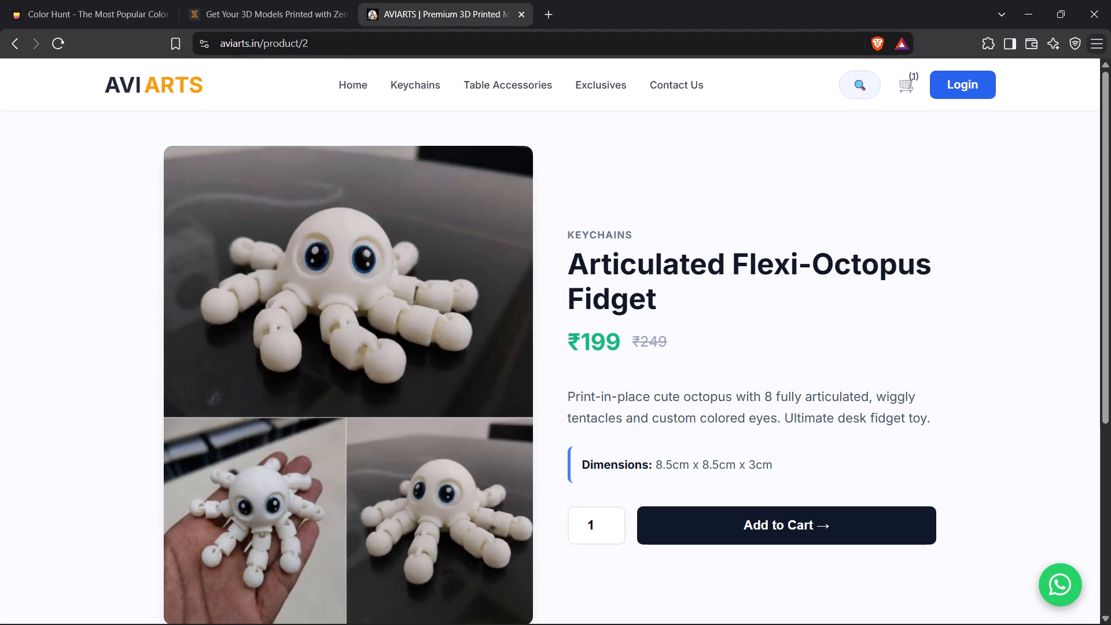
# Go to the AVIARTS site's /admin page and log in to the store dashboard with the saved team password.
pyautogui.click(9, 40)
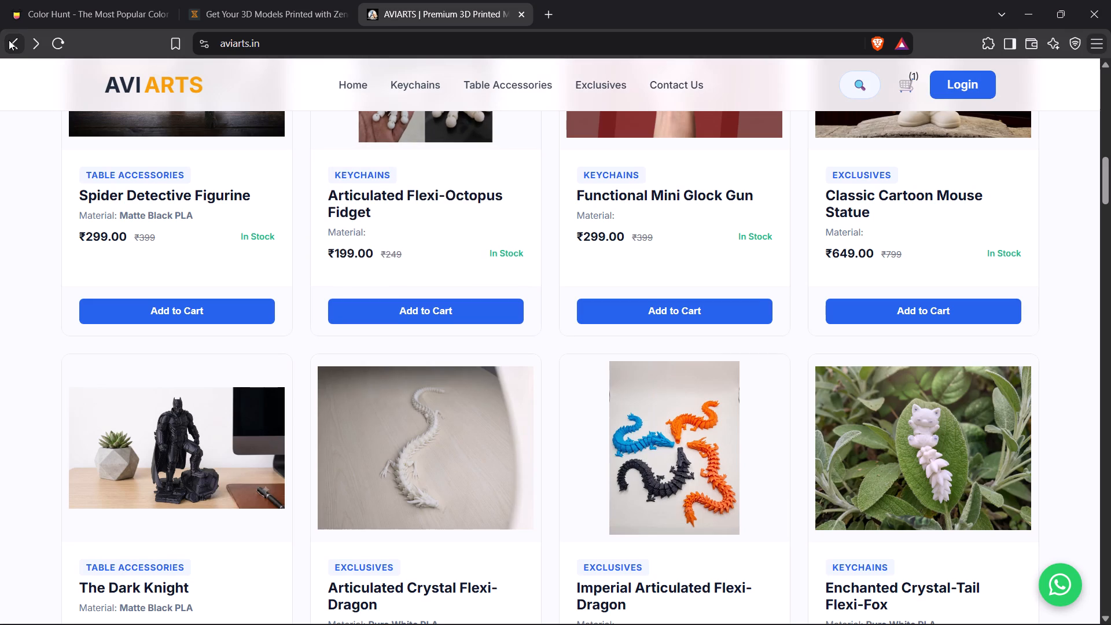
pyautogui.scroll(14, 371, 374)
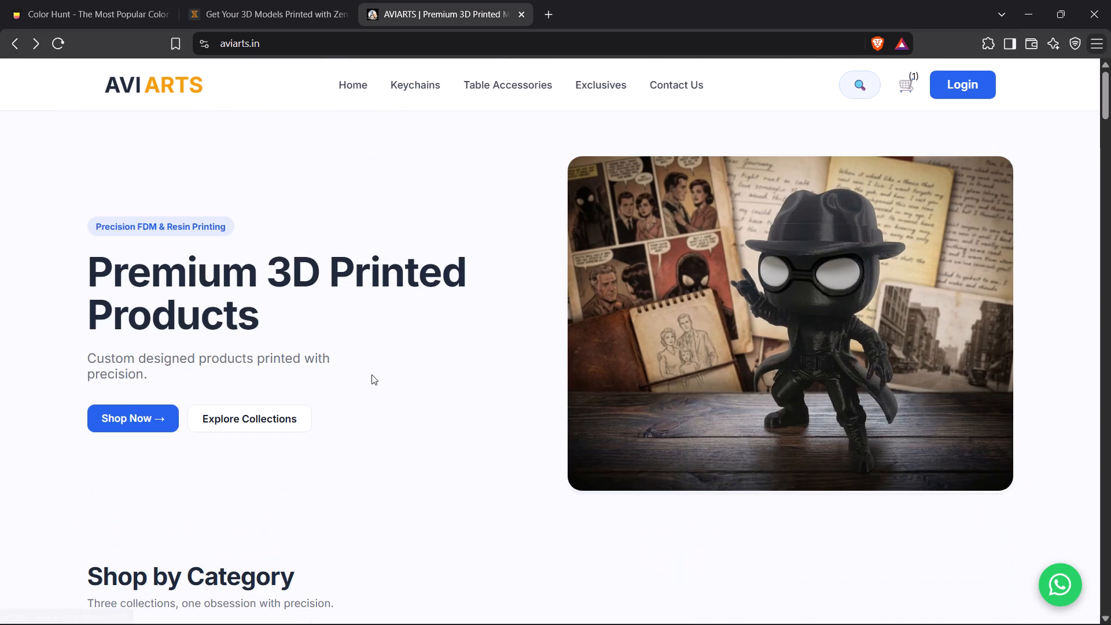
pyautogui.click(374, 35)
pyautogui.click(374, 35)
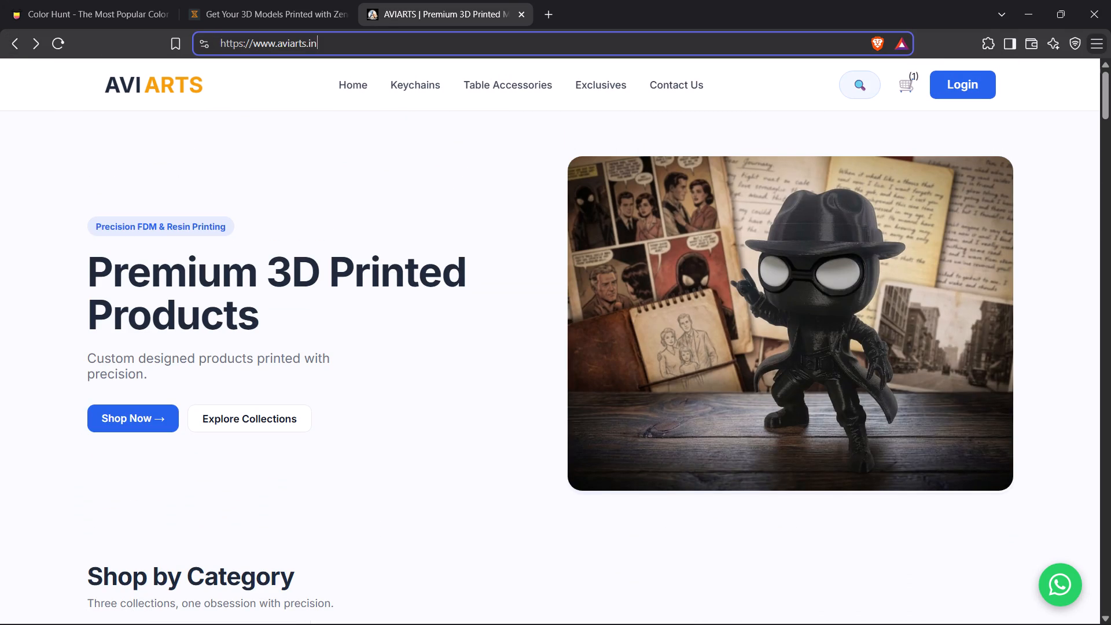
pyautogui.write('/admin')
pyautogui.press('Return')
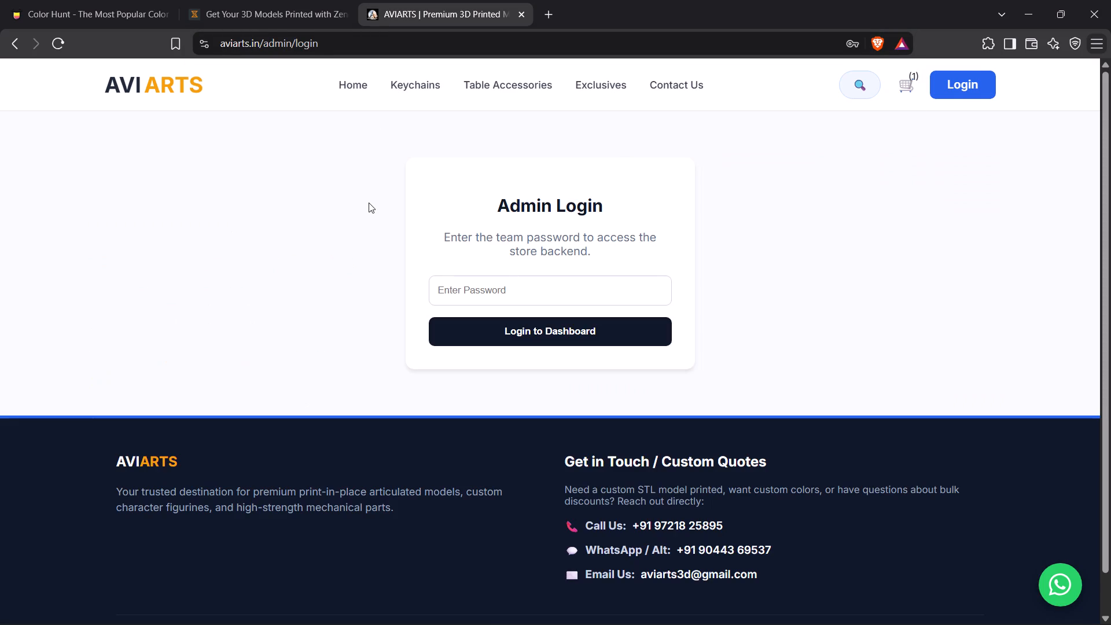
pyautogui.click(503, 276)
pyautogui.click(540, 330)
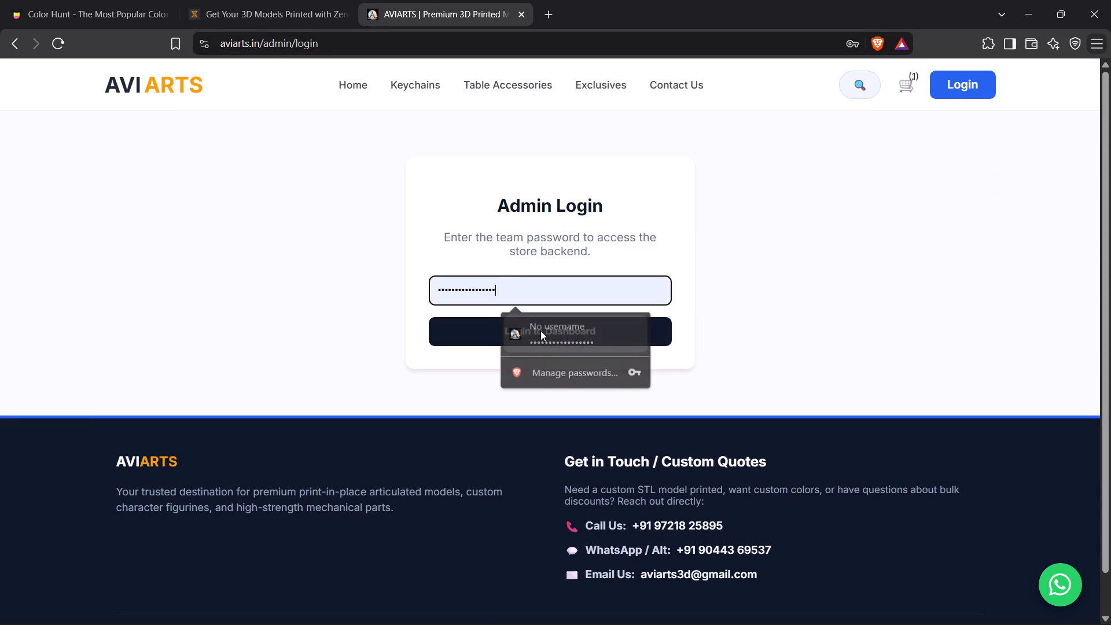
pyautogui.click(528, 332)
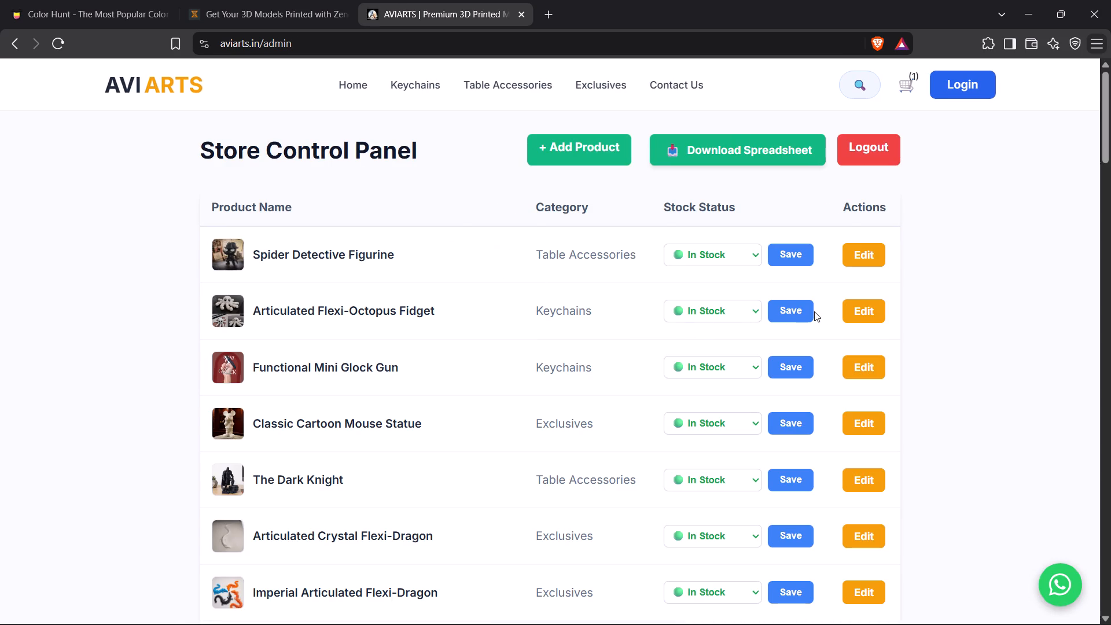
# Open the Articulated Flexi-Octopus Fidget for editing and look through its product form fields.
pyautogui.click(874, 316)
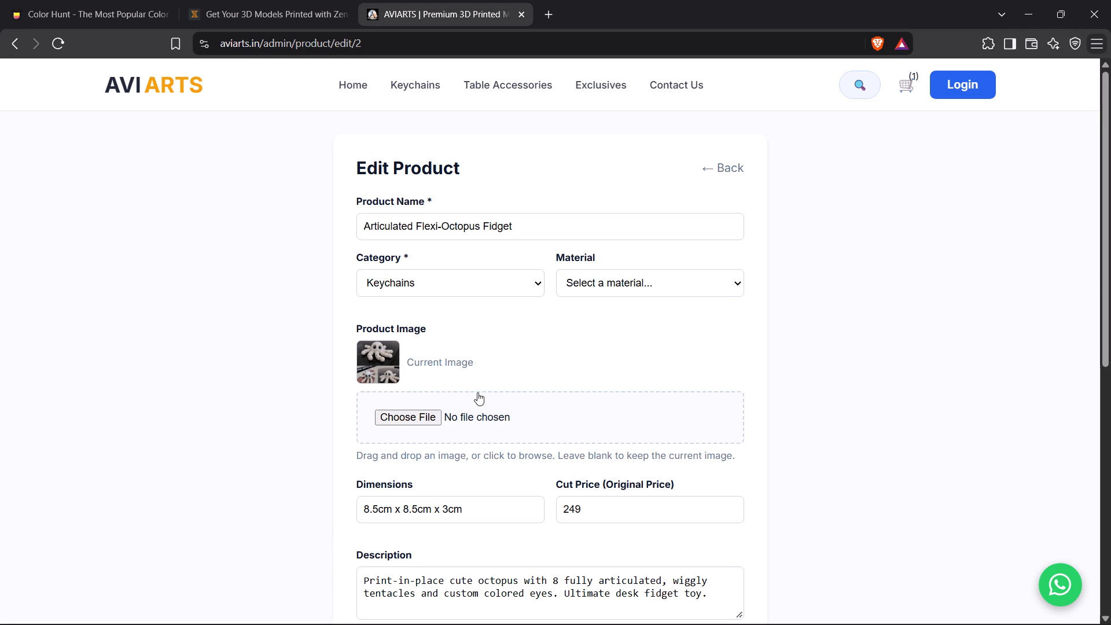
pyautogui.scroll(-1, 463, 281)
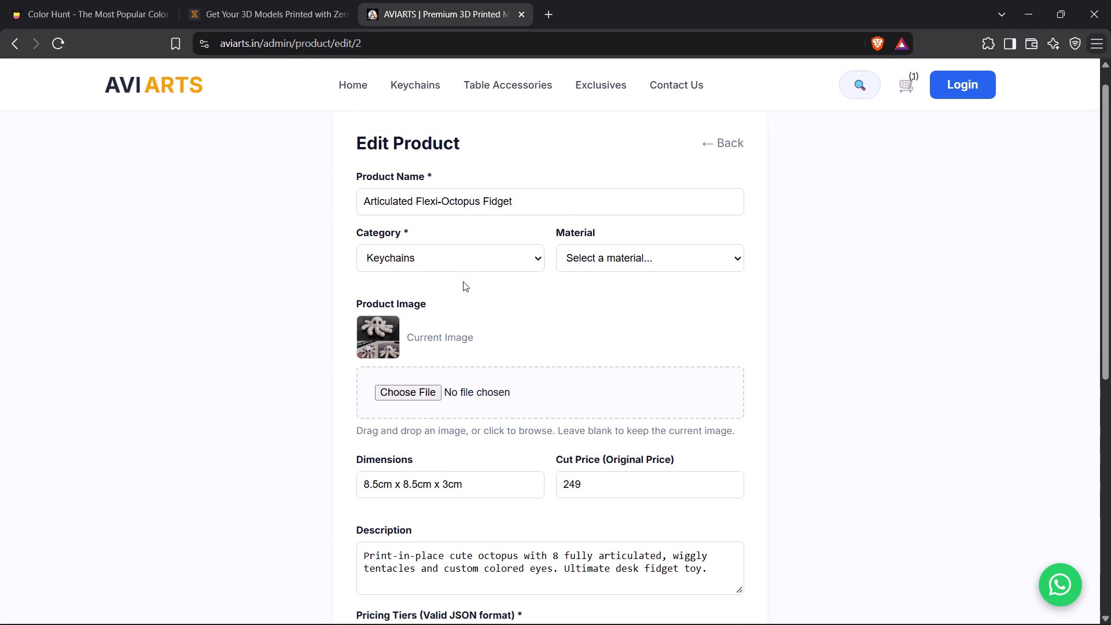
pyautogui.scroll(-1, 463, 281)
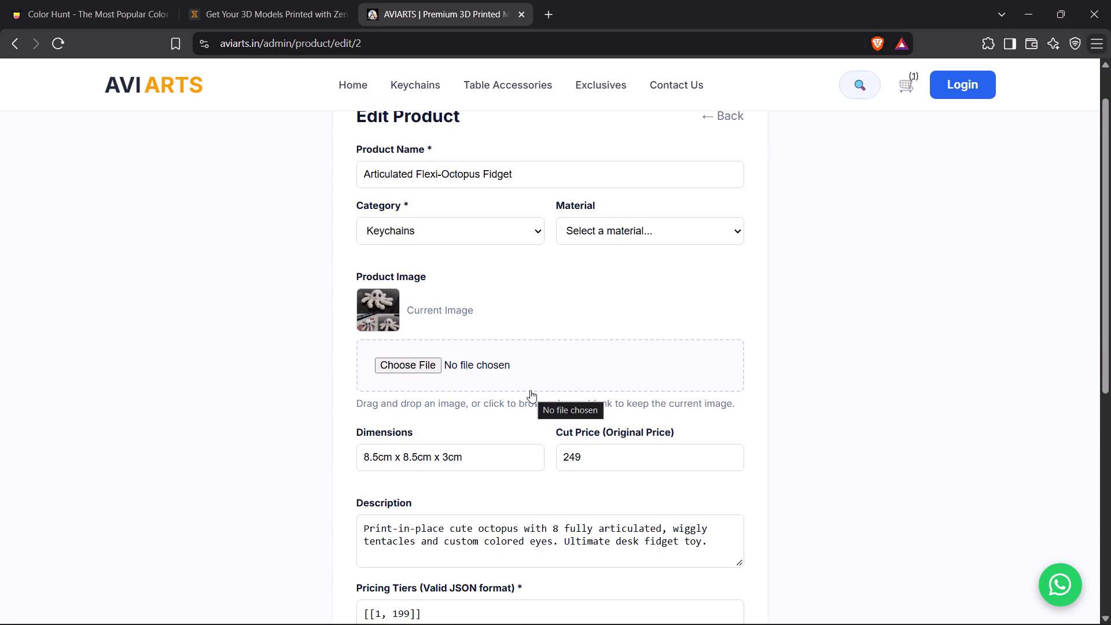
pyautogui.scroll(-1, 530, 390)
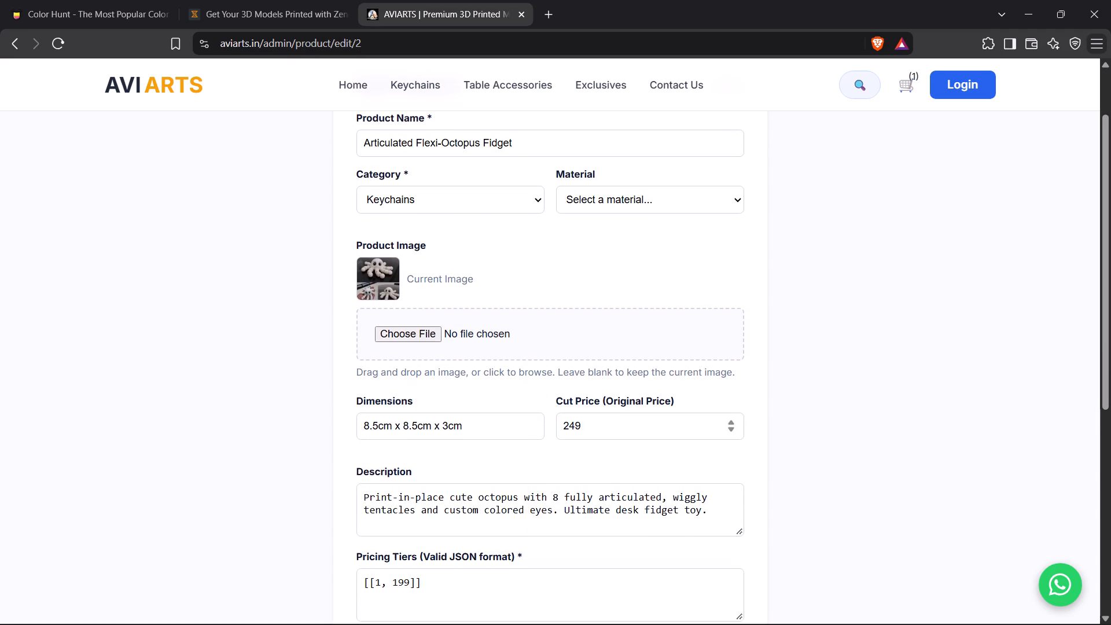
pyautogui.scroll(-1, 606, 431)
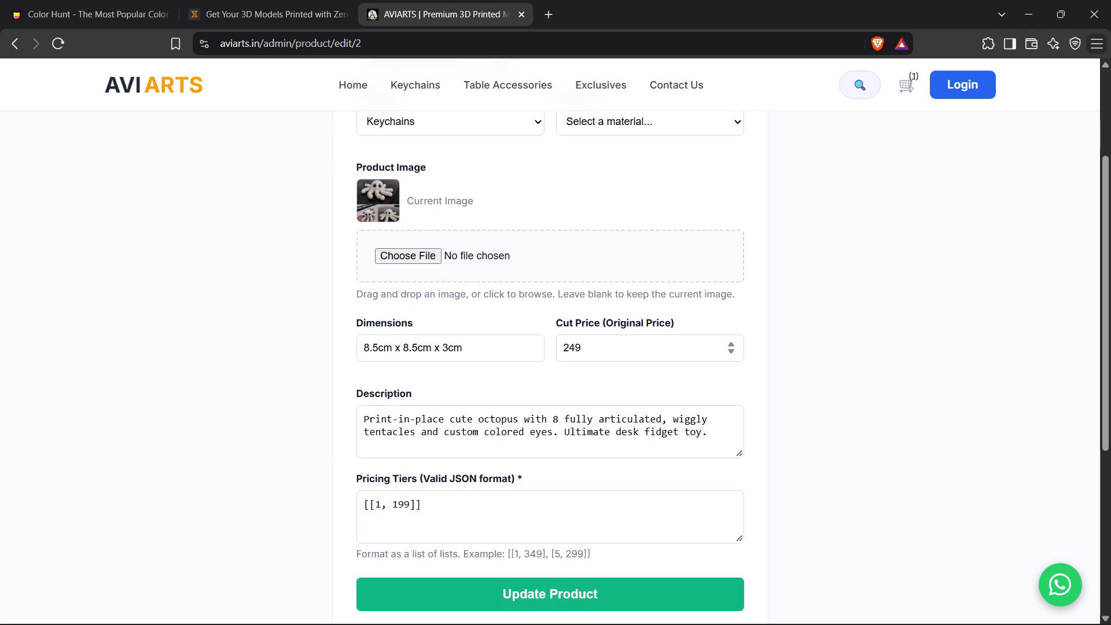
pyautogui.scroll(-1, 606, 431)
pyautogui.scroll(4, 606, 431)
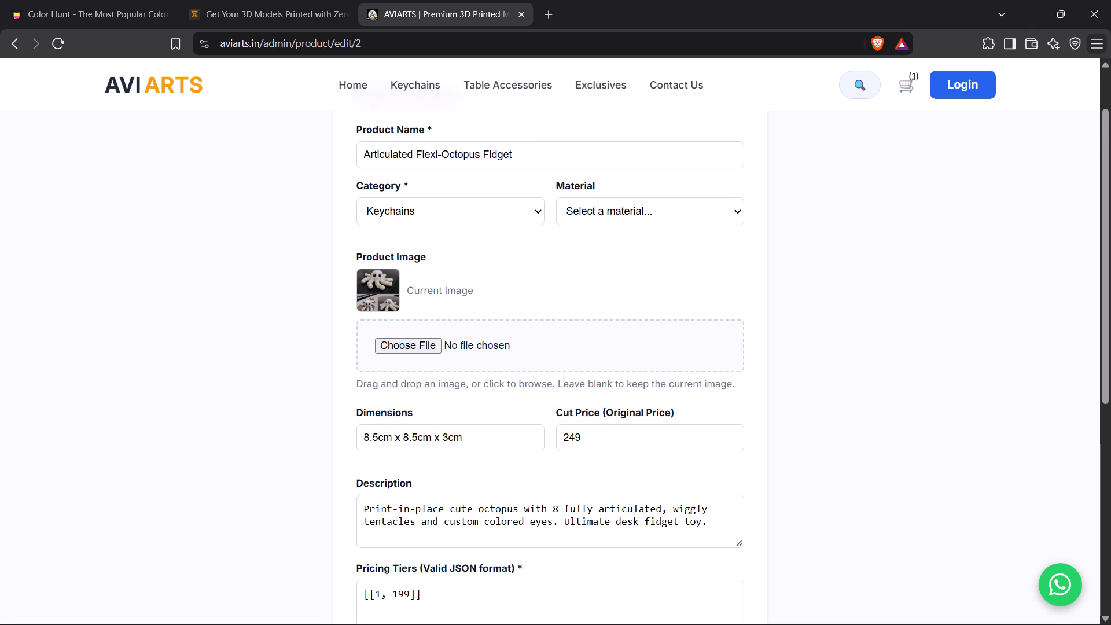
pyautogui.scroll(2, 606, 431)
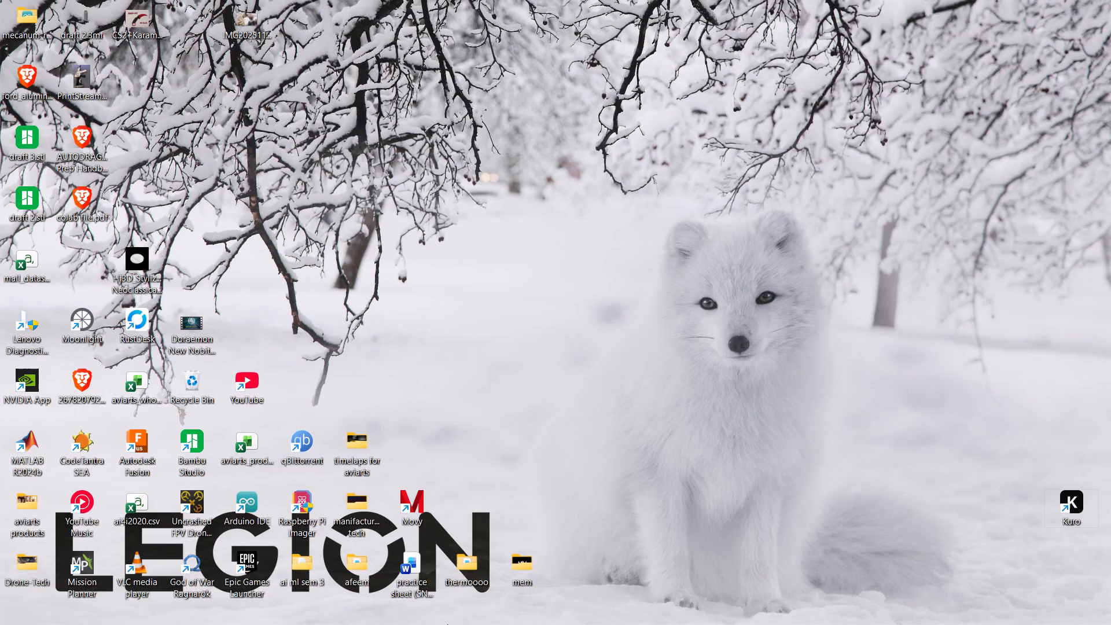
# Switch to the desktop and open the aviarts products folder in File Explorer.
pyautogui.doubleClick(26, 503)
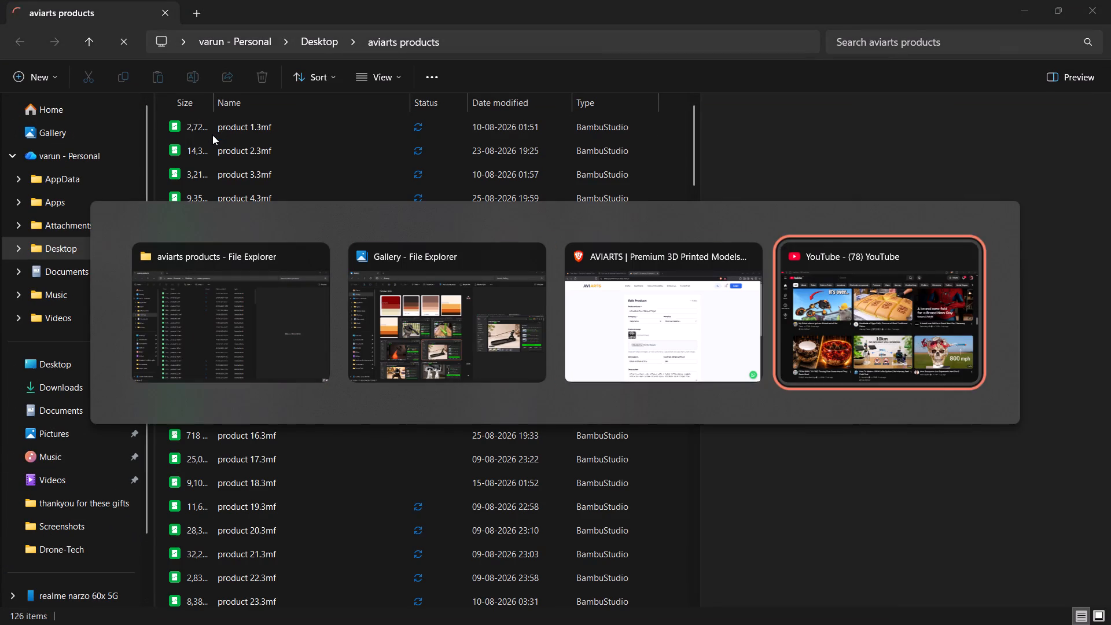
# Back in the Brave edit form, set the octopus product's material to Pure White PLA.
pyautogui.scroll(-2, 153, 255)
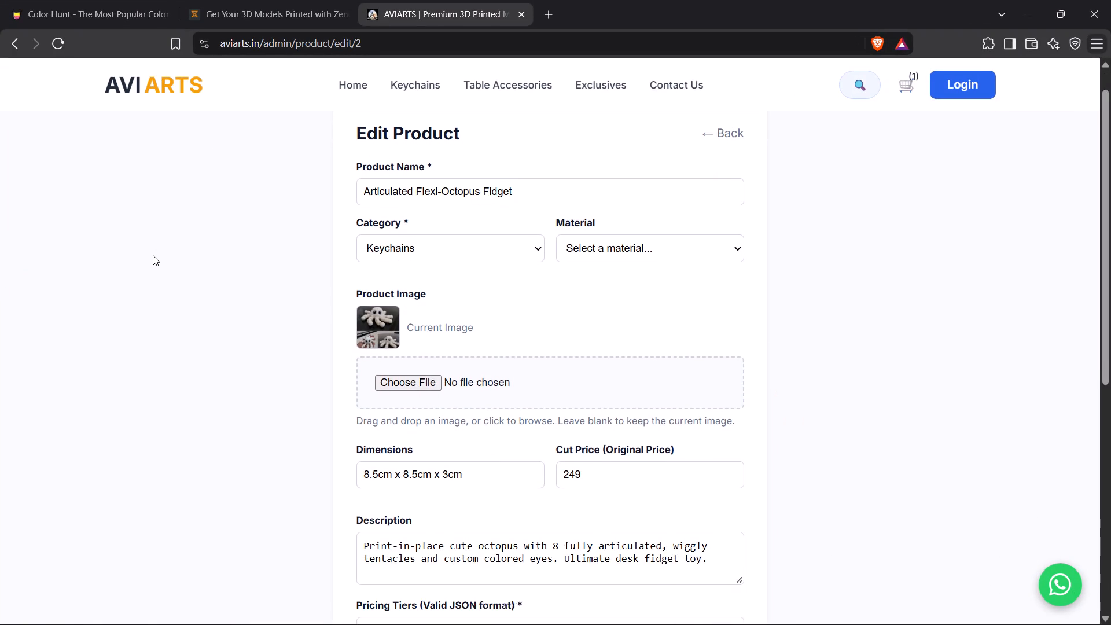
pyautogui.scroll(-3, 153, 255)
pyautogui.scroll(1, 153, 255)
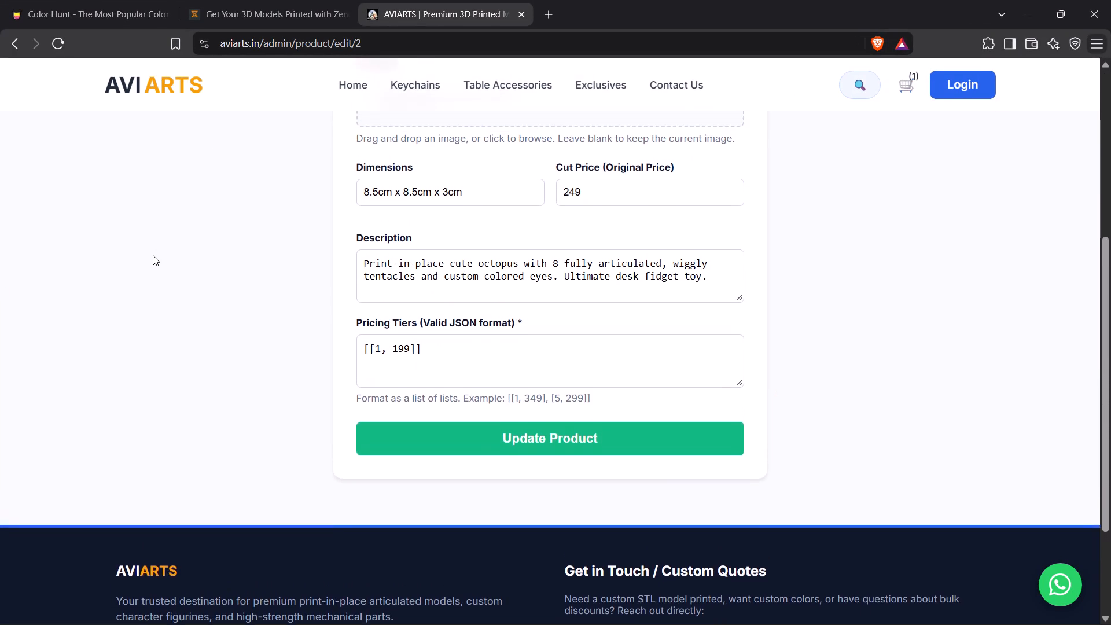
pyautogui.scroll(4, 153, 255)
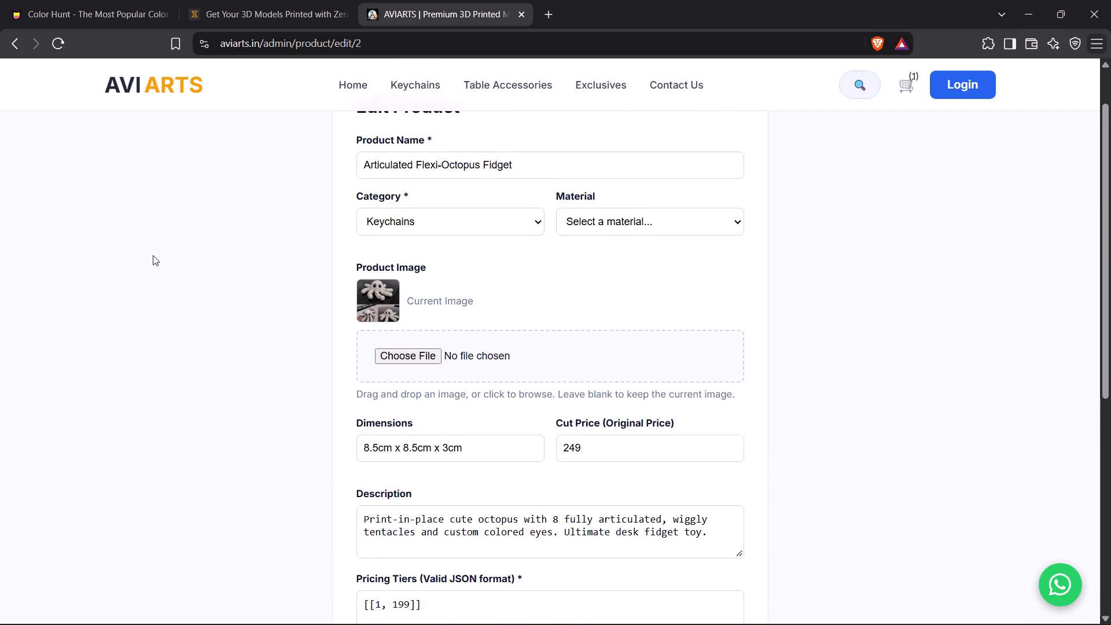
pyautogui.scroll(2, 153, 255)
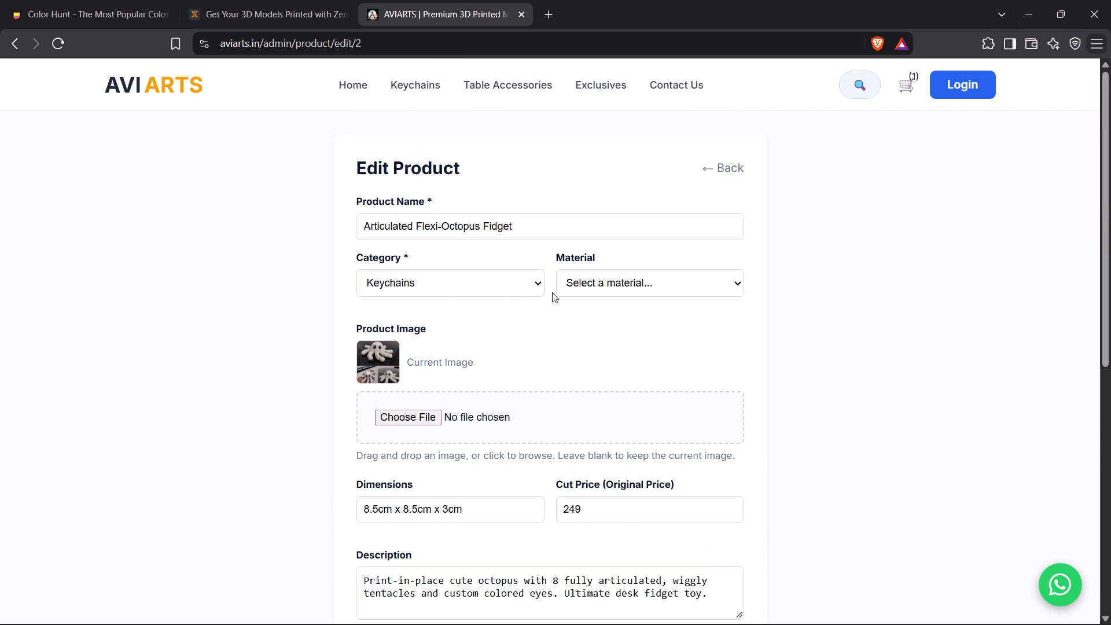
pyautogui.click(590, 291)
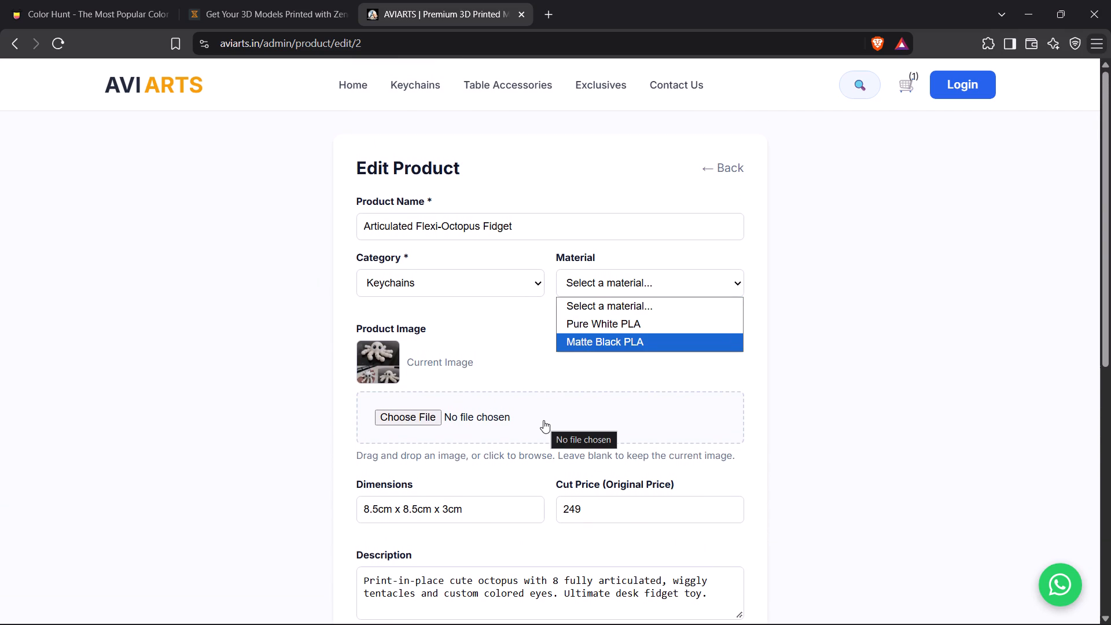
pyautogui.click(600, 325)
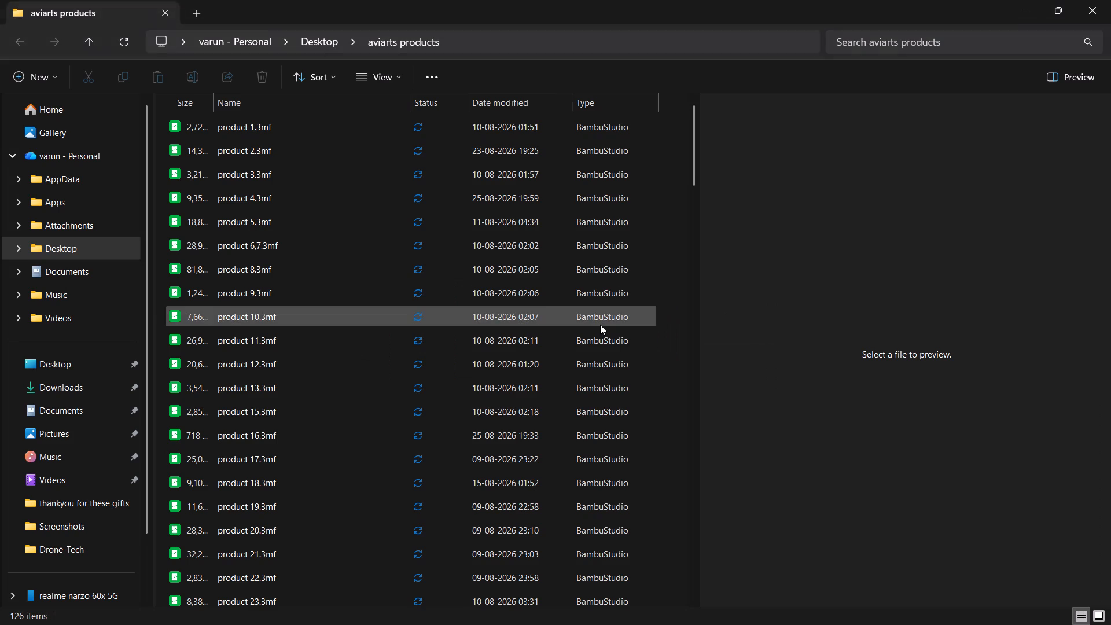
# Open product 2.3mf from the aviarts products folder in Bambu Studio.
pyautogui.doubleClick(527, 117)
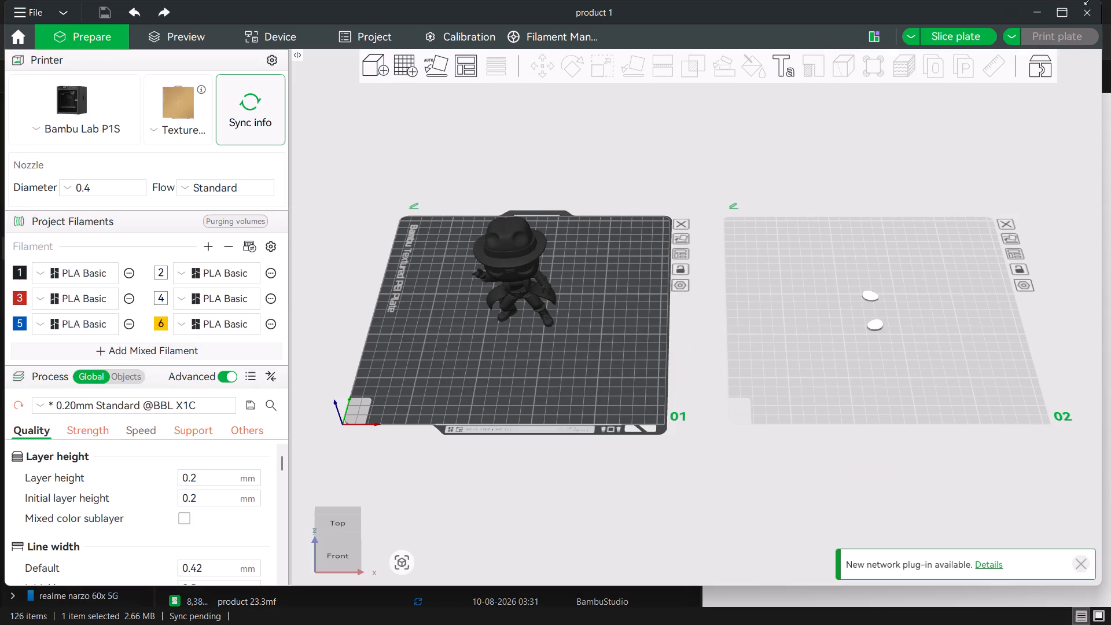
pyautogui.click(1094, 5)
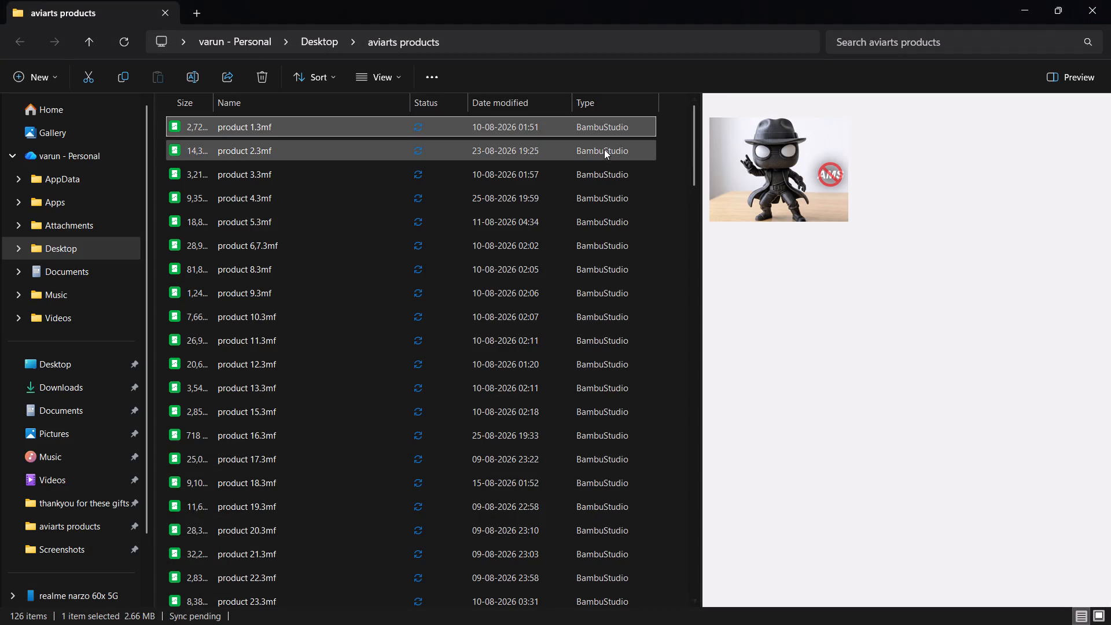
pyautogui.click(604, 149)
pyautogui.doubleClick(620, 152)
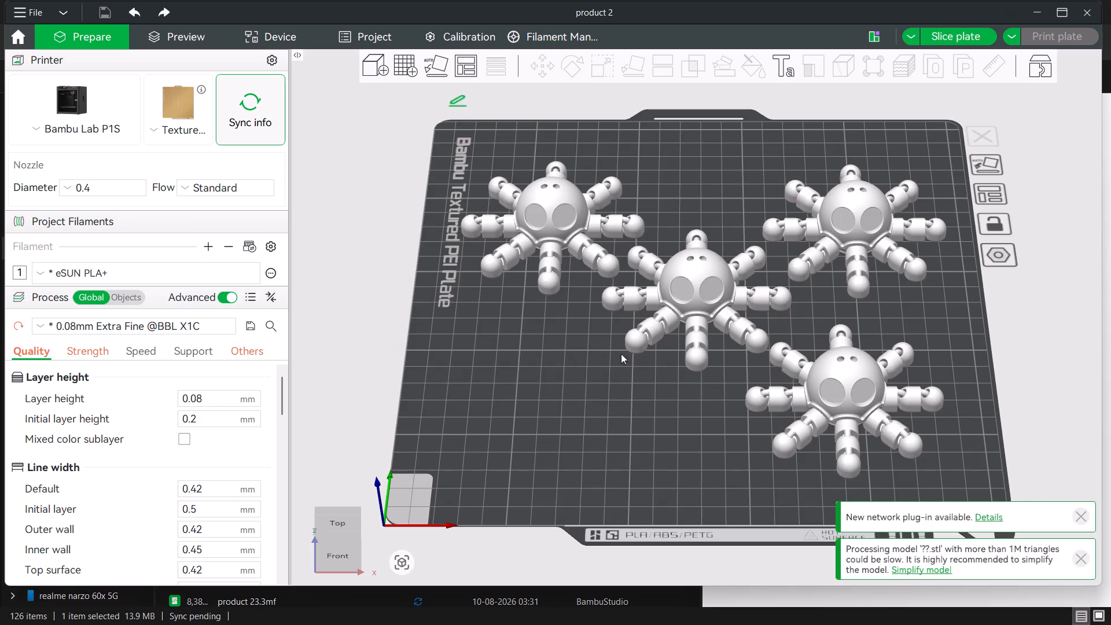
# Delete three of the four octopus models from the build plate, leaving a single octopus.
pyautogui.moveTo(601, 379); pyautogui.dragTo(585, 374)
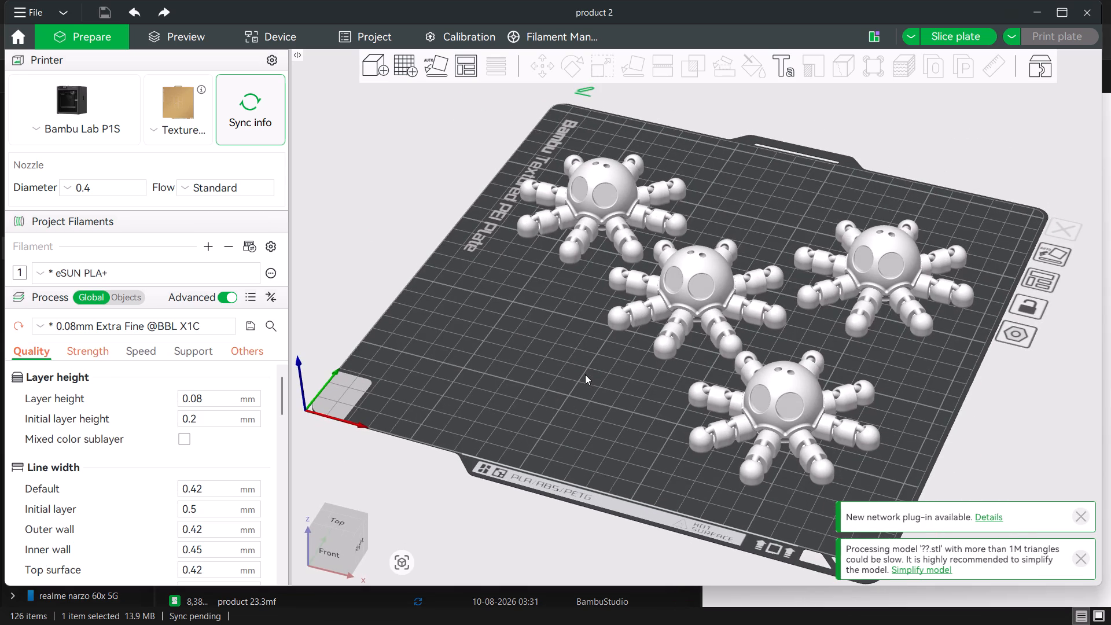
pyautogui.moveTo(585, 374); pyautogui.dragTo(619, 415)
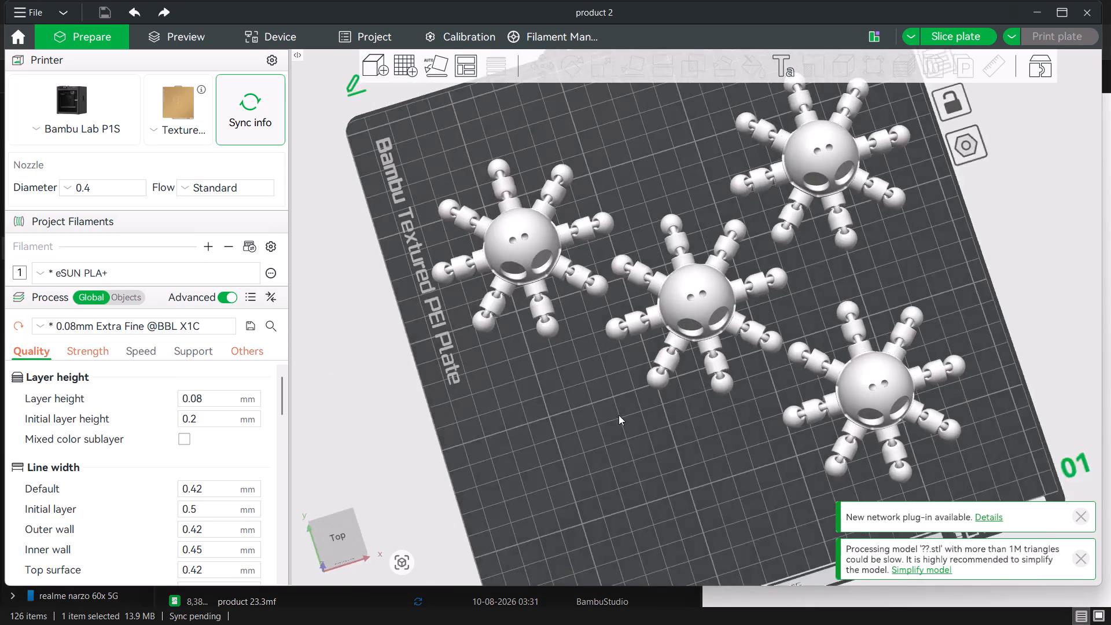
pyautogui.moveTo(619, 415); pyautogui.dragTo(631, 381)
pyautogui.click(663, 327)
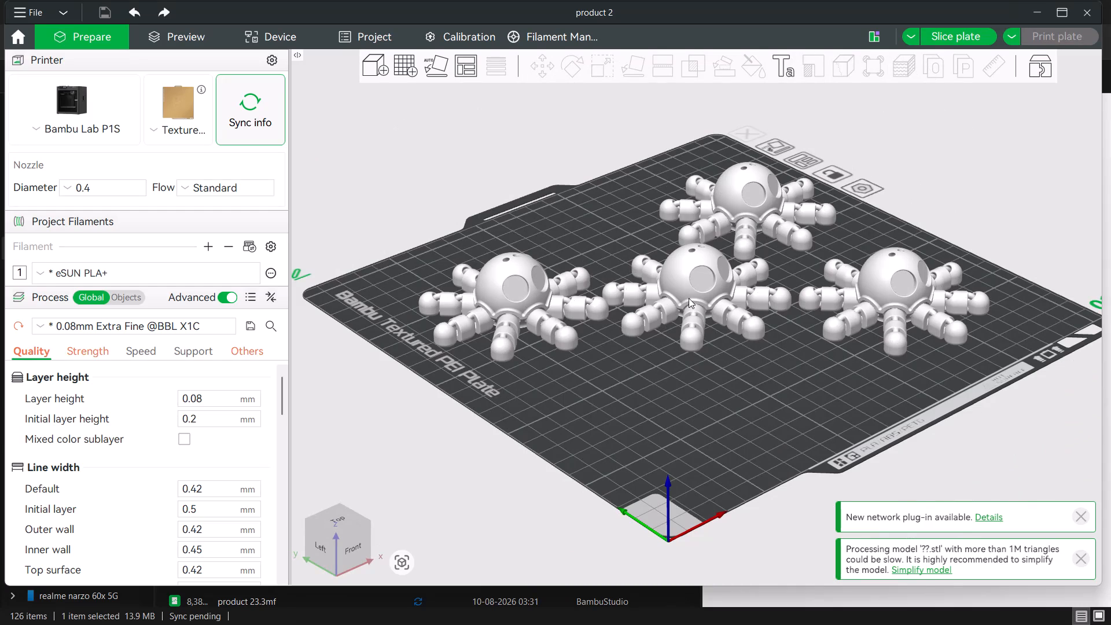
pyautogui.click(687, 297)
pyautogui.press('Delete')
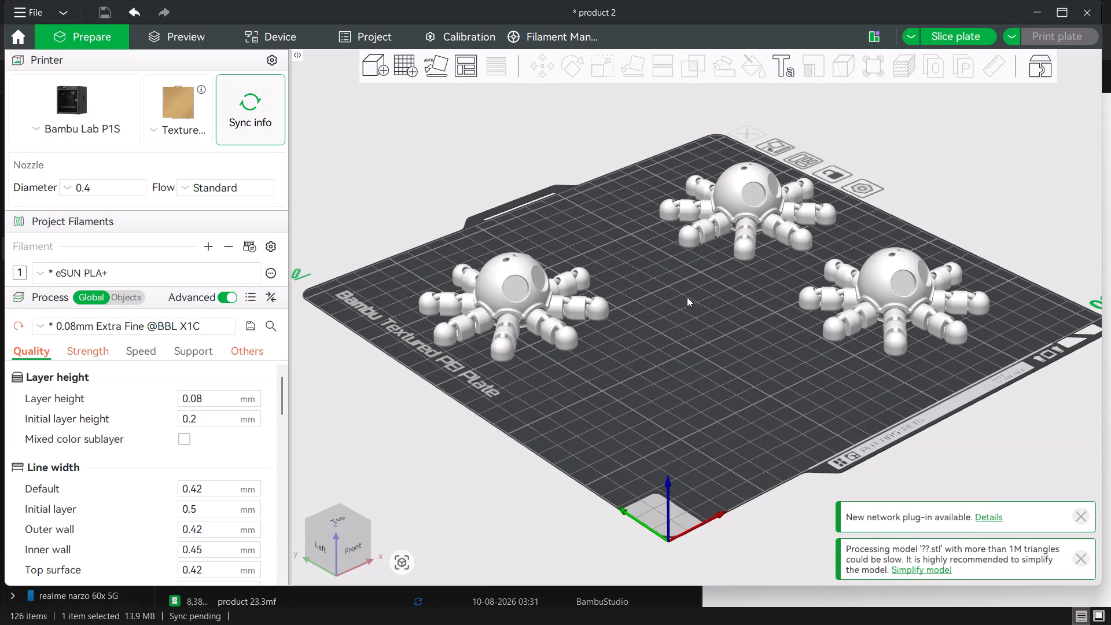
pyautogui.press('Right')
pyautogui.click(501, 280)
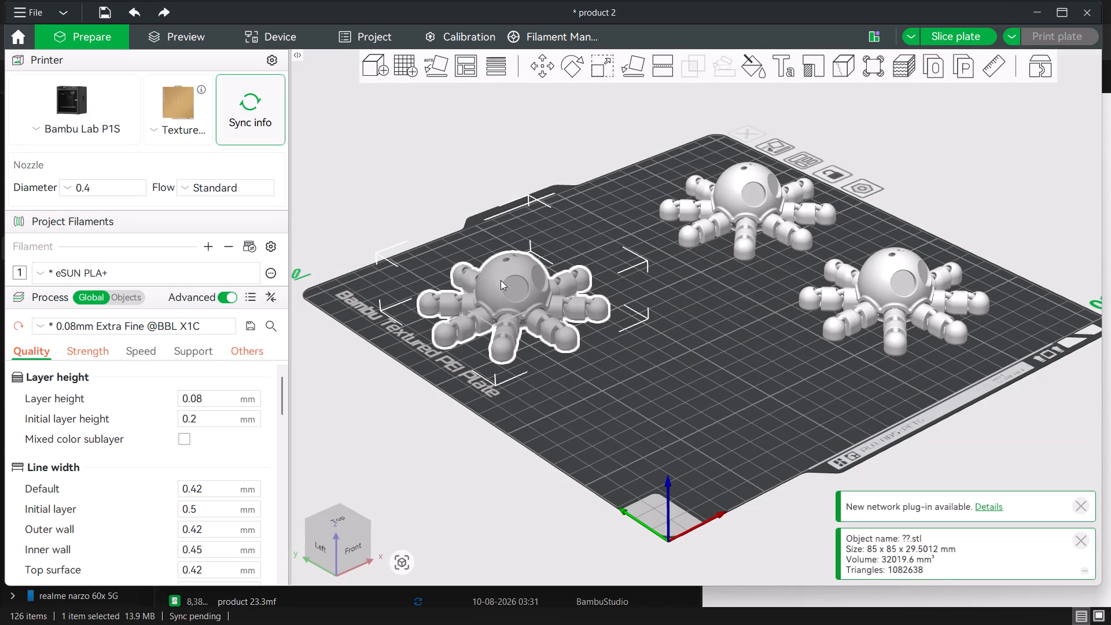
pyautogui.press('Delete')
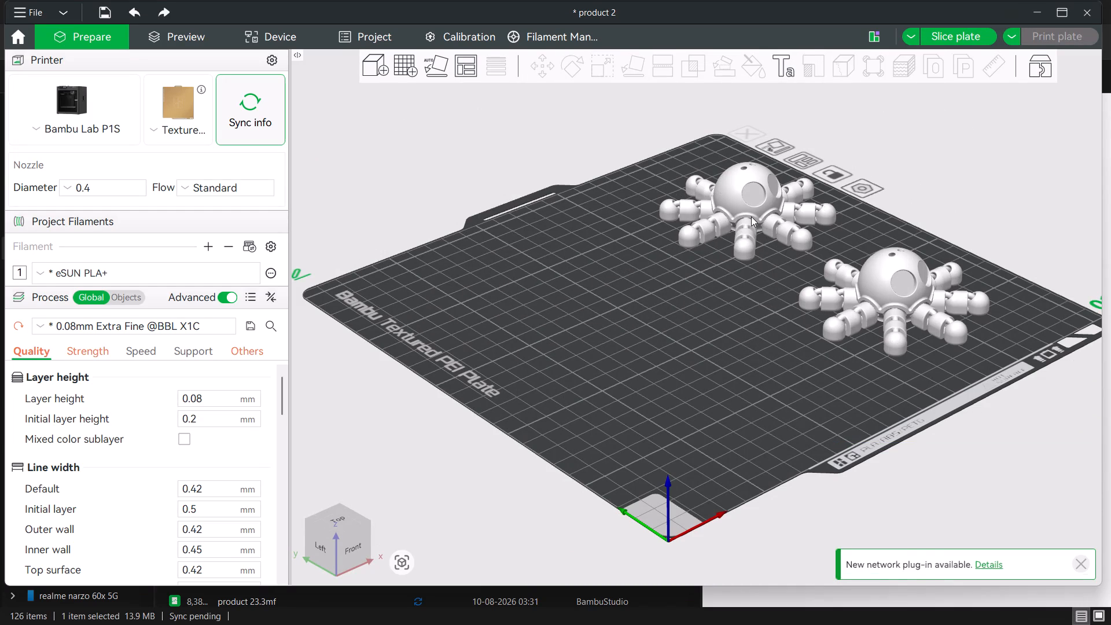
pyautogui.click(751, 216)
pyautogui.press('Delete')
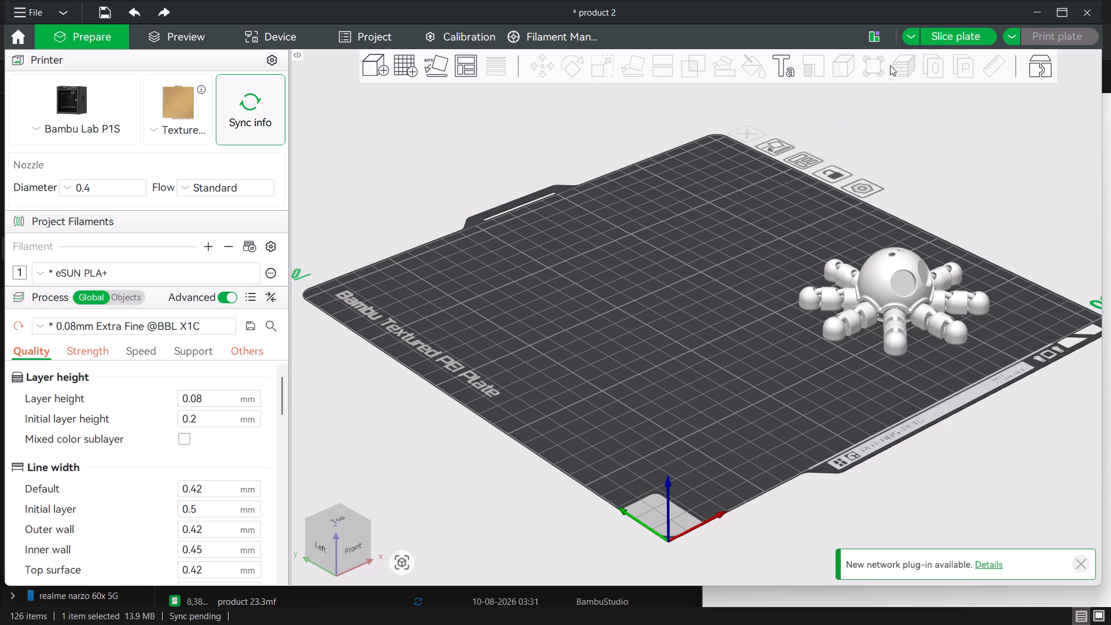
# Slice the plate containing the single octopus.
pyautogui.click(939, 36)
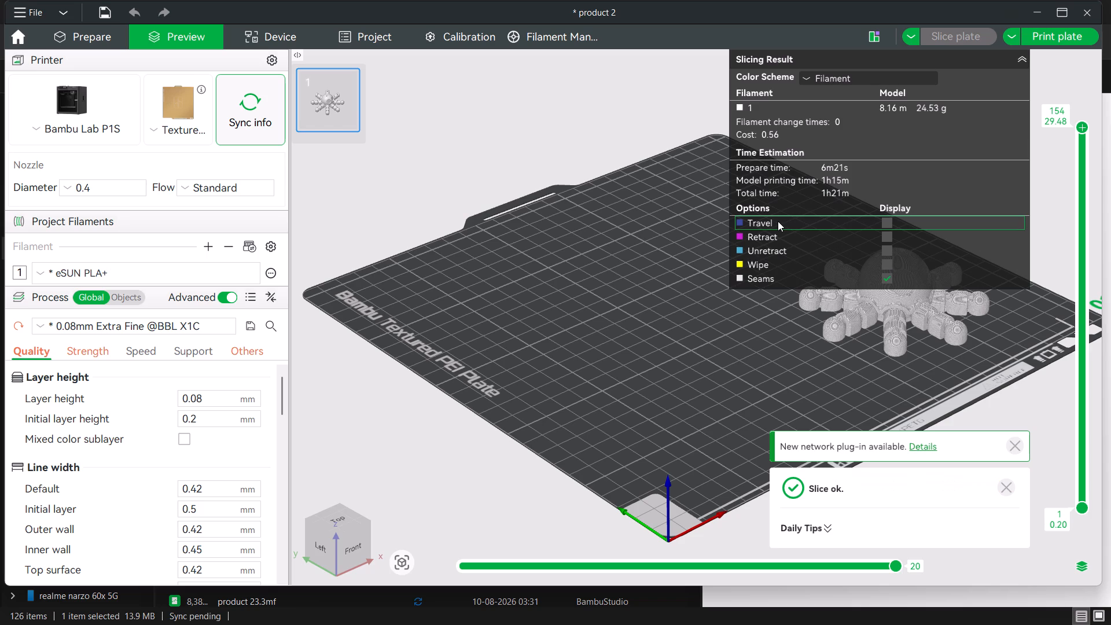
pyautogui.click(595, 293)
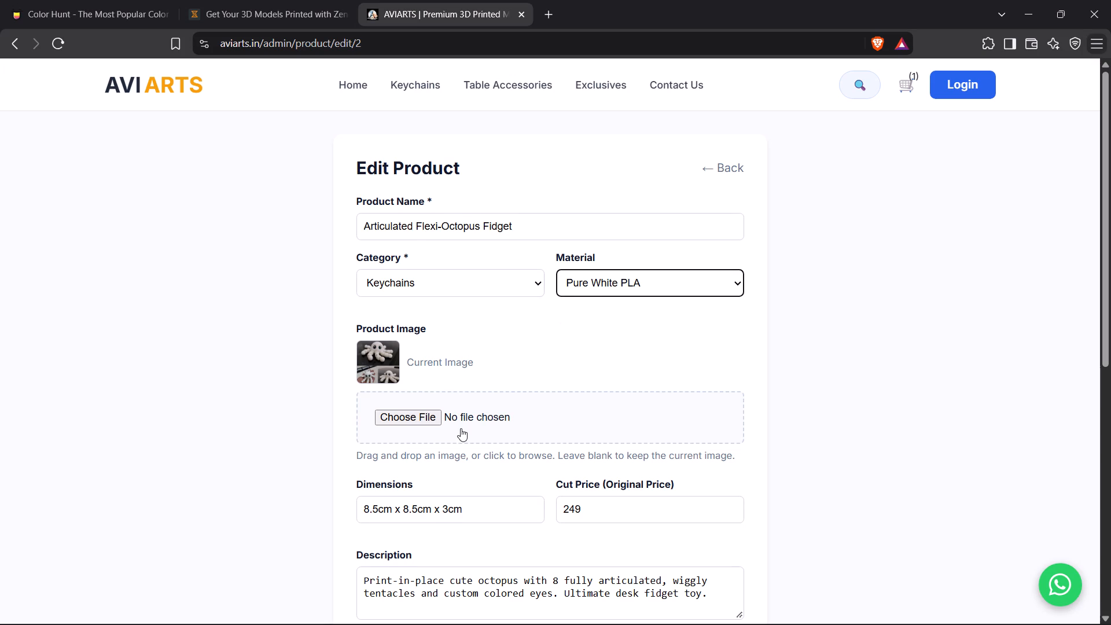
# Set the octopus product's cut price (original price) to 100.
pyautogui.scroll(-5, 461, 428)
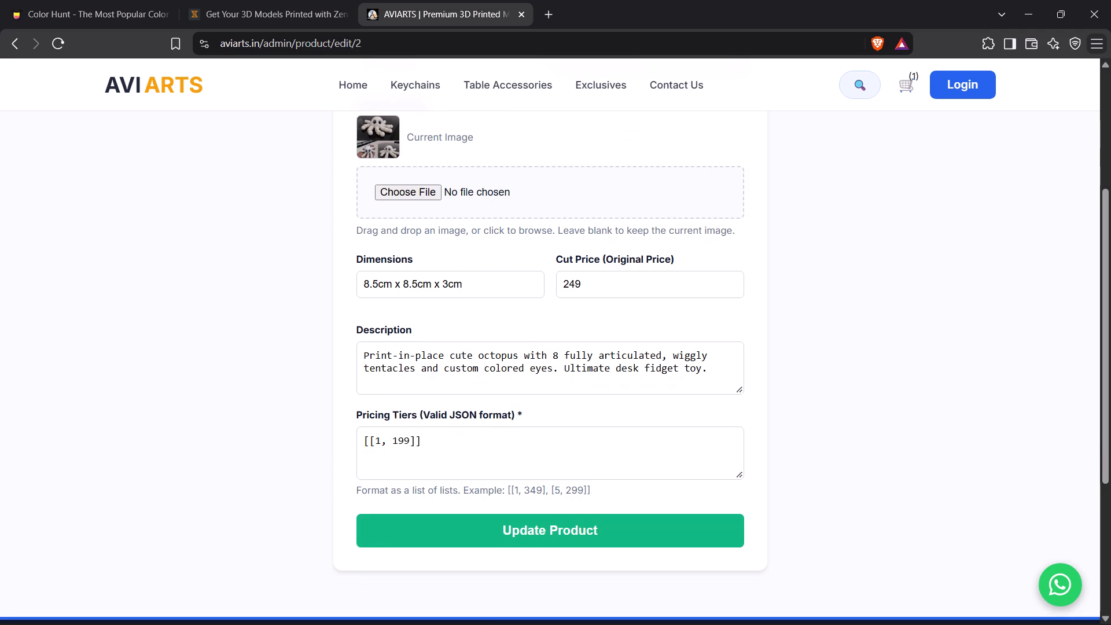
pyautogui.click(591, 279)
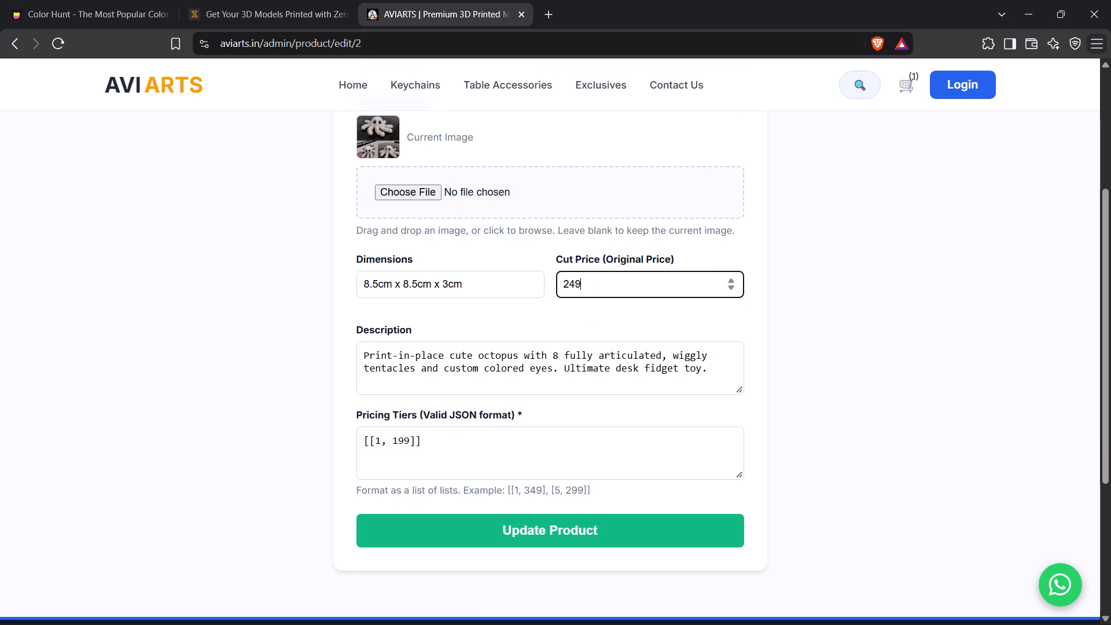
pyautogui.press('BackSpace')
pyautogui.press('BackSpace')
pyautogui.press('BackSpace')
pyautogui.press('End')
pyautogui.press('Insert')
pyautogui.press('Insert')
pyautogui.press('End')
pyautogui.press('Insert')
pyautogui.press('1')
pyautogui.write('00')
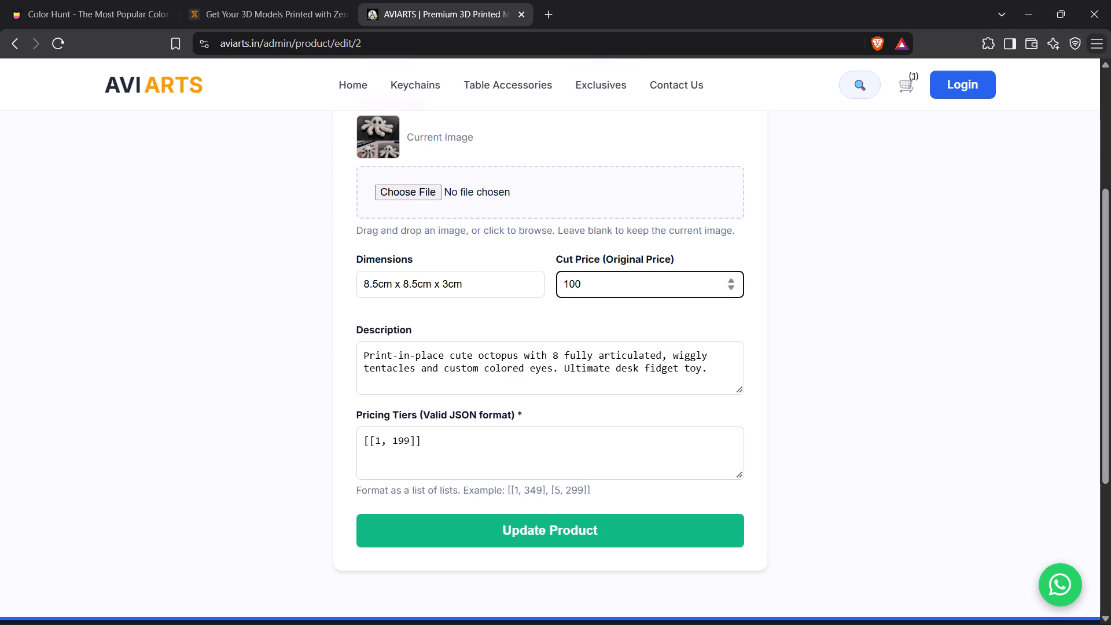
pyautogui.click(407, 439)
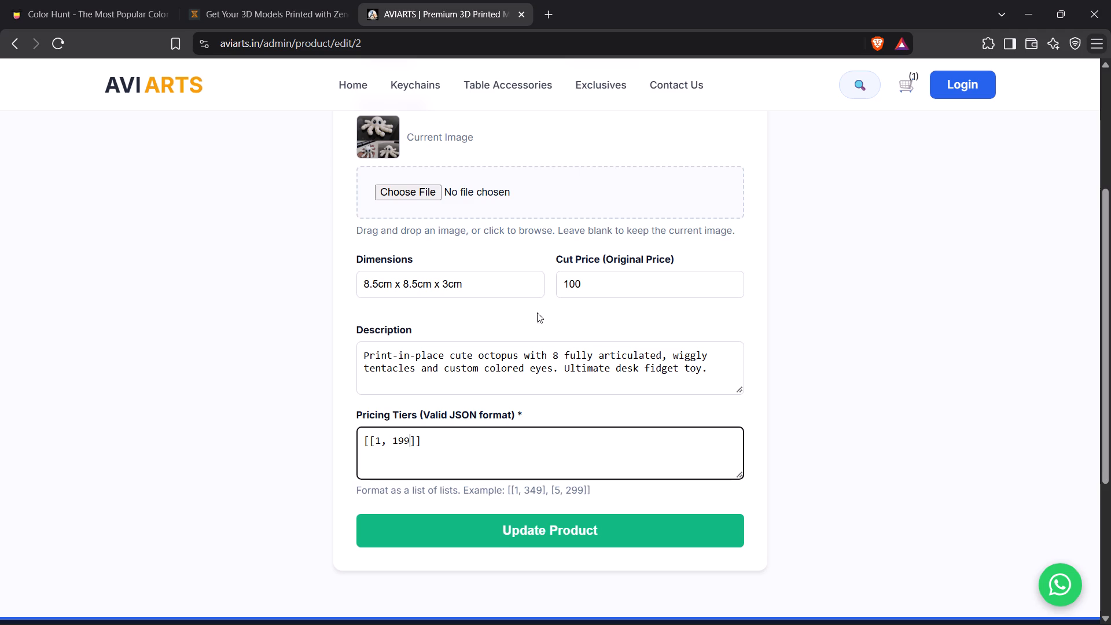
# Set the octopus product's cut price (original price) to 150.
pyautogui.click(578, 280)
pyautogui.press('BackSpace')
pyautogui.press('BackSpace')
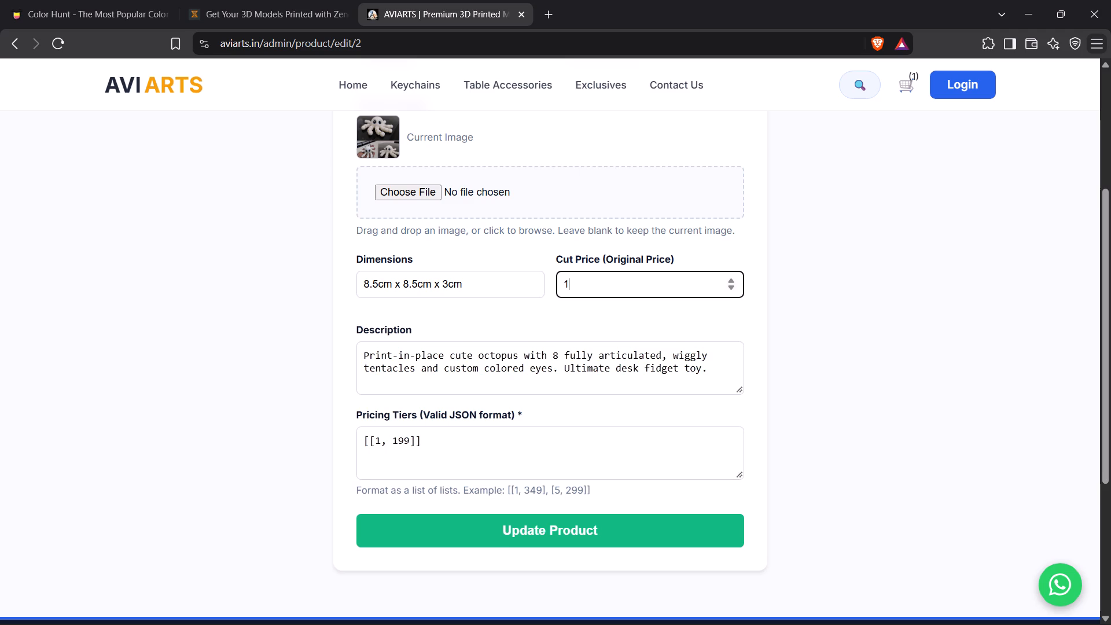
pyautogui.write('50')
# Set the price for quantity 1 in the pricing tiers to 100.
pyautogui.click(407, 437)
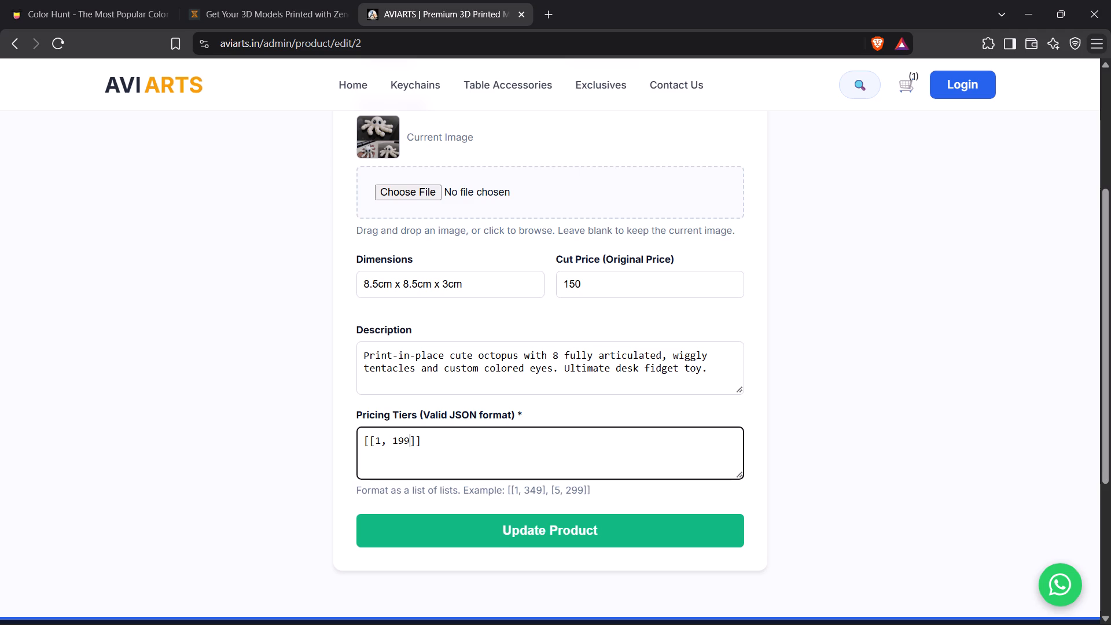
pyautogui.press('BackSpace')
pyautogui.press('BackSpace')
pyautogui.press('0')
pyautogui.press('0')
# Set the price for quantity 1 in the pricing tiers to 99 and submit the product update.
pyautogui.press('BackSpace')
pyautogui.press('BackSpace')
pyautogui.press('BackSpace')
pyautogui.write('99')
pyautogui.click(400, 524)
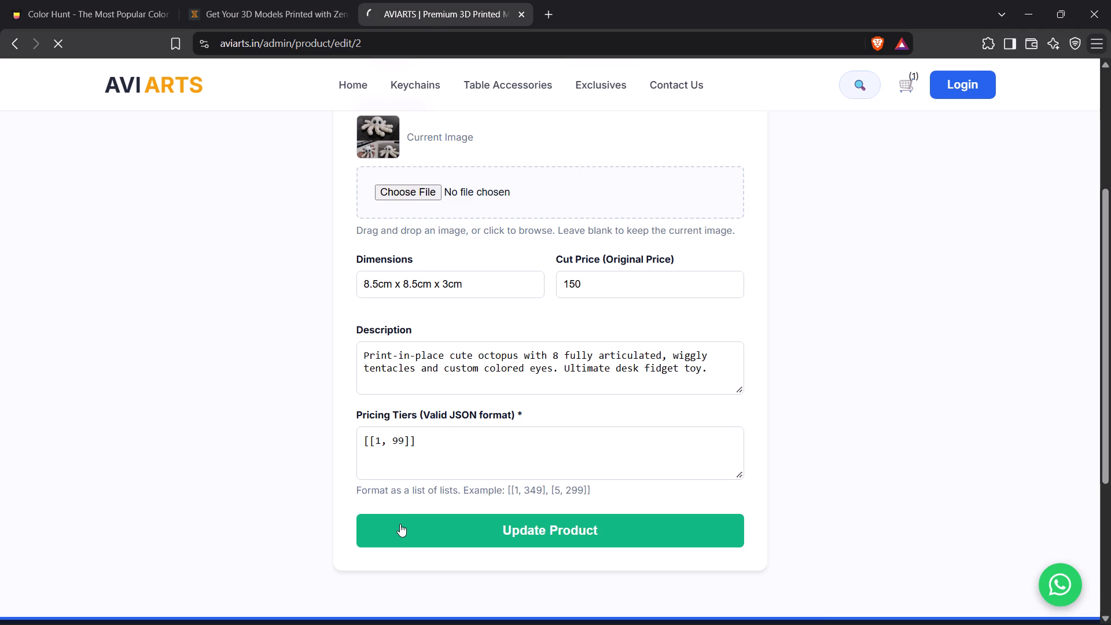
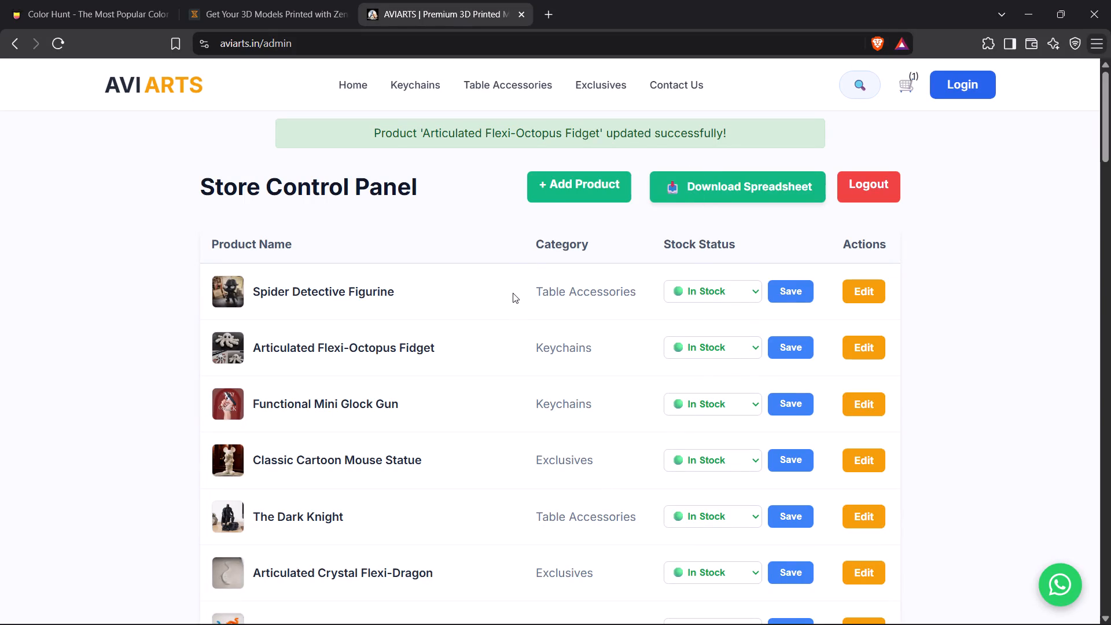
# Open the Functional Mini Glock Gun product for editing from the store's product list.
pyautogui.scroll(-2, 513, 293)
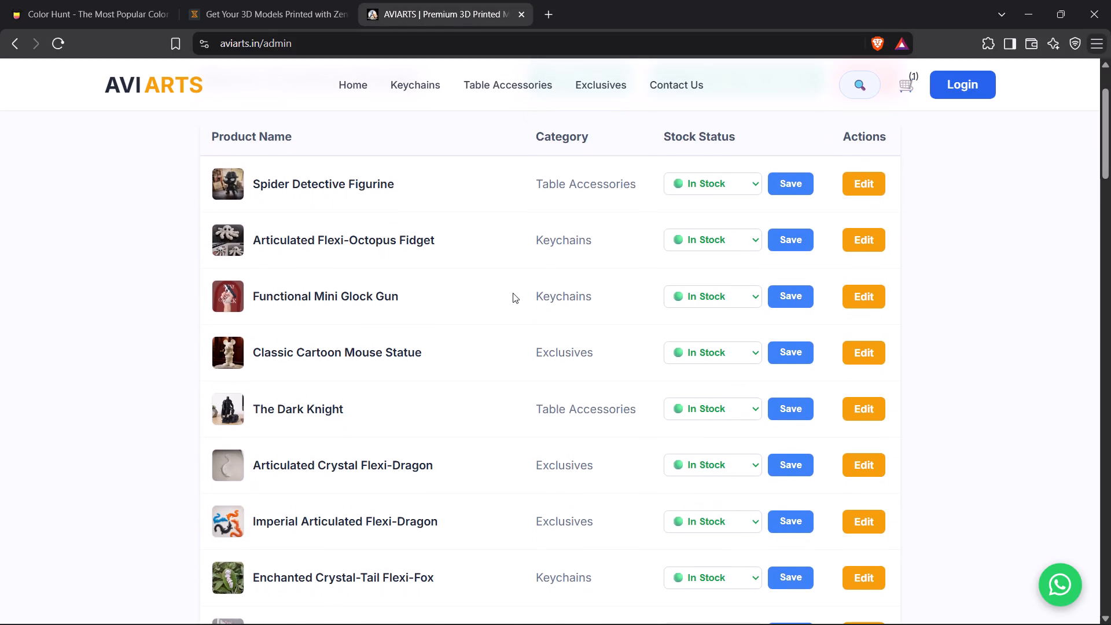
pyautogui.scroll(-1, 513, 293)
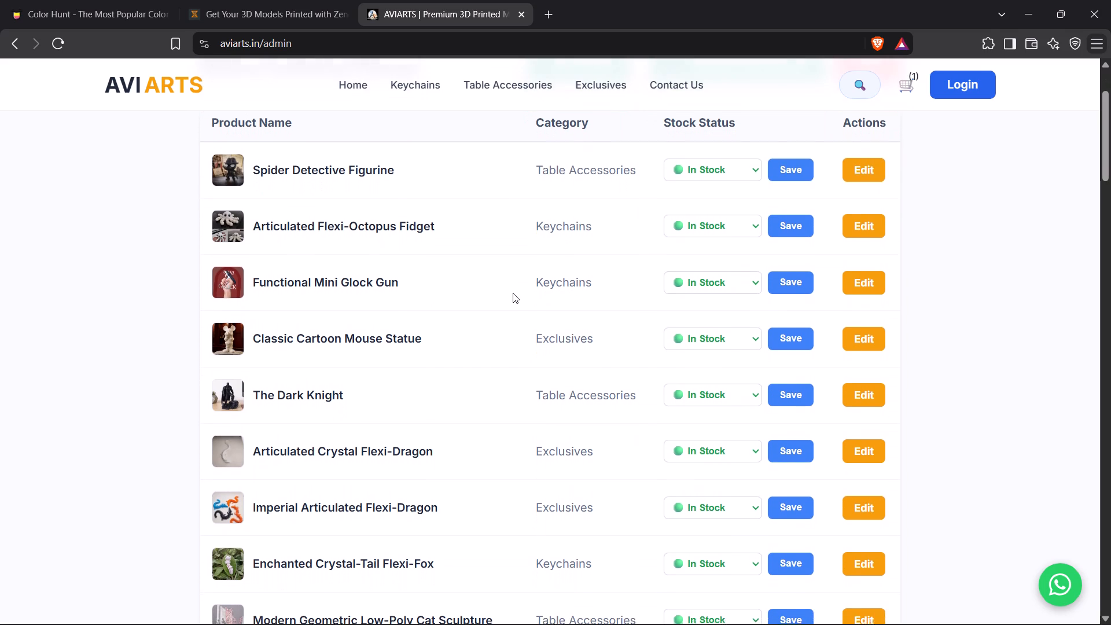
pyautogui.scroll(-1, 513, 293)
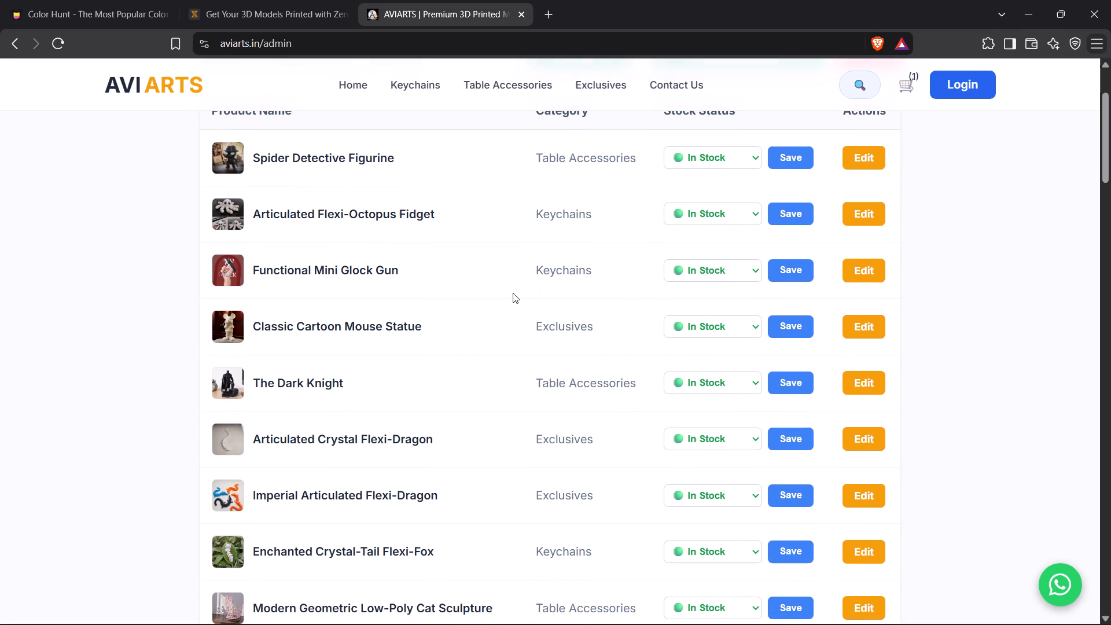
pyautogui.scroll(-1, 513, 293)
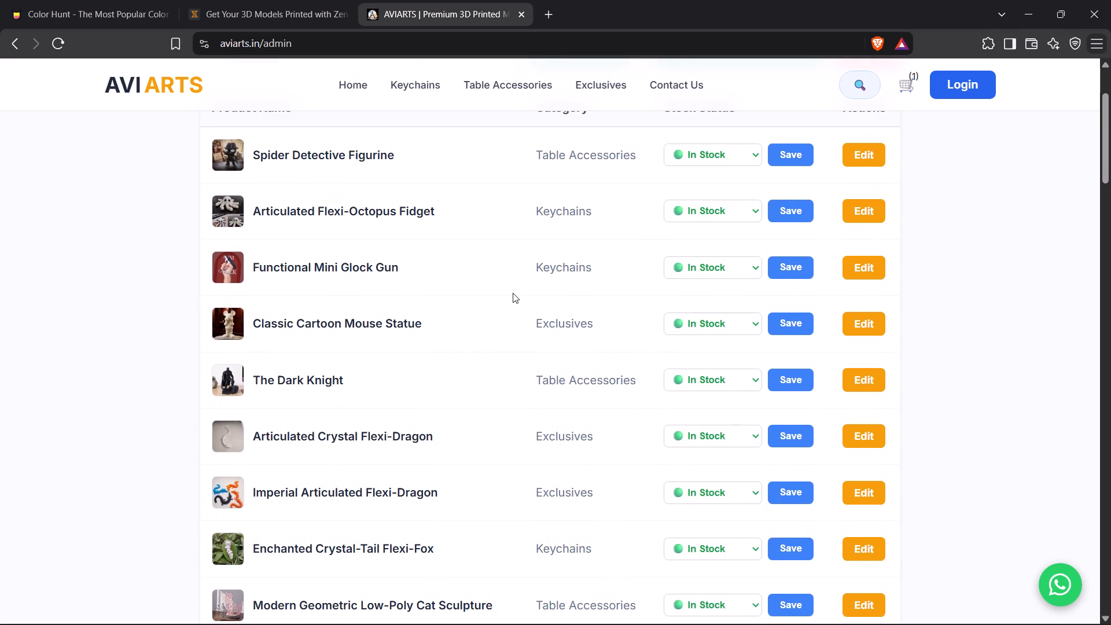
pyautogui.scroll(-3, 513, 293)
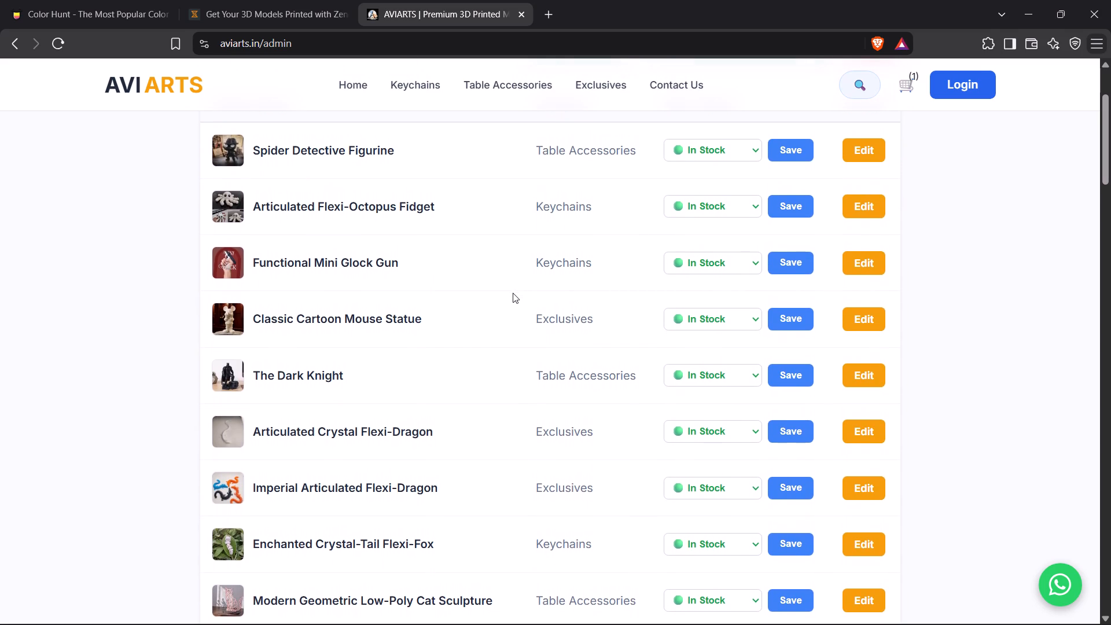
pyautogui.scroll(-2, 513, 293)
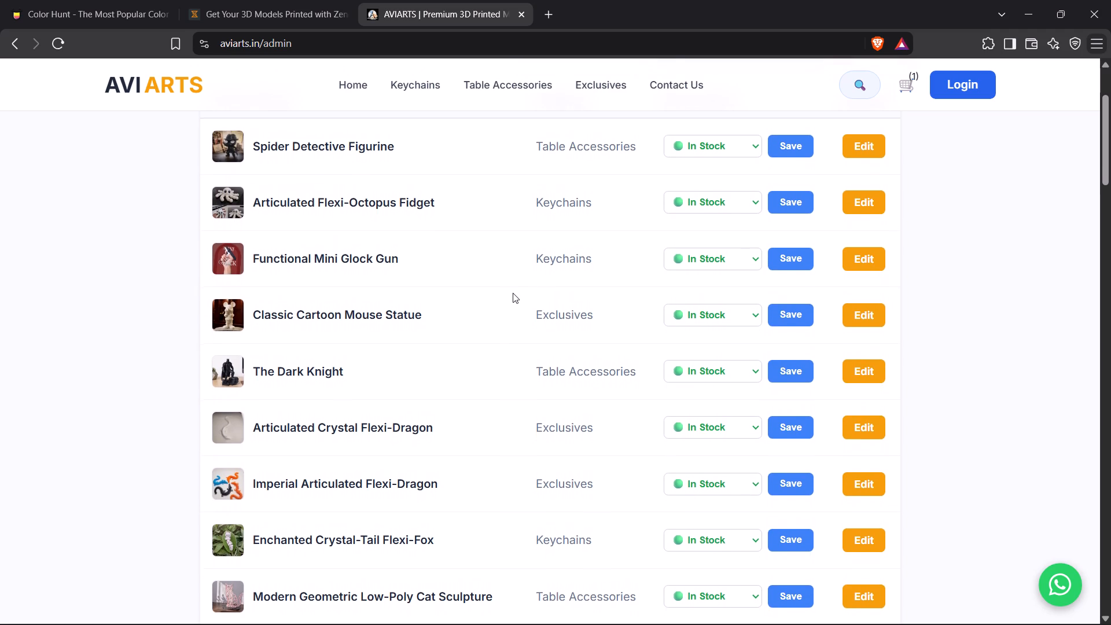
pyautogui.scroll(-1, 513, 293)
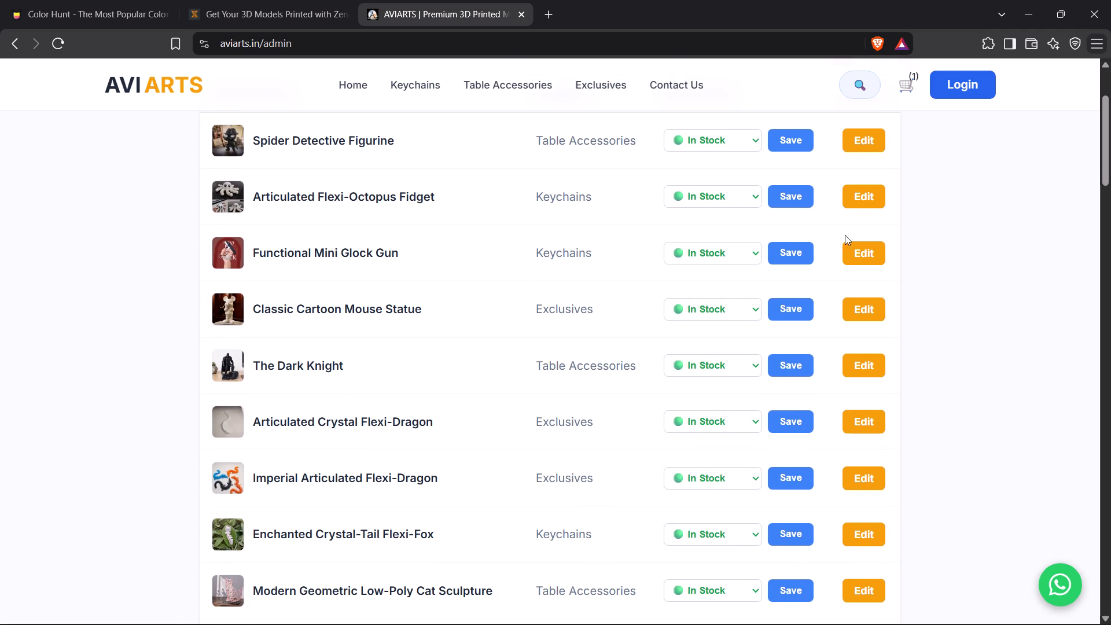
pyautogui.click(852, 261)
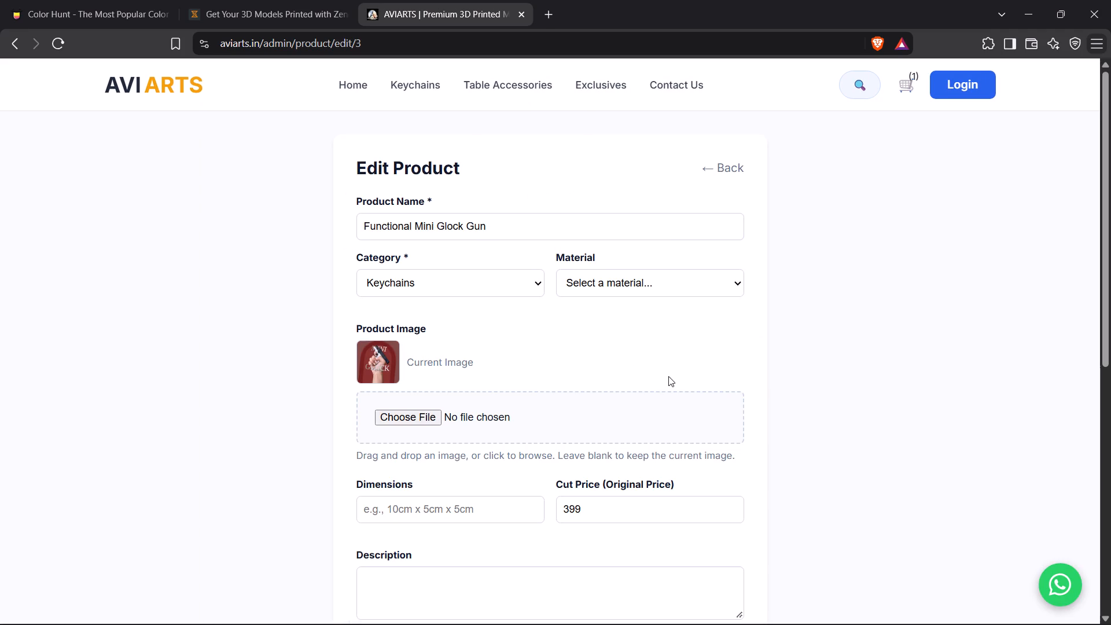
pyautogui.scroll(-1, 641, 375)
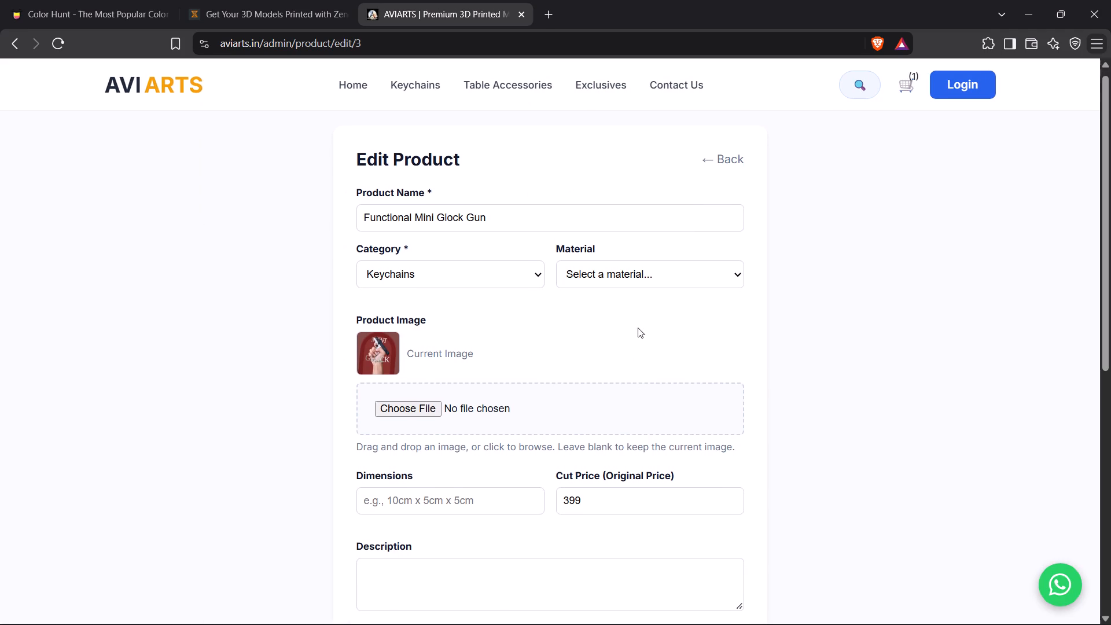
pyautogui.click(655, 279)
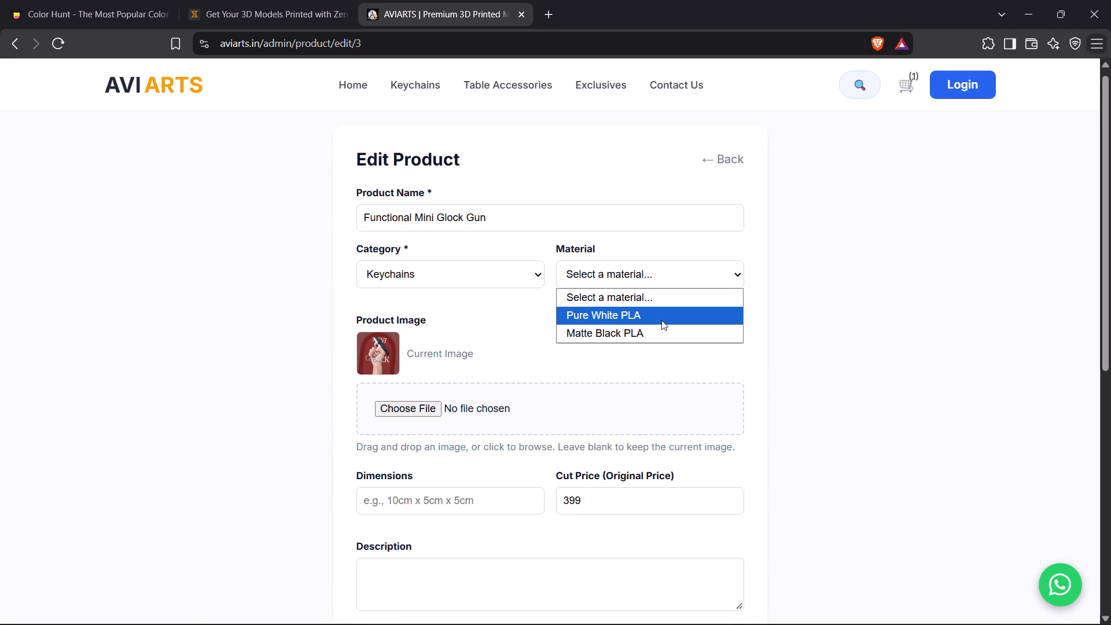
pyautogui.click(660, 277)
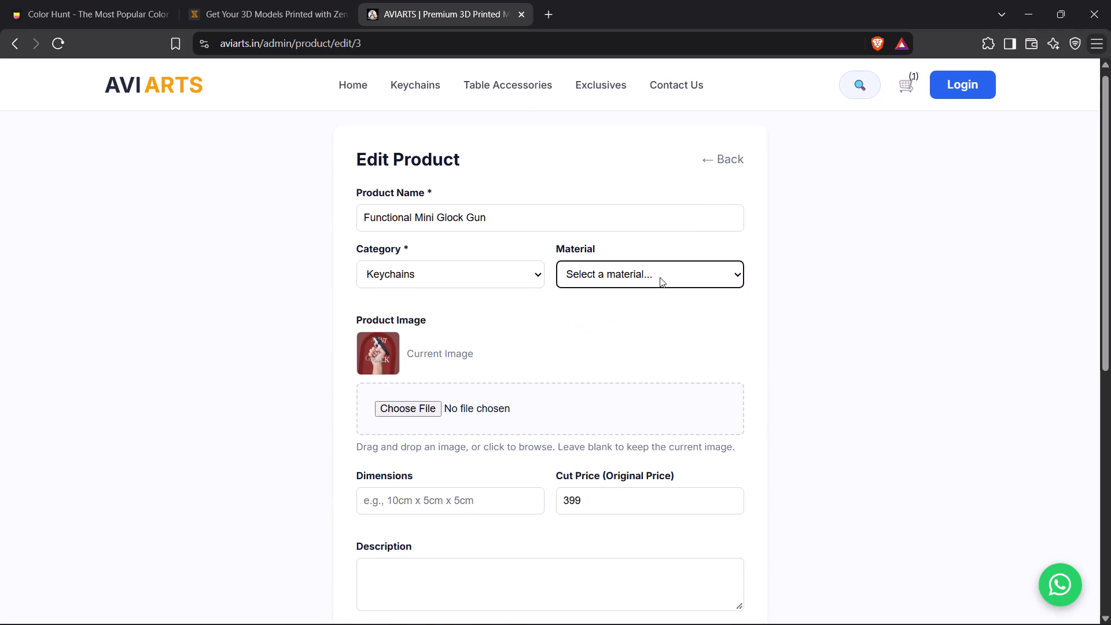
pyautogui.scroll(-1, 660, 277)
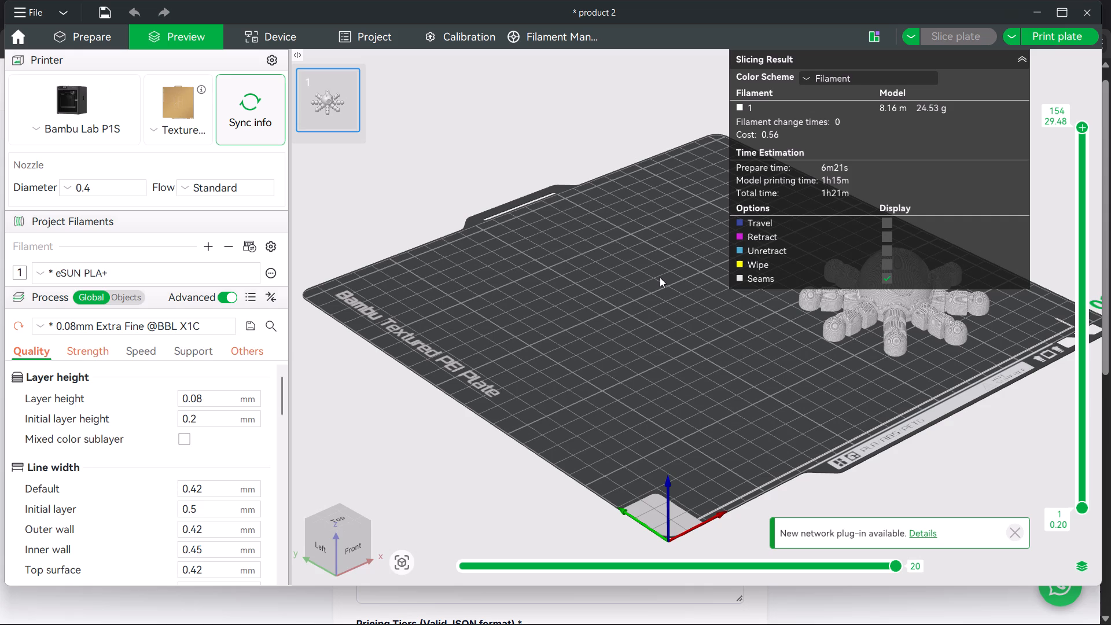
# Close the sliced octopus project, product 2, in Bambu Studio.
pyautogui.click(1084, 9)
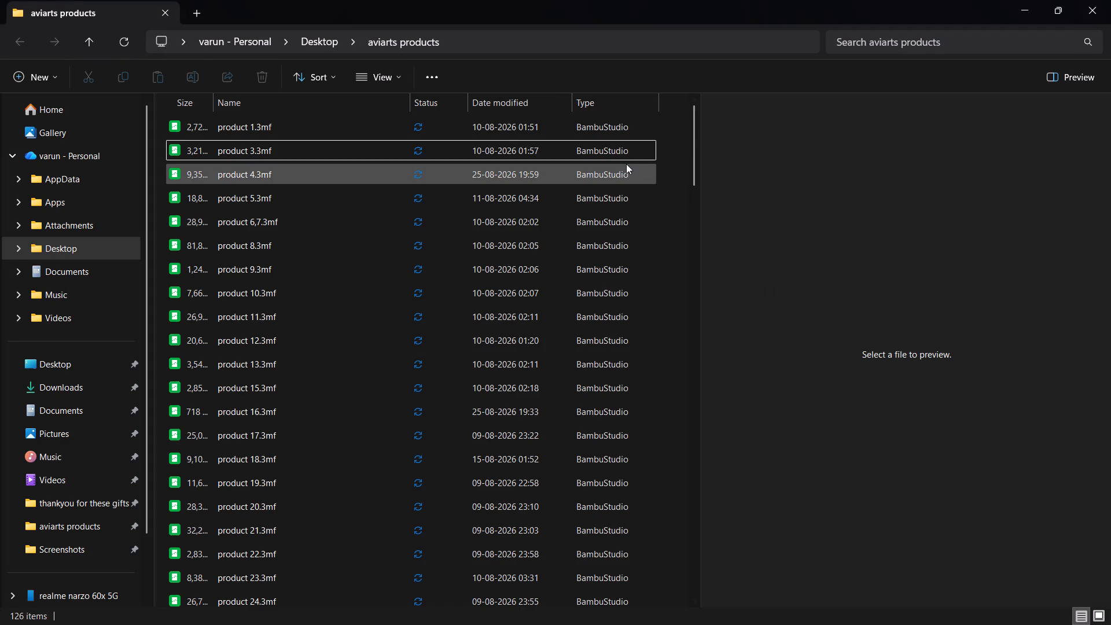
# Preview the model files product 4 through product 23 in the aviarts products folder, looking for the mini Glock gun.
pyautogui.click(626, 164)
pyautogui.click(602, 193)
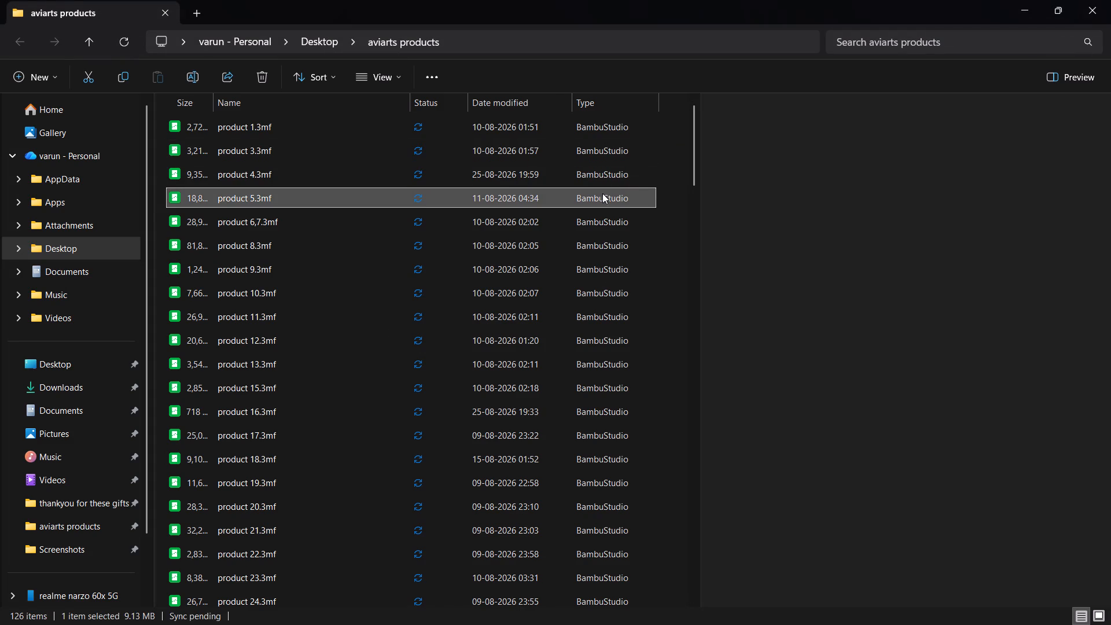
pyautogui.click(600, 222)
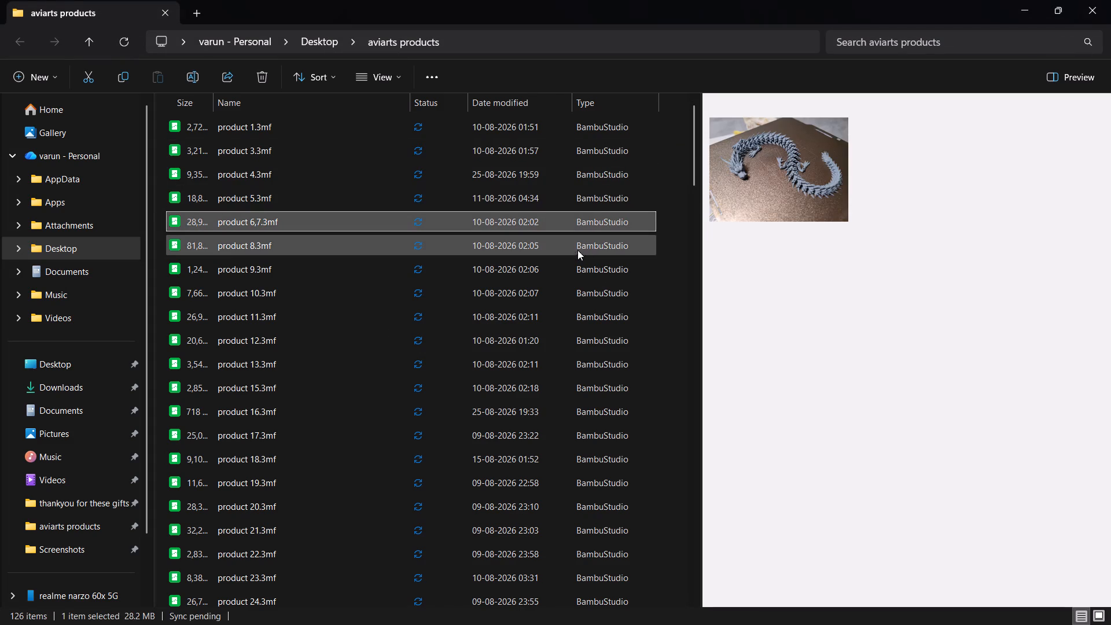
pyautogui.click(576, 253)
pyautogui.click(572, 269)
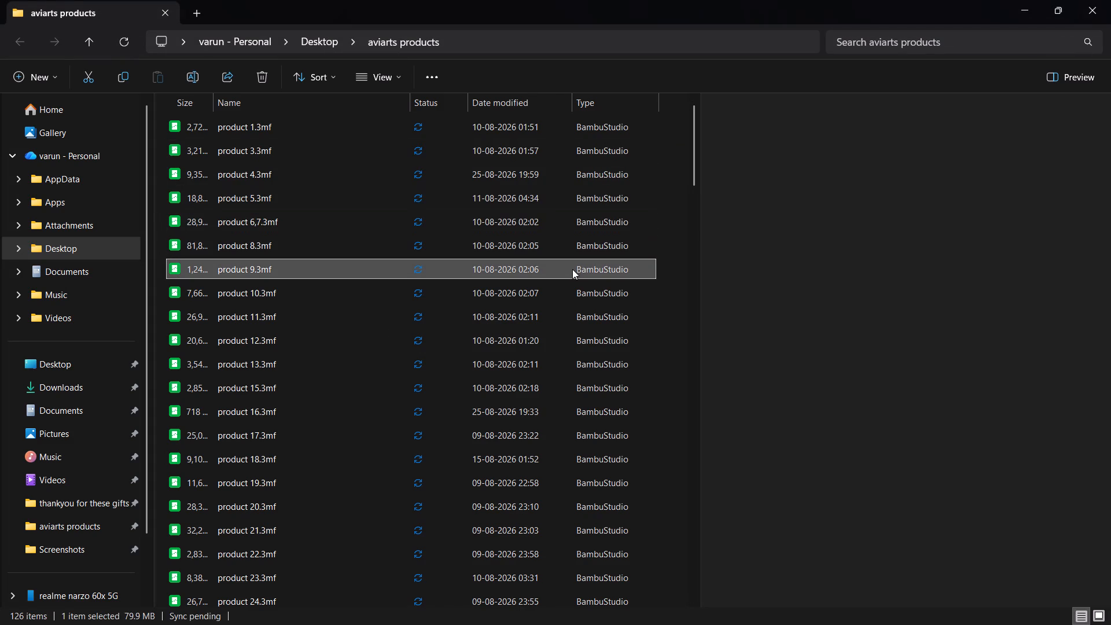
pyautogui.click(571, 287)
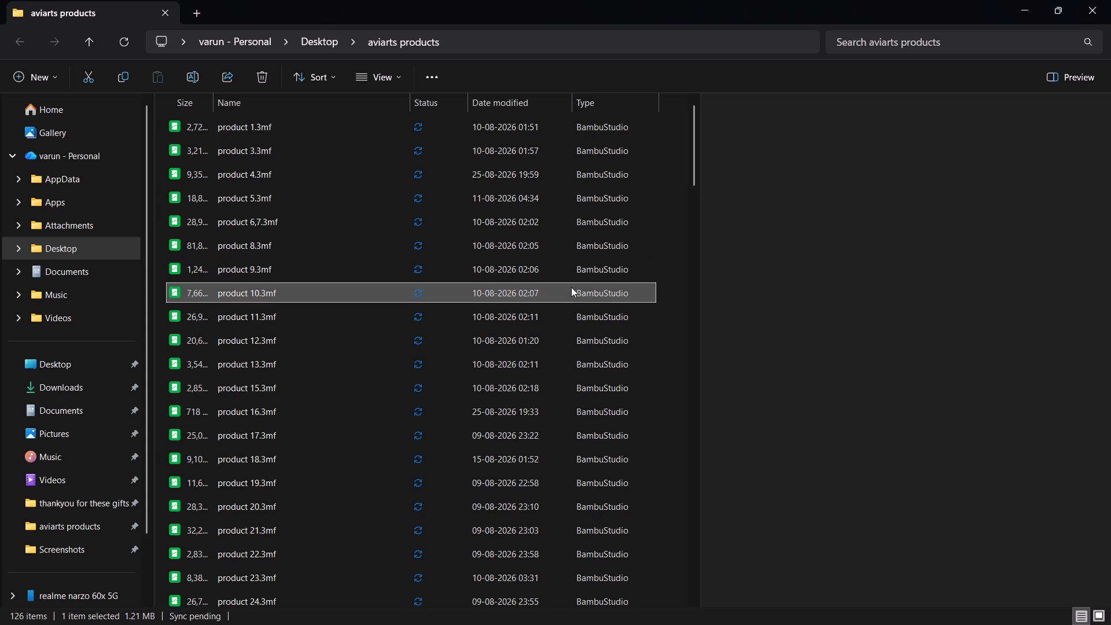
pyautogui.scroll(-1, 571, 287)
pyautogui.click(571, 287)
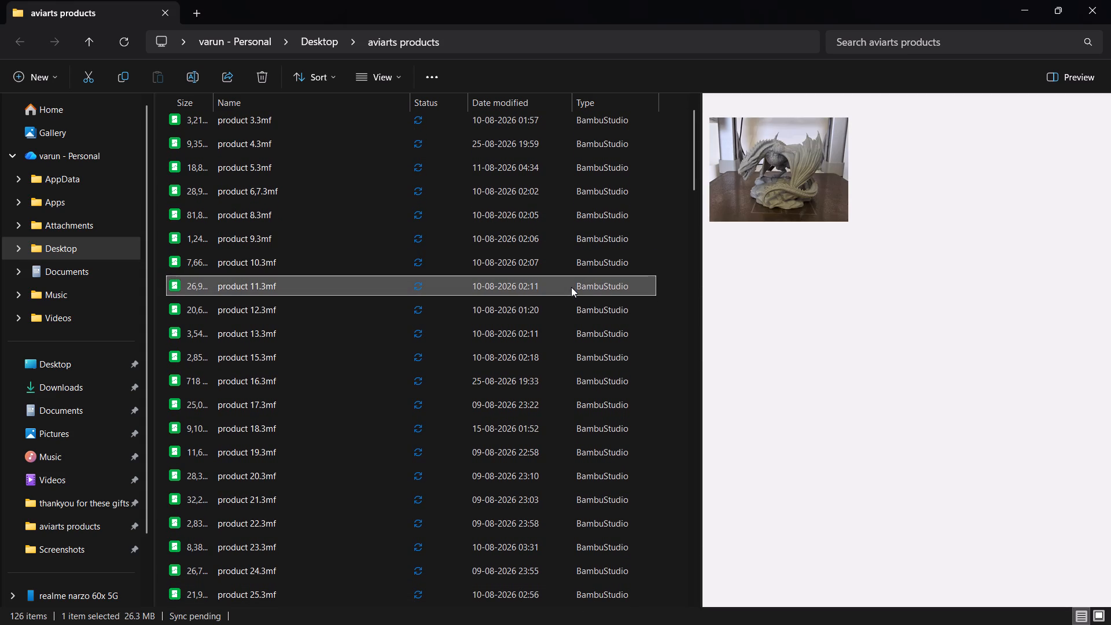
pyautogui.click(543, 307)
pyautogui.click(543, 334)
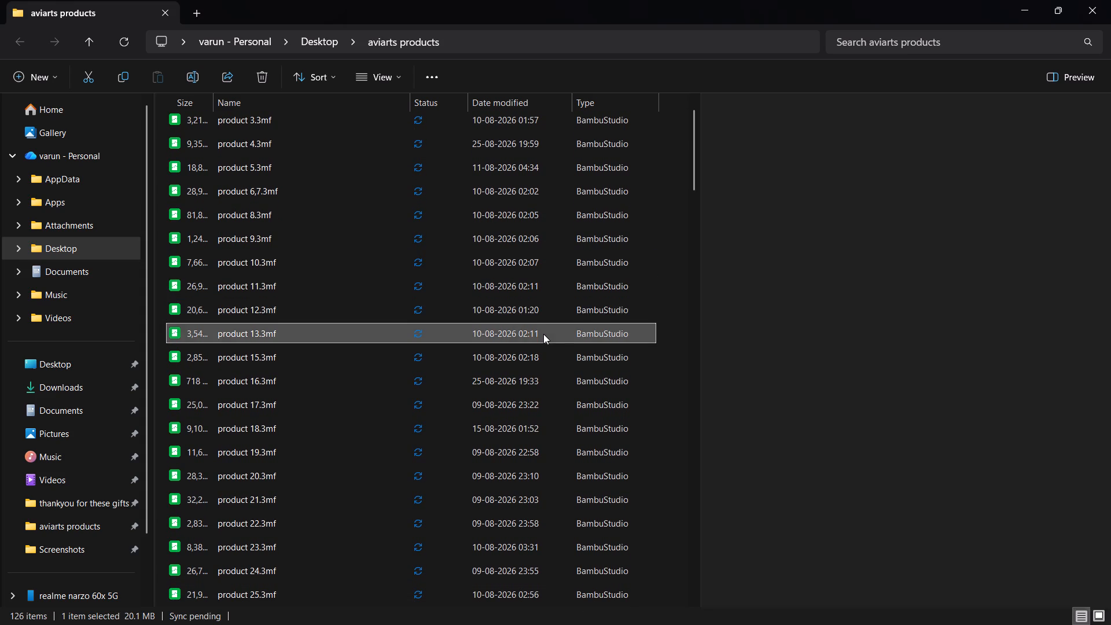
pyautogui.scroll(-1, 543, 334)
pyautogui.click(543, 334)
pyautogui.scroll(-1, 543, 334)
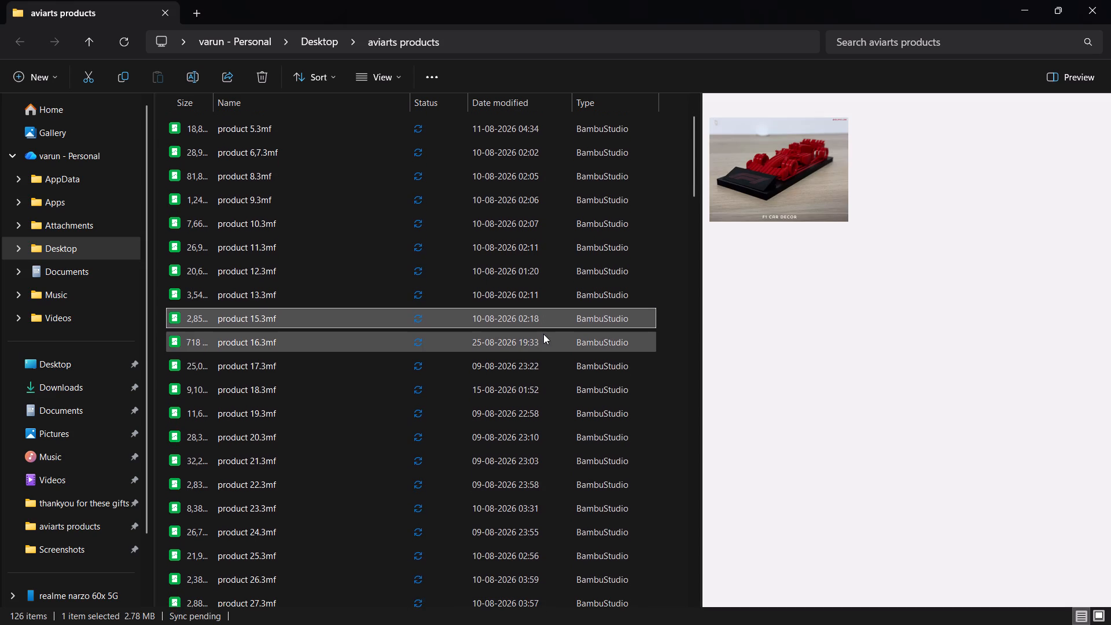
pyautogui.scroll(-1, 543, 334)
pyautogui.click(543, 334)
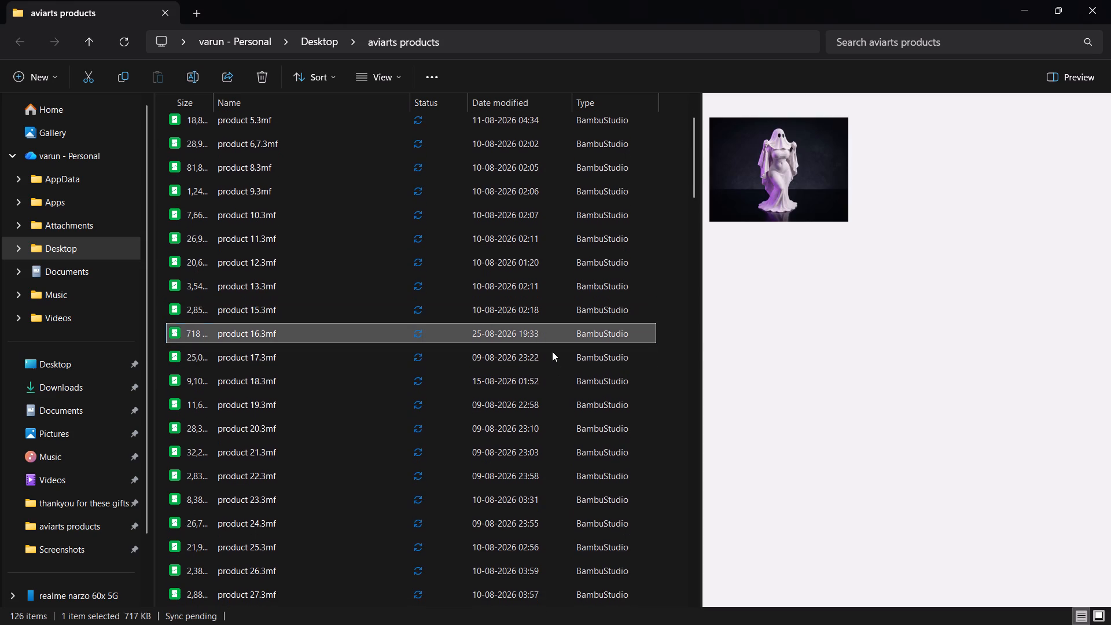
pyautogui.click(552, 351)
pyautogui.scroll(-1, 552, 351)
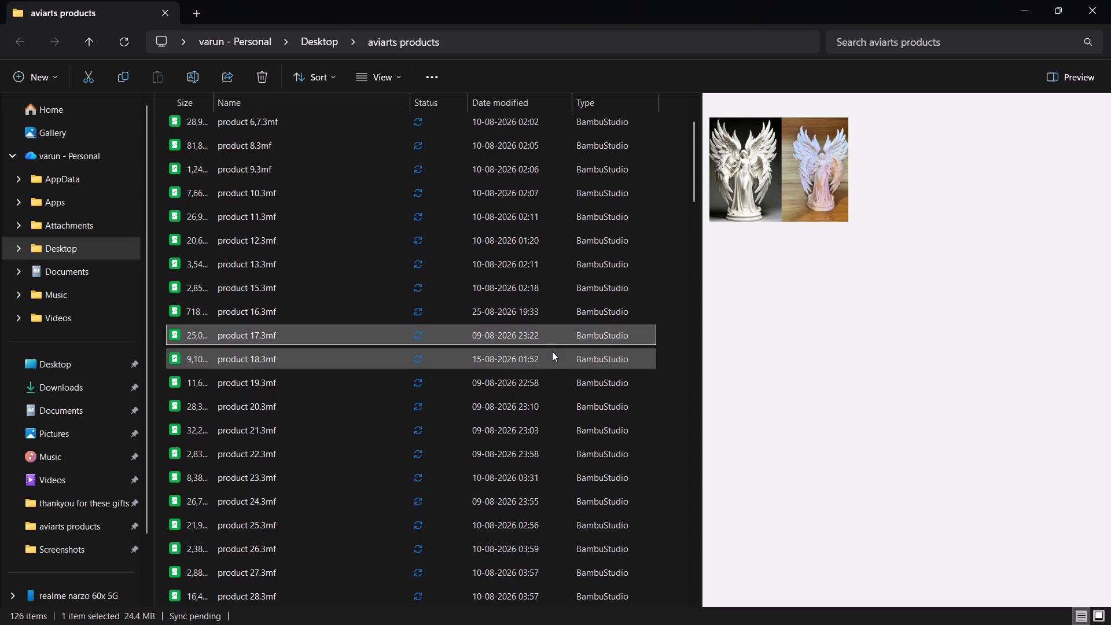
pyautogui.click(552, 351)
pyautogui.scroll(-1, 552, 351)
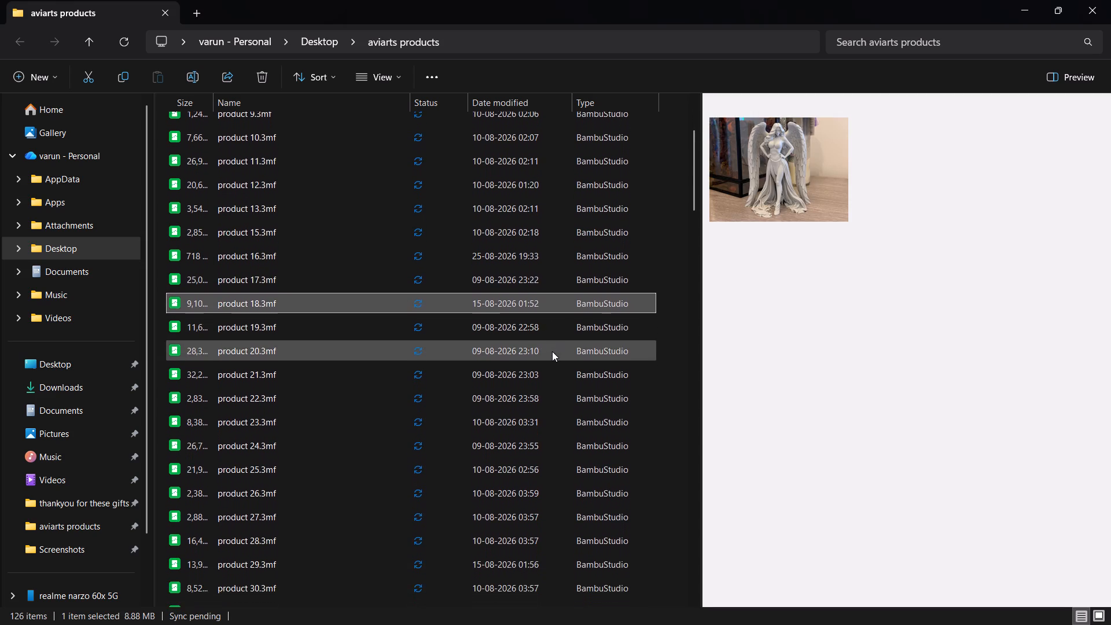
pyautogui.scroll(-1, 552, 351)
pyautogui.click(555, 295)
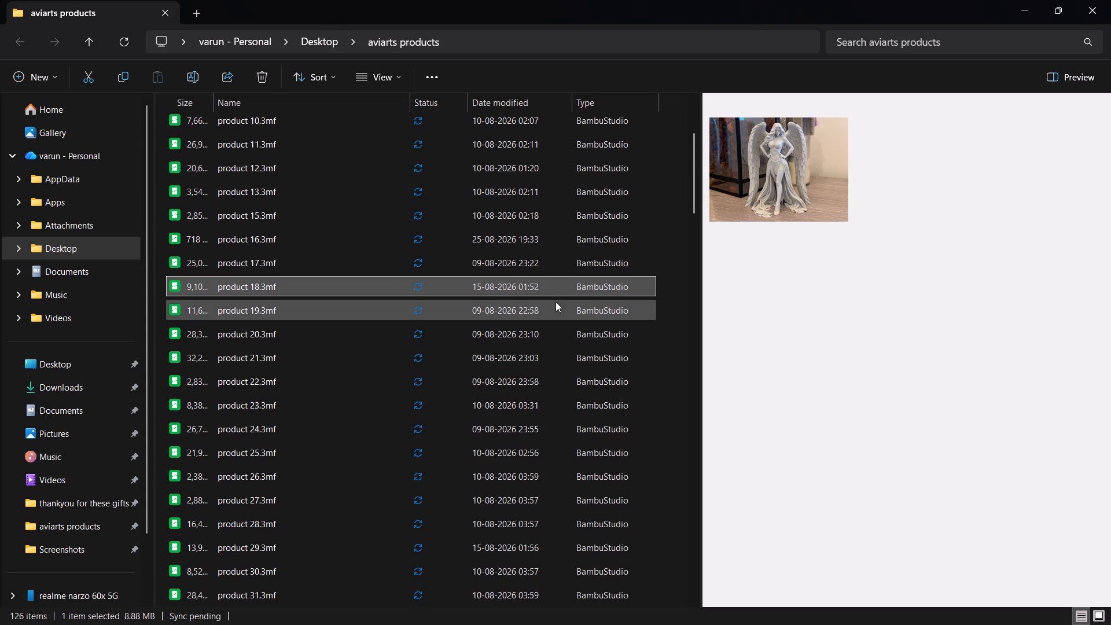
pyautogui.click(555, 308)
pyautogui.click(543, 338)
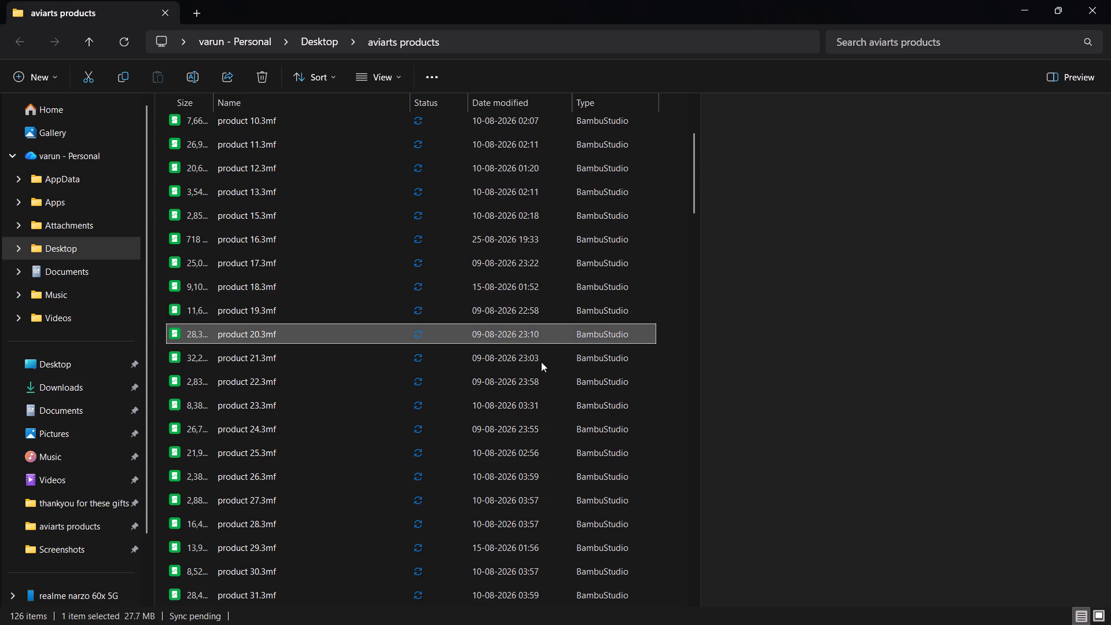
pyautogui.click(541, 366)
pyautogui.click(541, 384)
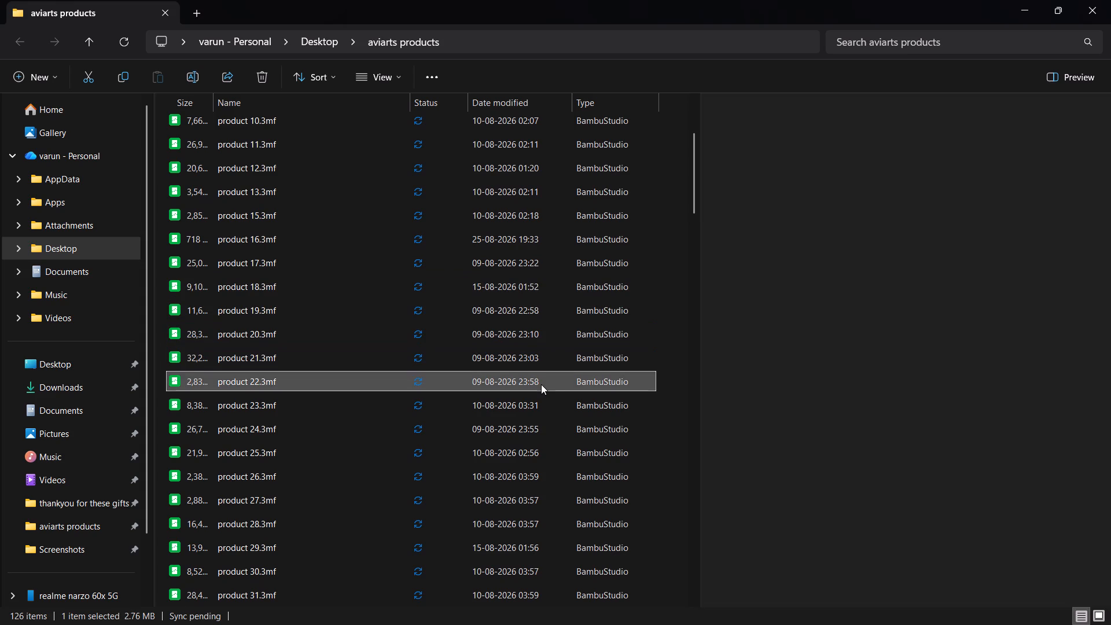
pyautogui.click(543, 400)
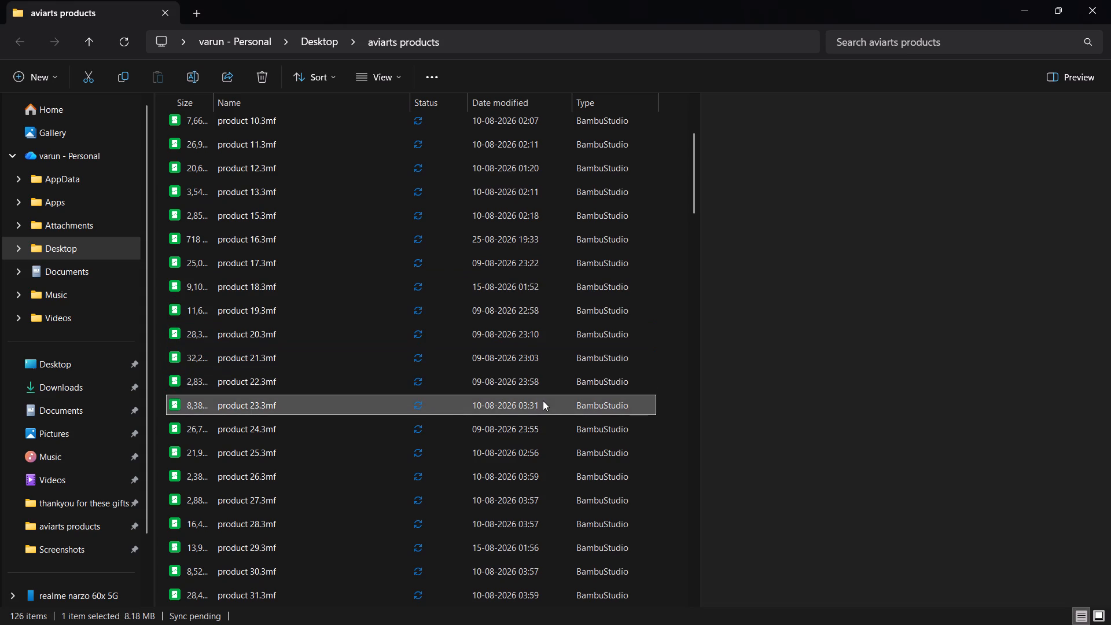
# Preview the model files from product 24 through product 130, Text and product 2, looking for the mini Glock gun.
pyautogui.press('Down')
pyautogui.press('Down')
pyautogui.press('Down')
pyautogui.press('Down')
pyautogui.press('Down')
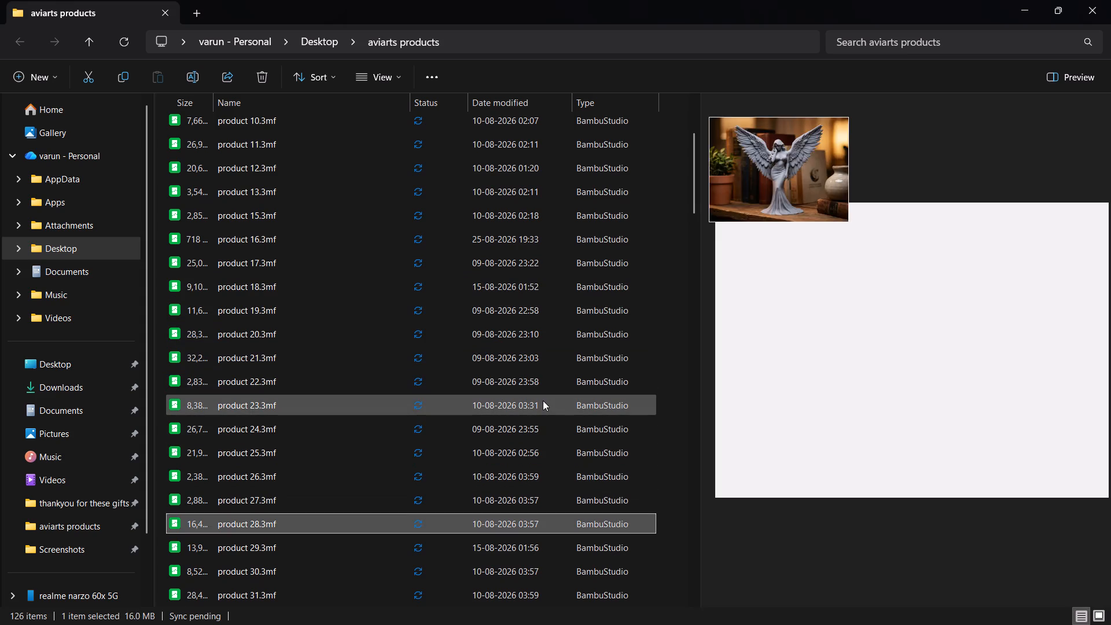
pyautogui.press('Down')
pyautogui.press('Down')
pyautogui.press('Down')
pyautogui.press('Down')
pyautogui.press('Down')
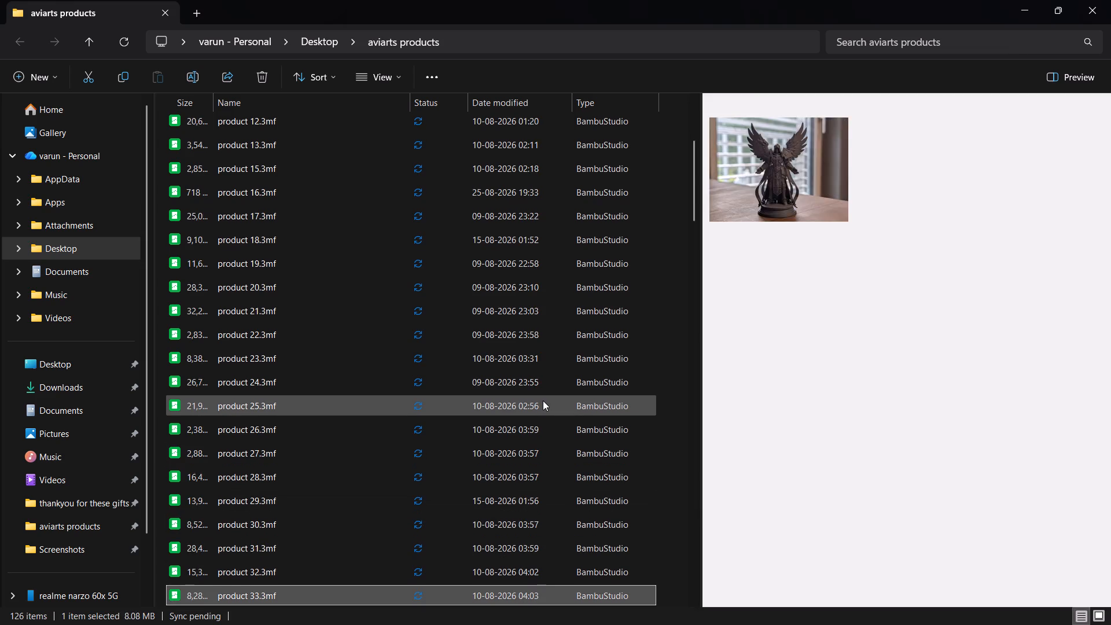
pyautogui.press('Down')
pyautogui.press('Down')
pyautogui.press('Down')
pyautogui.press('Down')
pyautogui.press('Down')
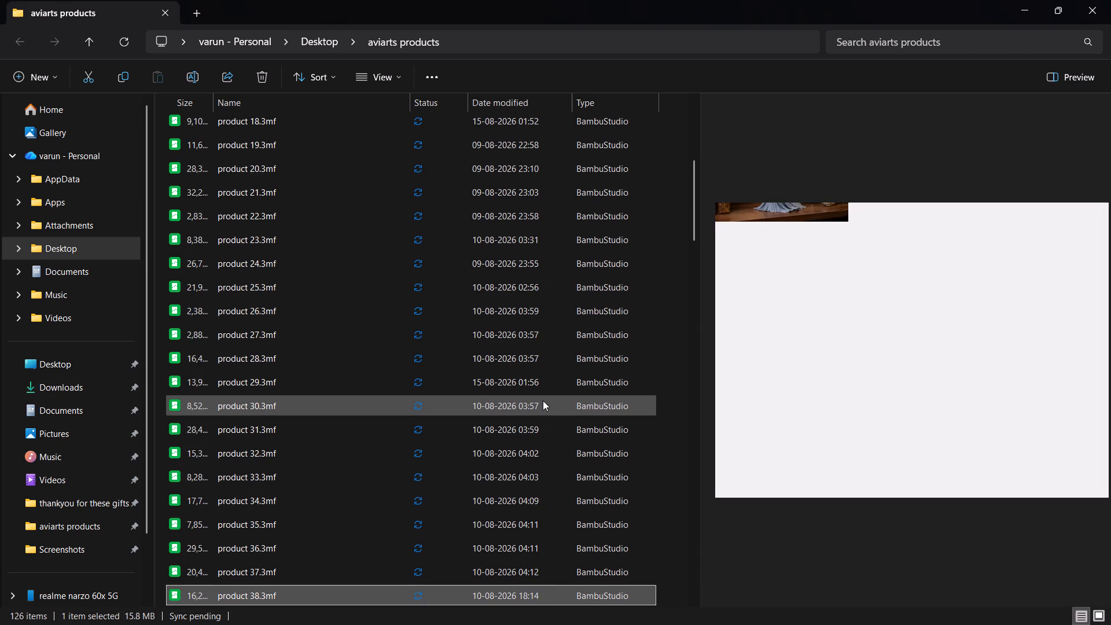
pyautogui.press('Down')
pyautogui.press('Down')
pyautogui.press('Down')
pyautogui.press('Down')
pyautogui.press('Down')
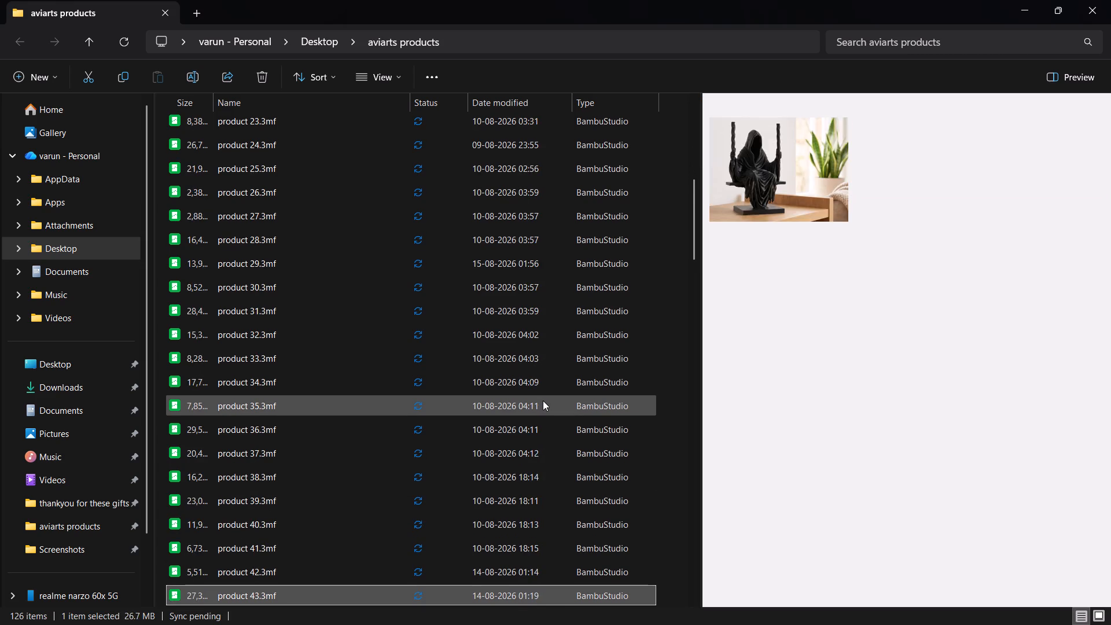
pyautogui.press('Down')
pyautogui.press('Down')
pyautogui.press('Down')
pyautogui.press('Down')
pyautogui.press('Down')
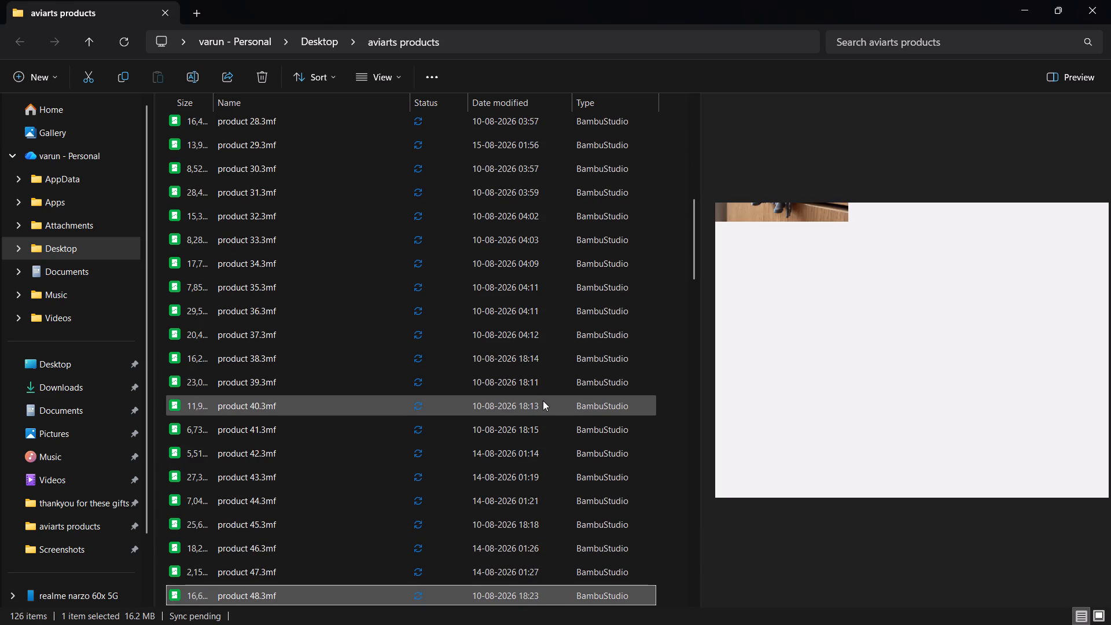
pyautogui.press('Down')
pyautogui.press('Down')
pyautogui.press('Down')
pyautogui.press('Down')
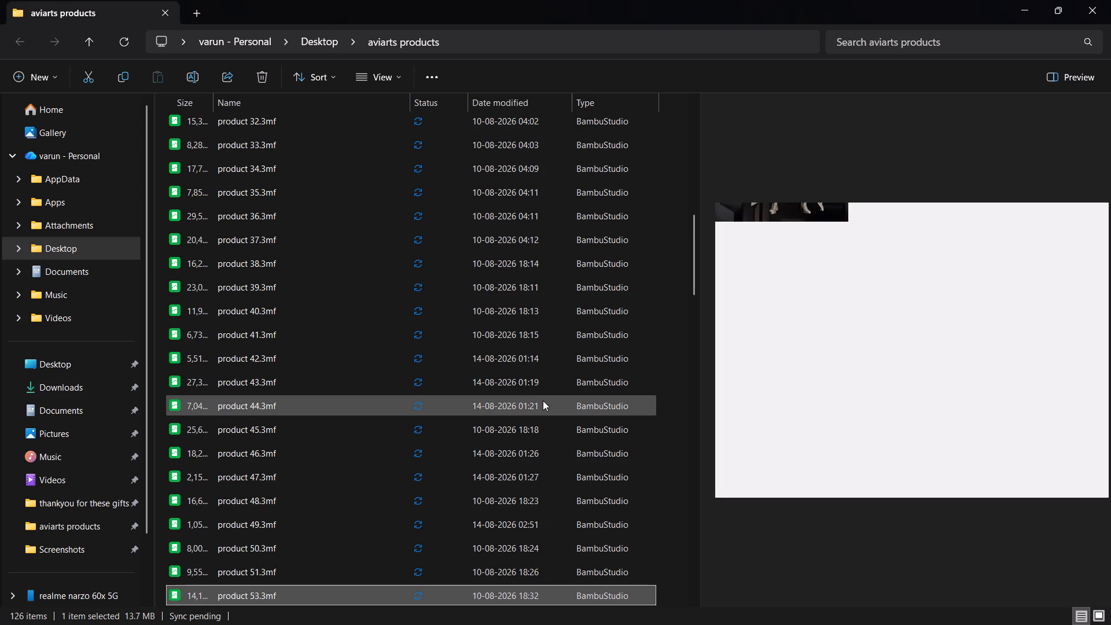
pyautogui.press('Down')
pyautogui.press('Down')
pyautogui.press('Down')
pyautogui.press('Down')
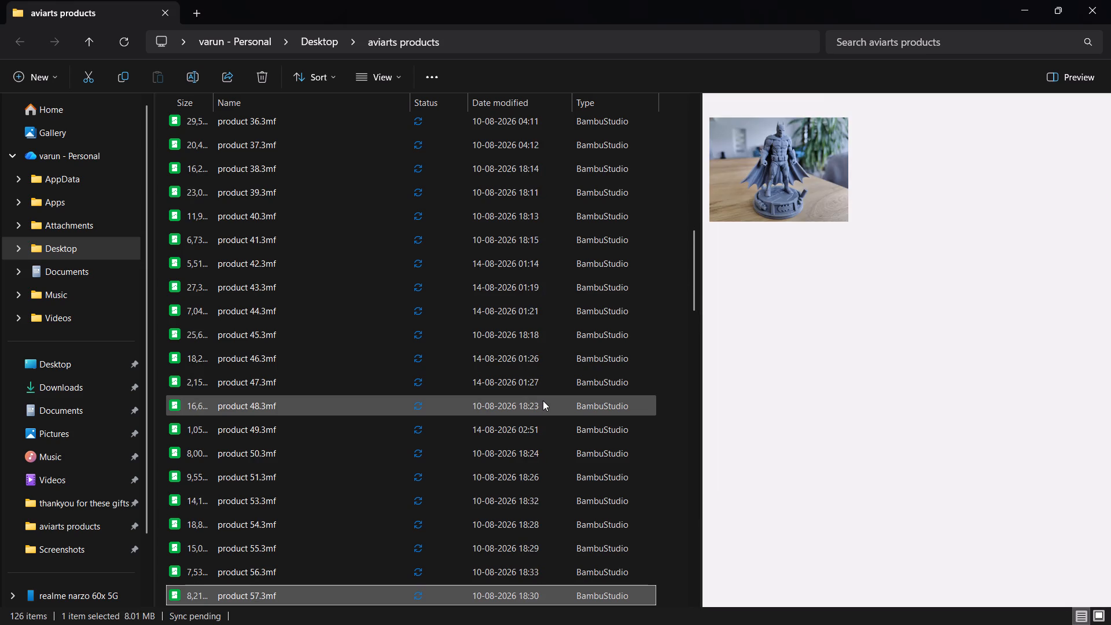
pyautogui.press('Down')
pyautogui.press('Down')
pyautogui.press('Down')
pyautogui.press('Down')
pyautogui.press('Down')
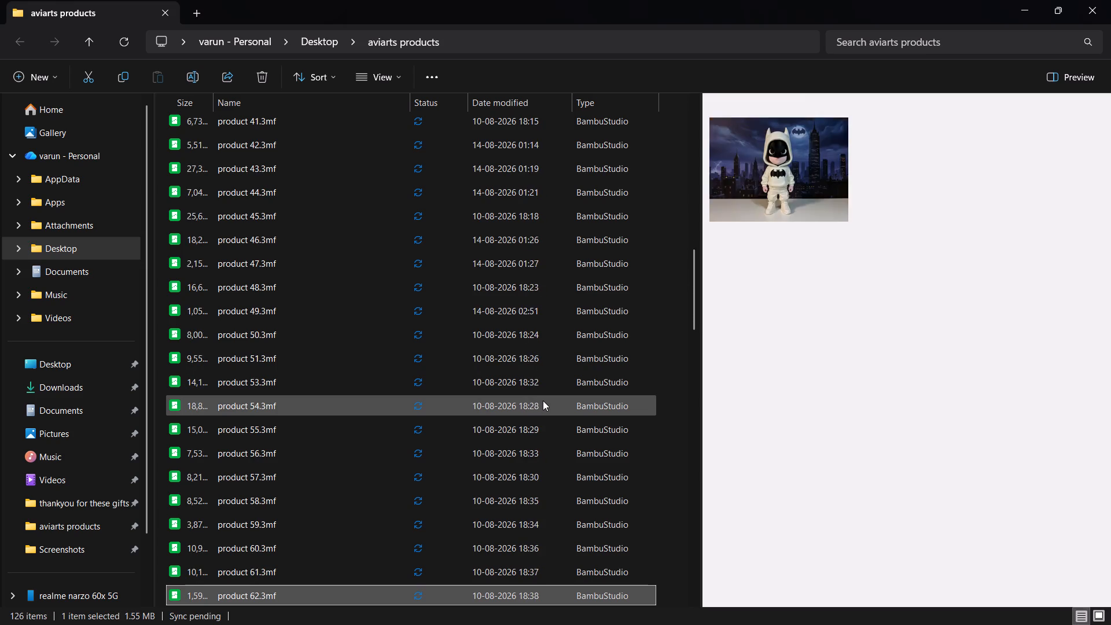
pyautogui.press('Down')
pyautogui.press('Down')
pyautogui.press('Down')
pyautogui.press('Down')
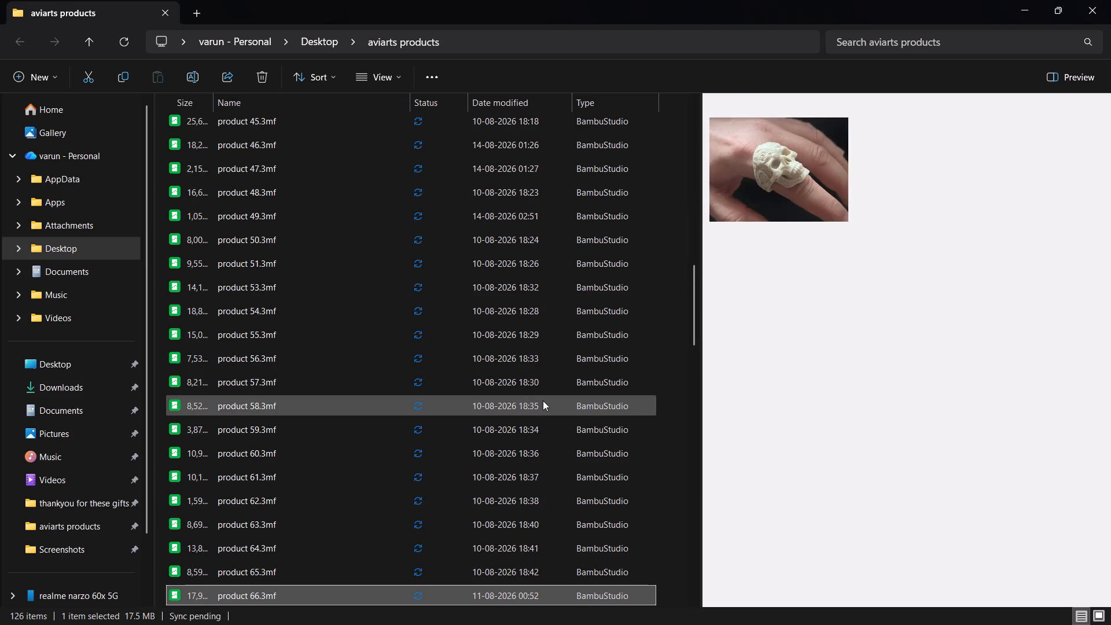
pyautogui.press('Down')
pyautogui.press('Down')
pyautogui.press('Down')
pyautogui.press('Down')
pyautogui.press('Down')
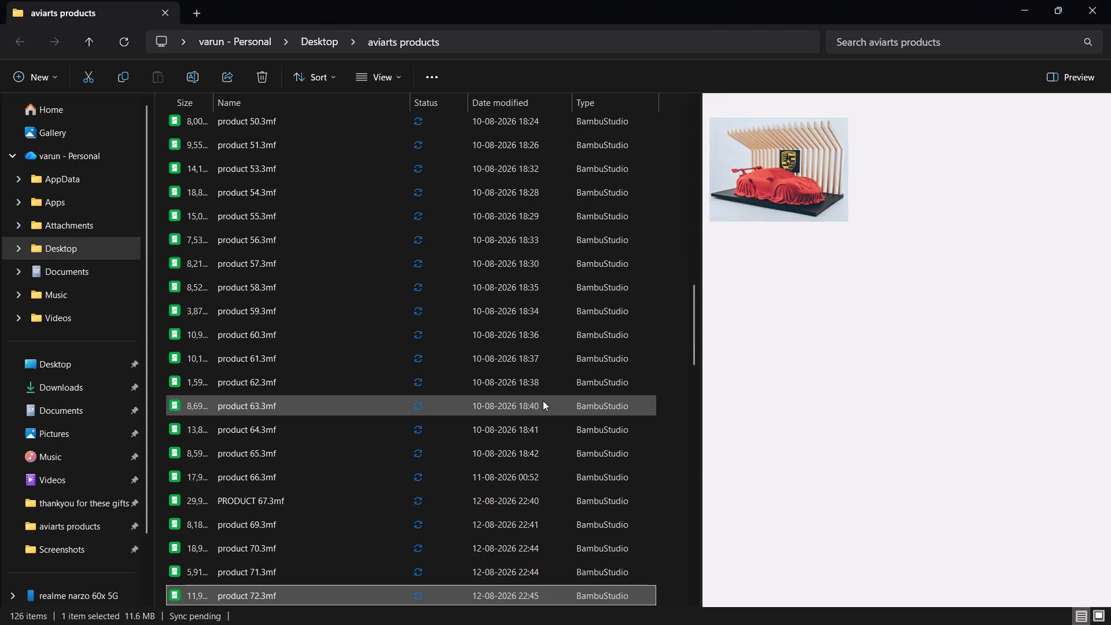
pyautogui.press('Down')
pyautogui.press('Down')
pyautogui.press('Down')
pyautogui.press('Down')
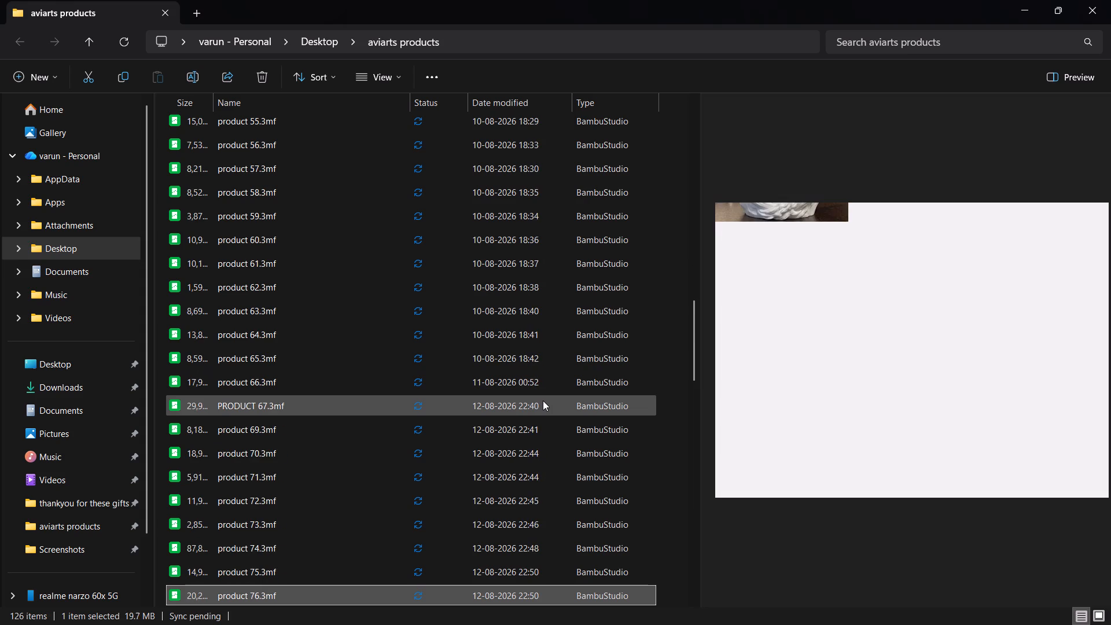
pyautogui.press('Down')
pyautogui.press('Down')
pyautogui.press('Down')
pyautogui.press('Down')
pyautogui.press('Down')
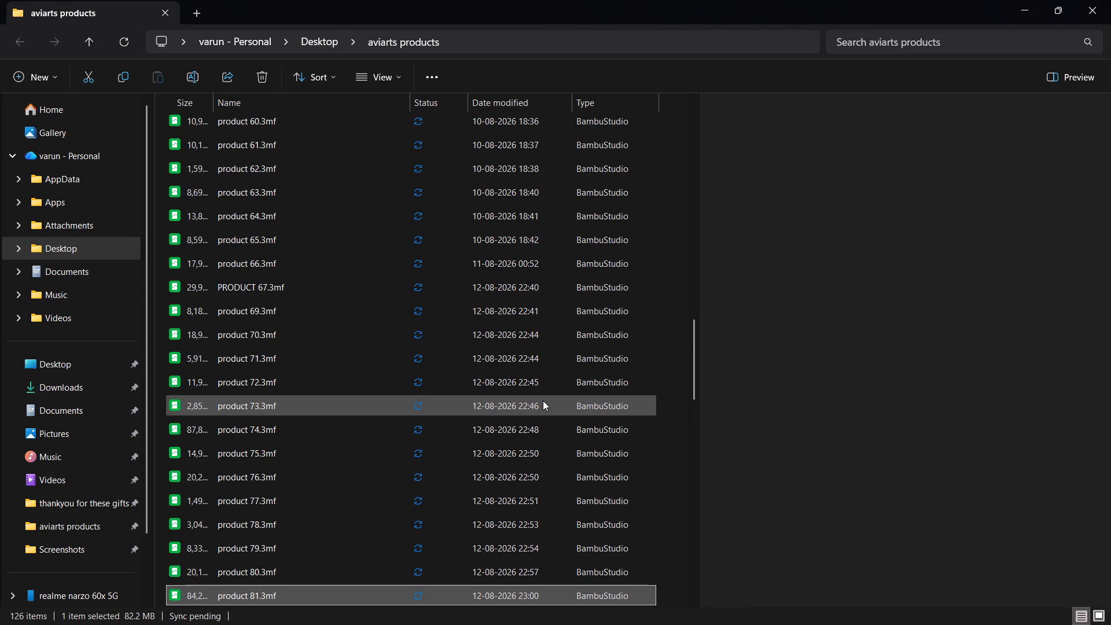
pyautogui.press('Down')
pyautogui.press('Down')
pyautogui.press('Down')
pyautogui.press('Down')
pyautogui.press('Down')
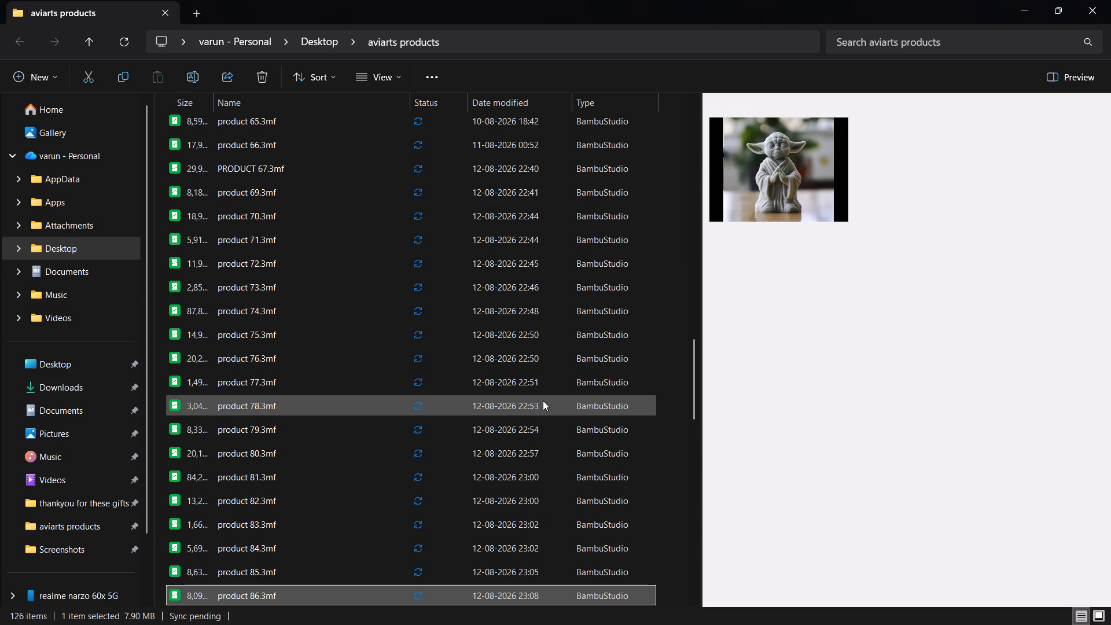
pyautogui.press('Down')
pyautogui.press('Down')
pyautogui.press('Down')
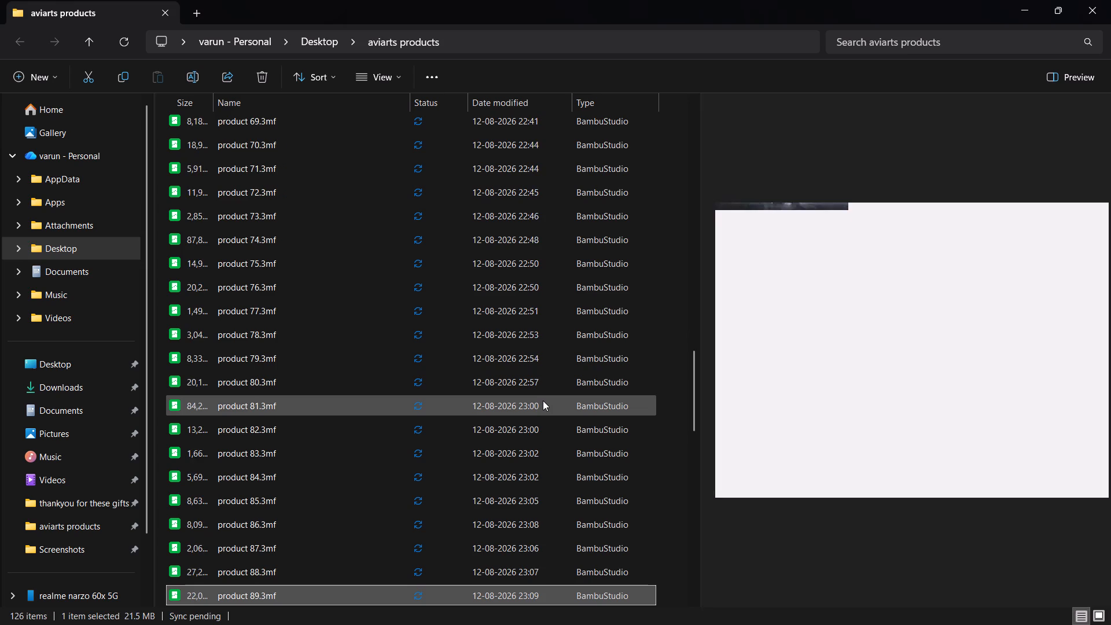
pyautogui.press('Down')
pyautogui.press('Down')
pyautogui.press('Down')
pyautogui.press('Down')
pyautogui.press('Down')
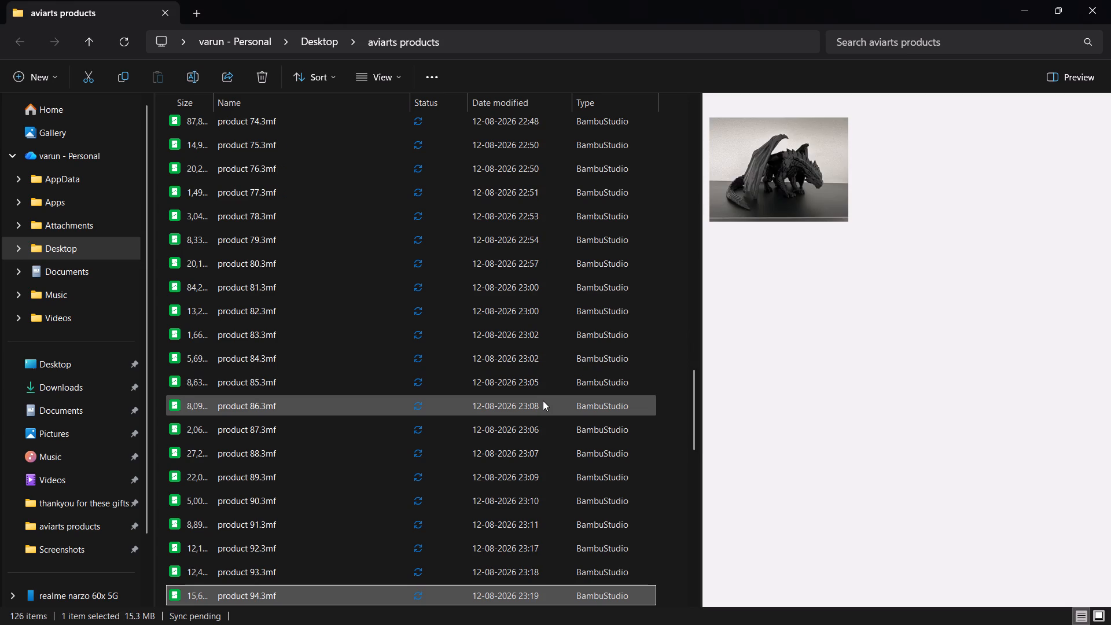
pyautogui.press('Down')
pyautogui.press('Down')
pyautogui.press('Down')
pyautogui.press('Down')
pyautogui.press('Down')
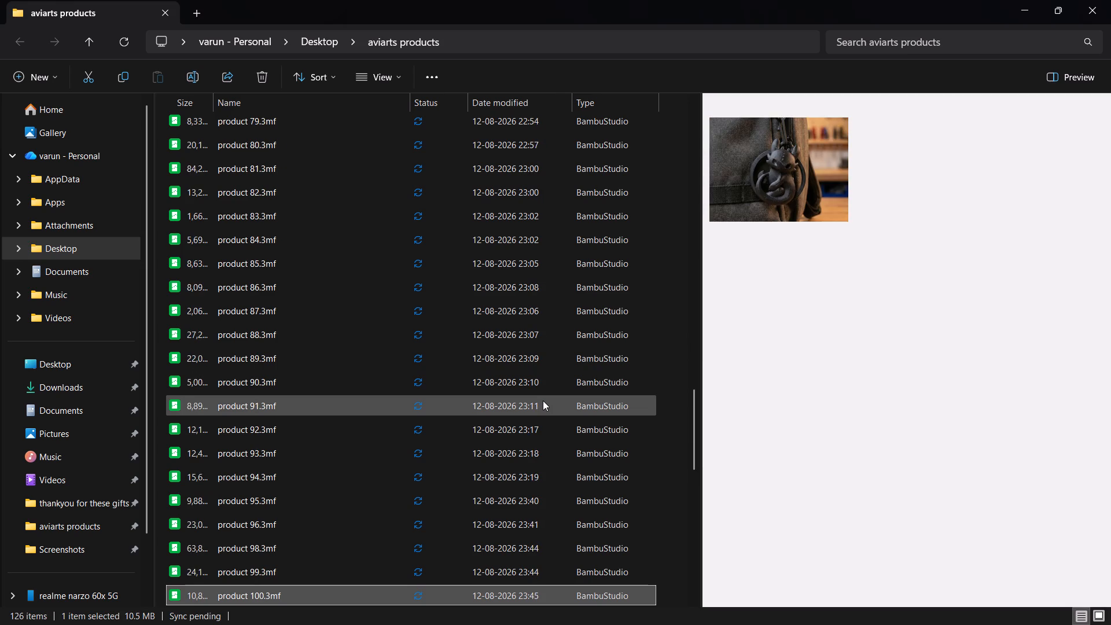
pyautogui.press('Down')
pyautogui.press('Down')
pyautogui.press('Down')
pyautogui.press('Down')
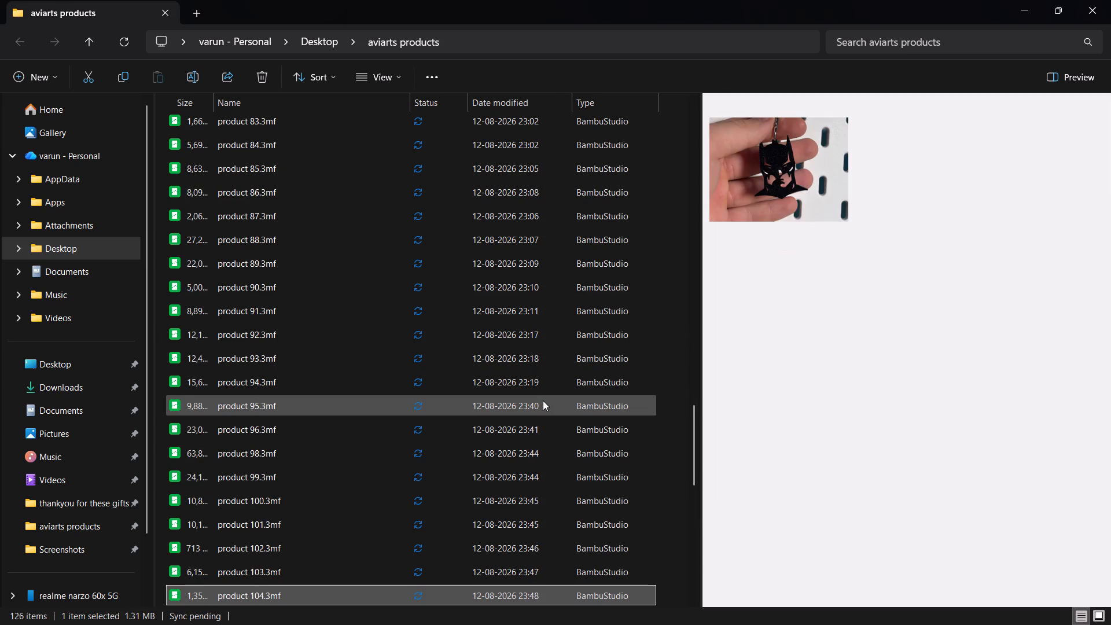
pyautogui.press('Down')
pyautogui.press('Down')
pyautogui.press('Down')
pyautogui.press('Down')
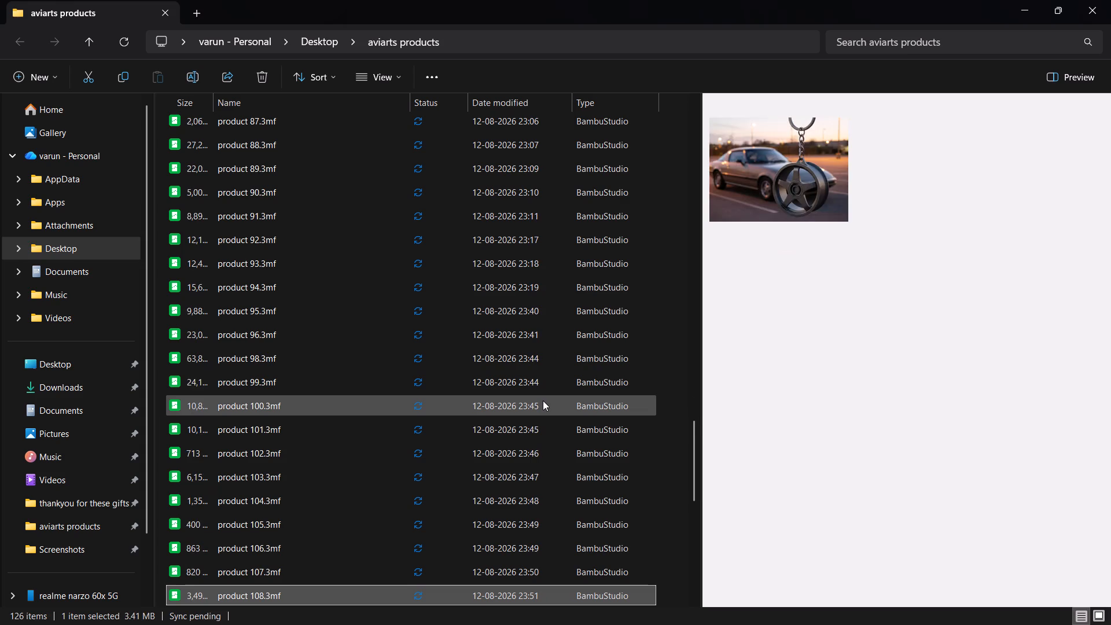
pyautogui.press('Down')
pyautogui.press('Down')
pyautogui.press('Down')
pyautogui.press('Down')
pyautogui.press('Down')
pyautogui.press('Down')
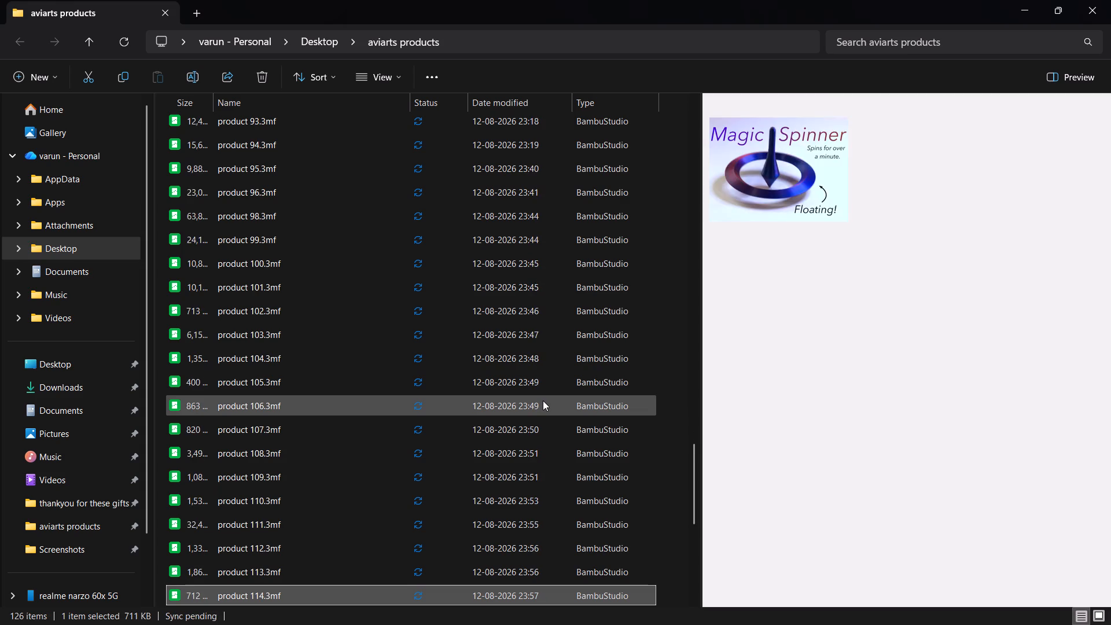
pyautogui.press('Down')
pyautogui.press('Down')
pyautogui.press('Down')
pyautogui.press('Down')
pyautogui.press('Down')
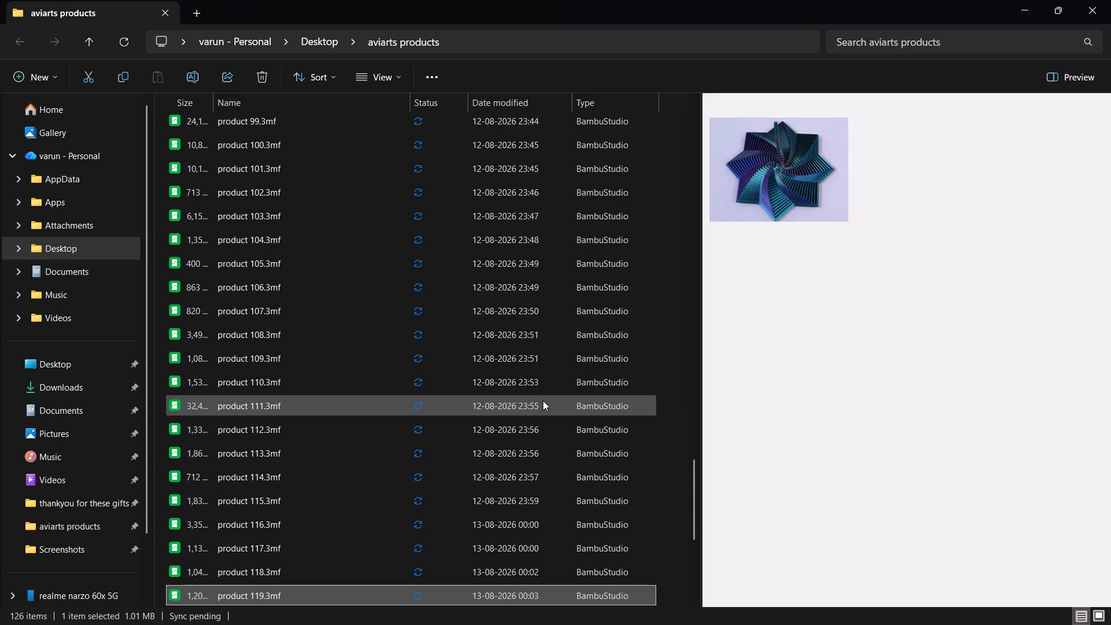
pyautogui.press('Down')
pyautogui.press('Down')
pyautogui.press('Down')
pyautogui.press('Down')
pyautogui.press('Down')
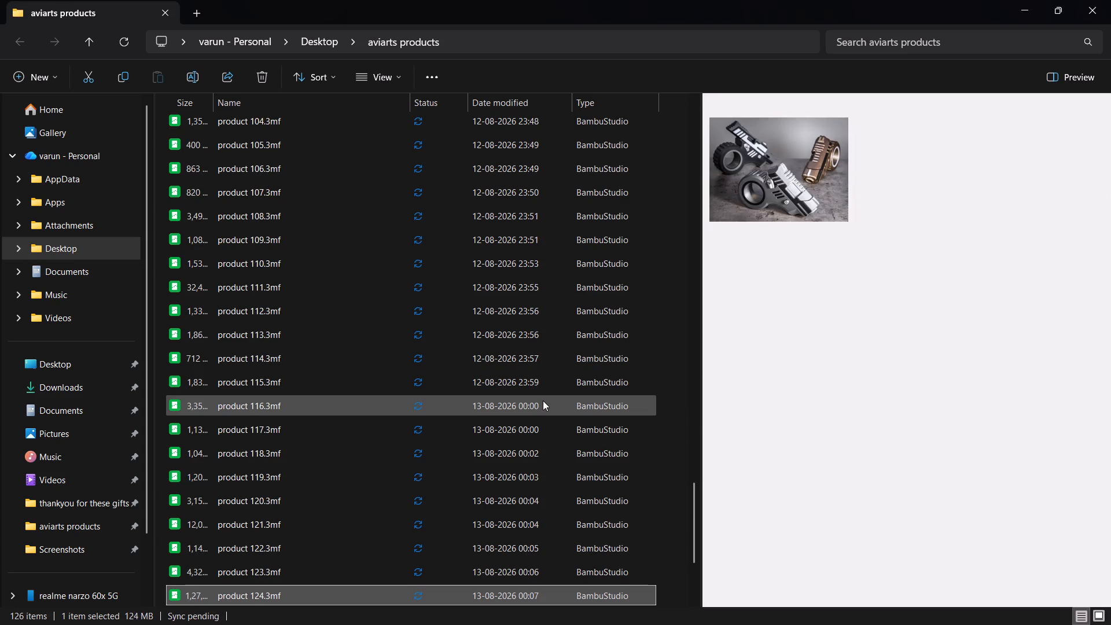
pyautogui.press('Down')
pyautogui.press('Up')
pyautogui.press('Up')
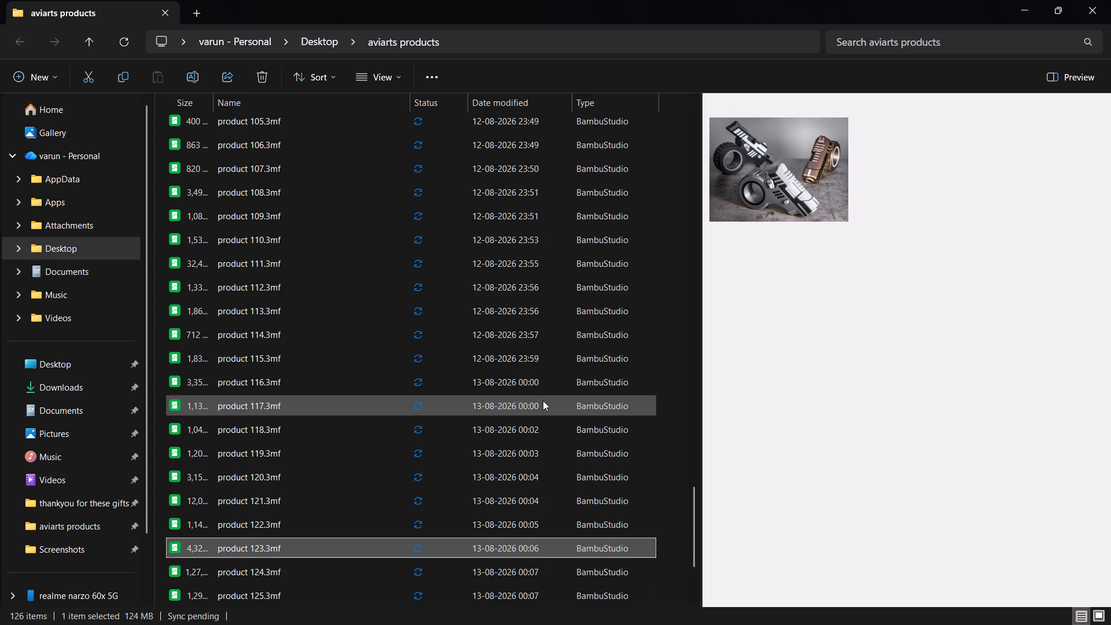
pyautogui.press('Down')
pyautogui.press('Down')
pyautogui.press('Down')
pyautogui.press('Down')
pyautogui.press('Down')
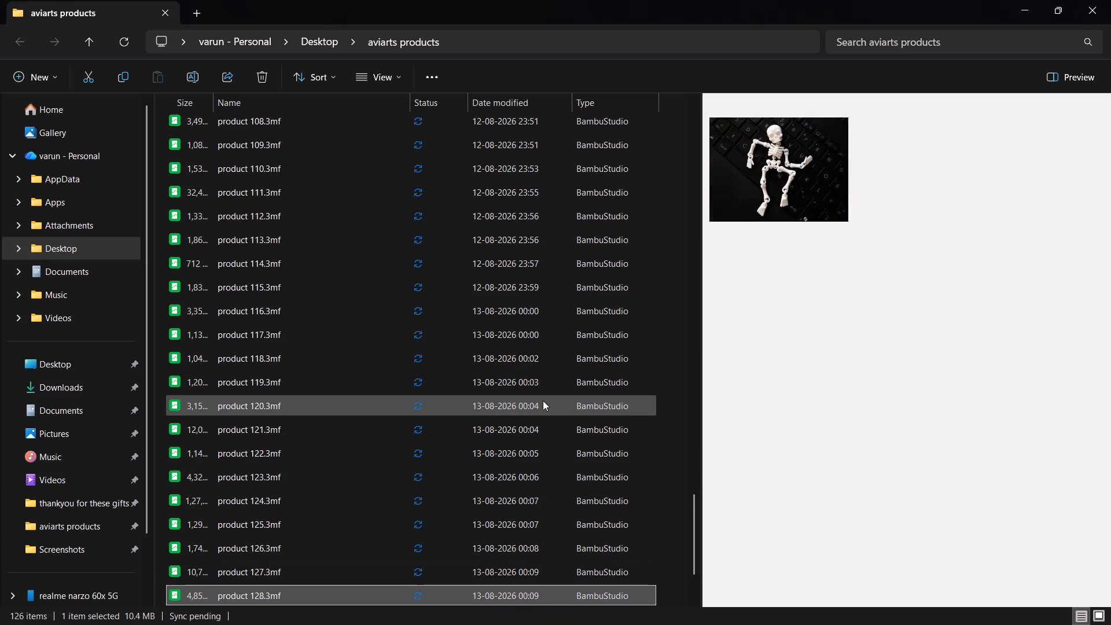
pyautogui.press('Down')
pyautogui.press('Down')
pyautogui.press('Down')
pyautogui.press('Down')
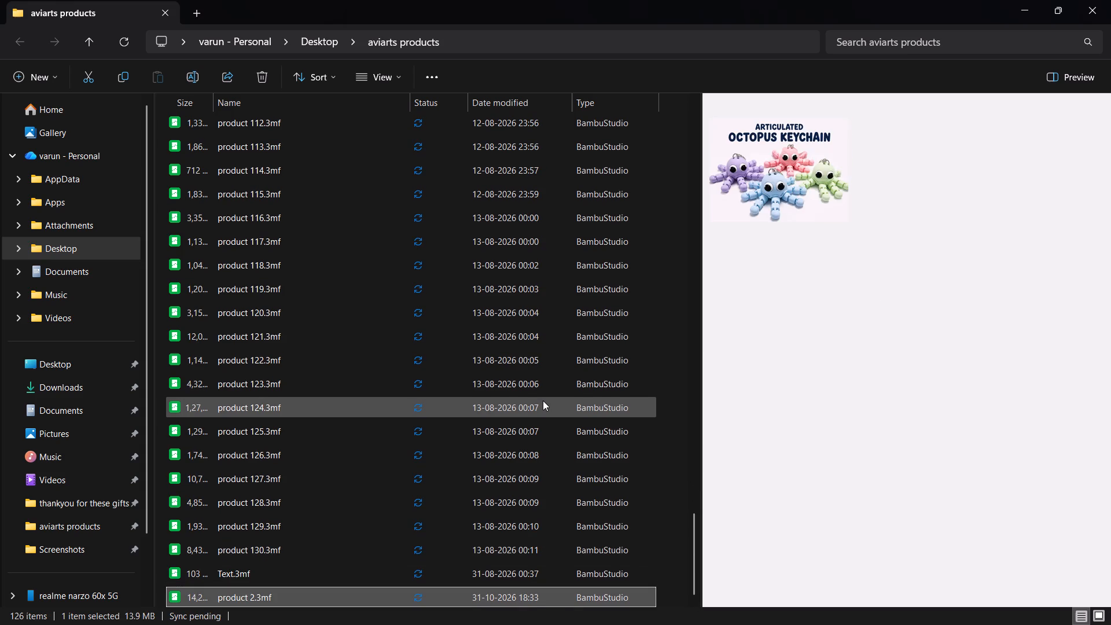
# Delete the file Text.3mf from the aviarts products folder.
pyautogui.press('Up')
pyautogui.press('Down')
pyautogui.press('Down')
pyautogui.press('Down')
pyautogui.press('Up')
pyautogui.press('Up')
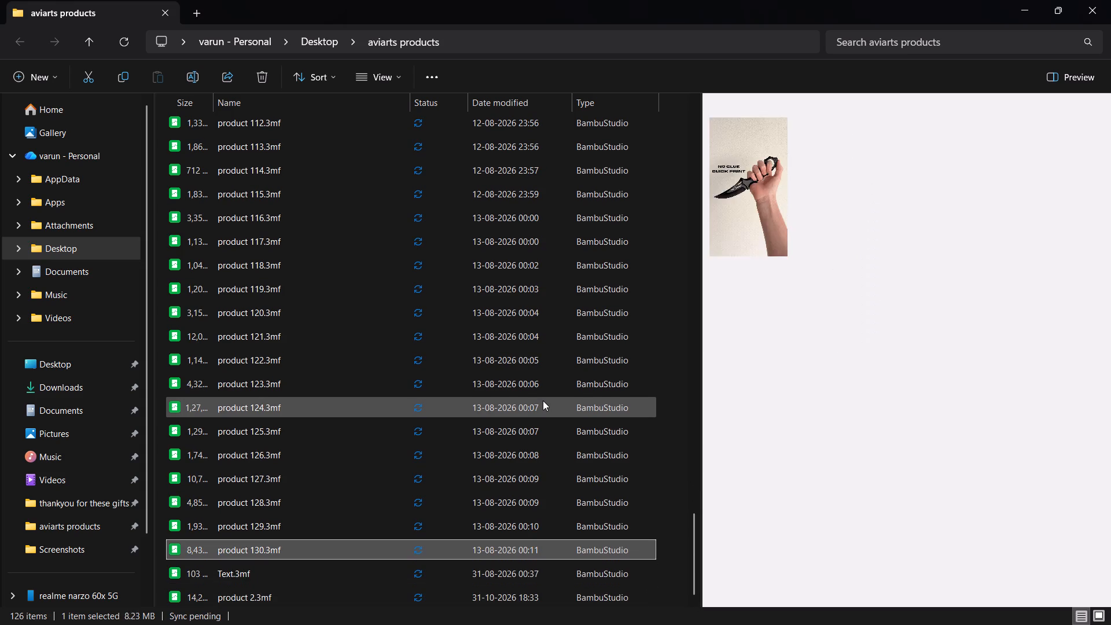
pyautogui.press('Down')
pyautogui.press('Delete')
# Delete the octopus keychain file product 2.3mf from the end of the aviarts products list.
pyautogui.press('Down')
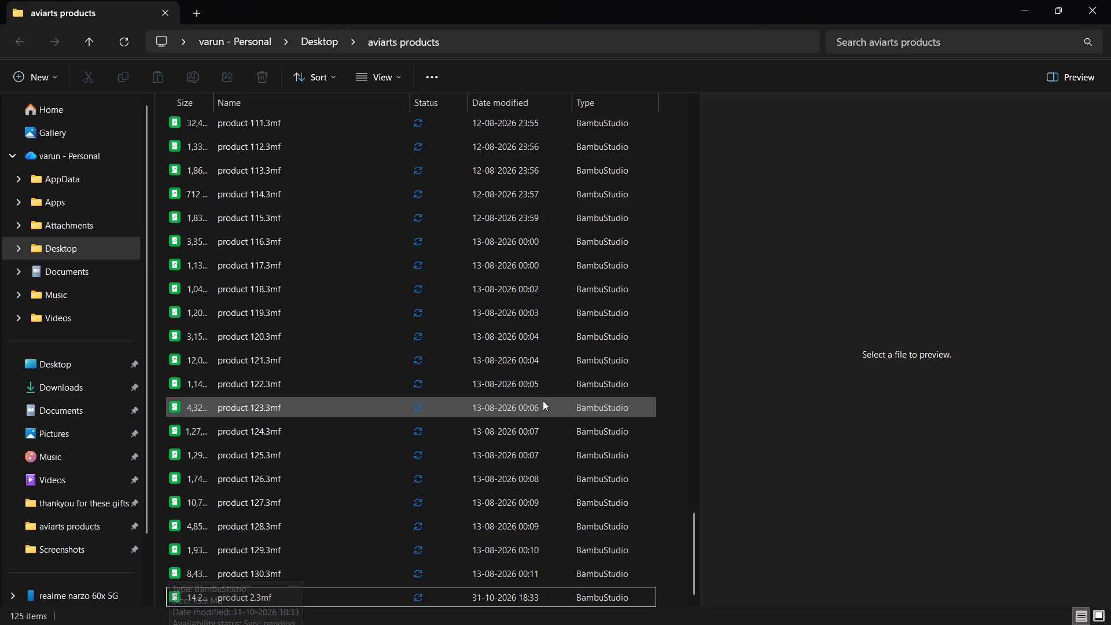
pyautogui.press('Down')
pyautogui.press('Up')
pyautogui.press('Down')
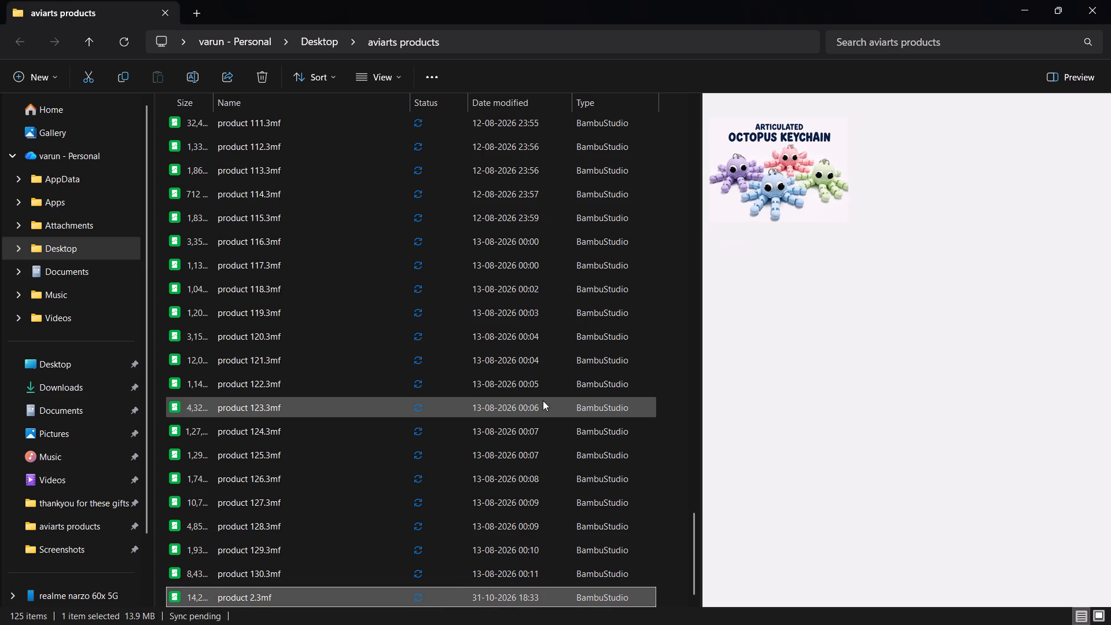
pyautogui.press('Delete')
# Find product 3.3mf, the mini Glock gun model, in the aviarts products folder and open it in Bambu Studio.
pyautogui.press('Up')
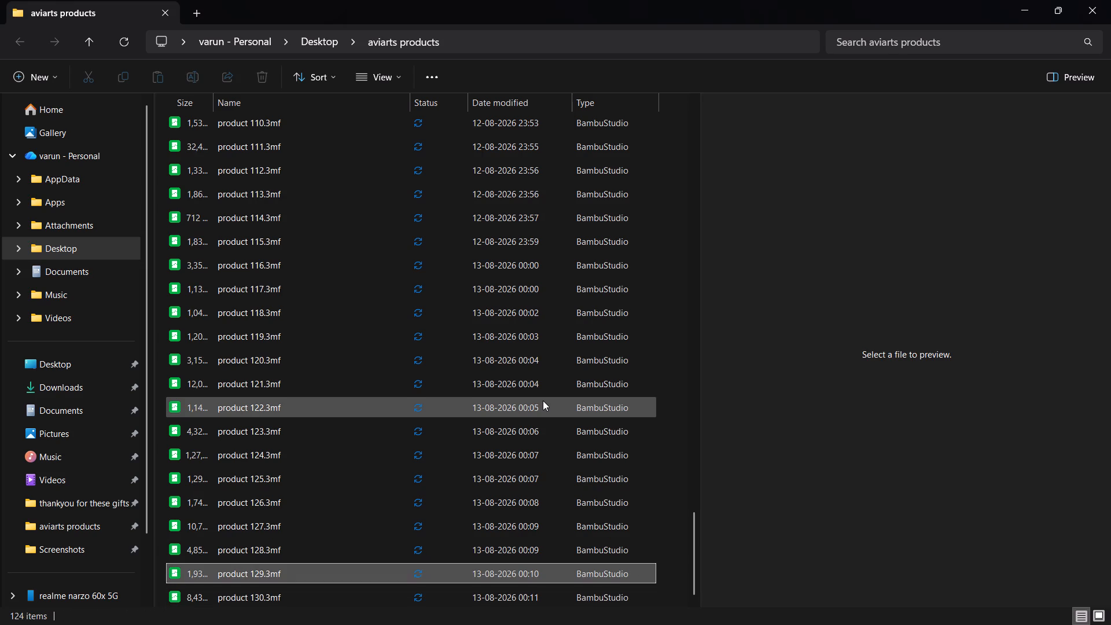
pyautogui.press('Down')
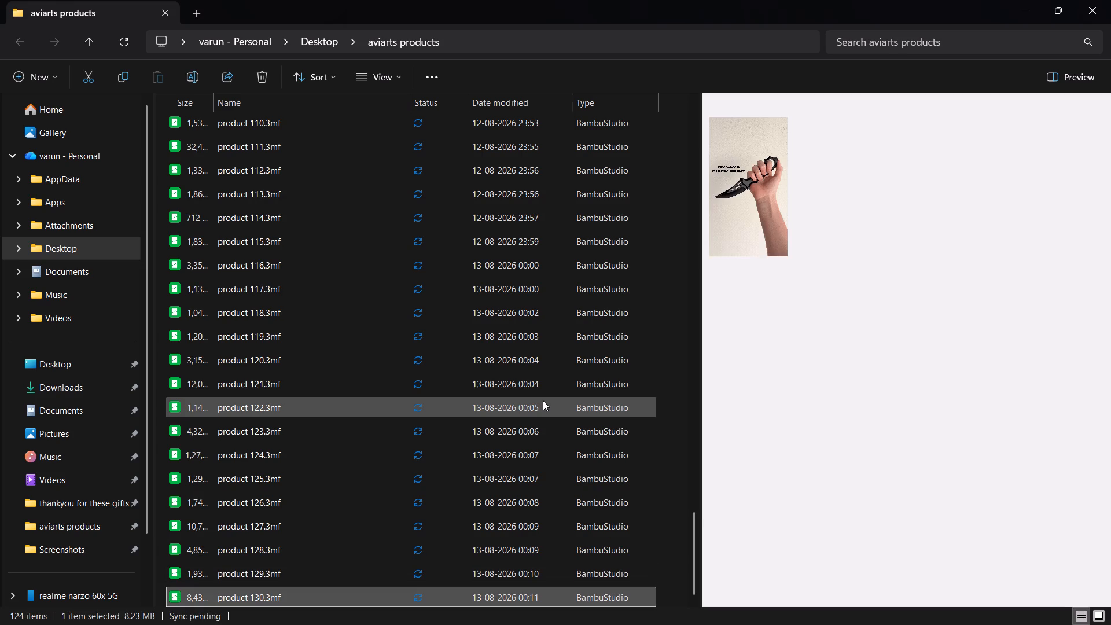
pyautogui.press('Up')
pyautogui.press('Up')
pyautogui.press('Up')
pyautogui.press('Up')
pyautogui.press('Up')
pyautogui.press('Up')
pyautogui.press('Up')
pyautogui.press('Up')
pyautogui.press('Up')
pyautogui.press('Up')
pyautogui.press('Up')
pyautogui.press('Up')
pyautogui.press('Up')
pyautogui.press('Up')
pyautogui.press('Up')
pyautogui.press('Up')
pyautogui.press('Up')
pyautogui.press('Up')
pyautogui.press('Up')
pyautogui.press('Up')
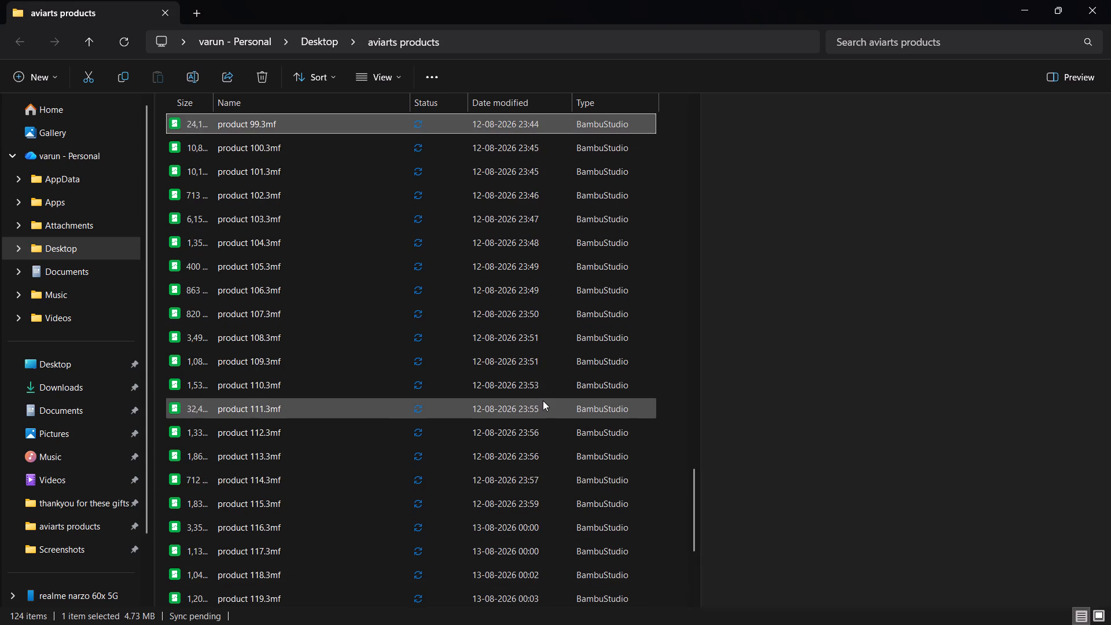
pyautogui.press('Up')
pyautogui.press('Up')
pyautogui.press('Up')
pyautogui.press('Up')
pyautogui.press('Up')
pyautogui.press('Up')
pyautogui.press('Up')
pyautogui.press('Up')
pyautogui.press('Up')
pyautogui.press('Up')
pyautogui.press('Up')
pyautogui.press('Up')
pyautogui.press('Up')
pyautogui.press('Up')
pyautogui.press('Up')
pyautogui.press('Up')
pyautogui.press('Up')
pyautogui.press('Up')
pyautogui.press('Up')
pyautogui.press('Up')
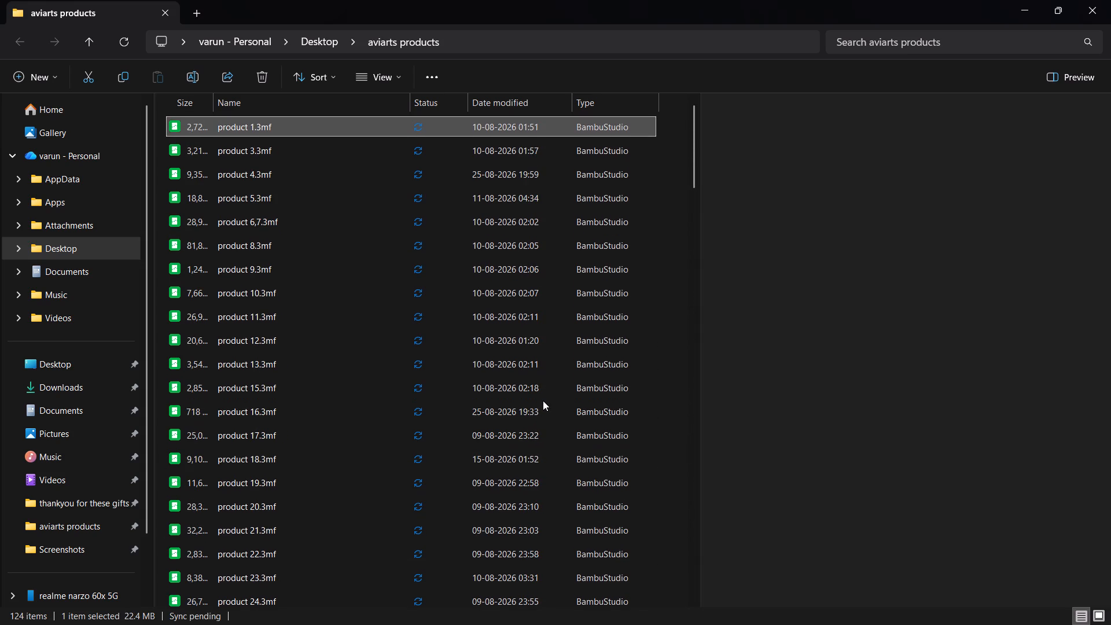
pyautogui.press('Down')
pyautogui.press('Down')
pyautogui.press('Up')
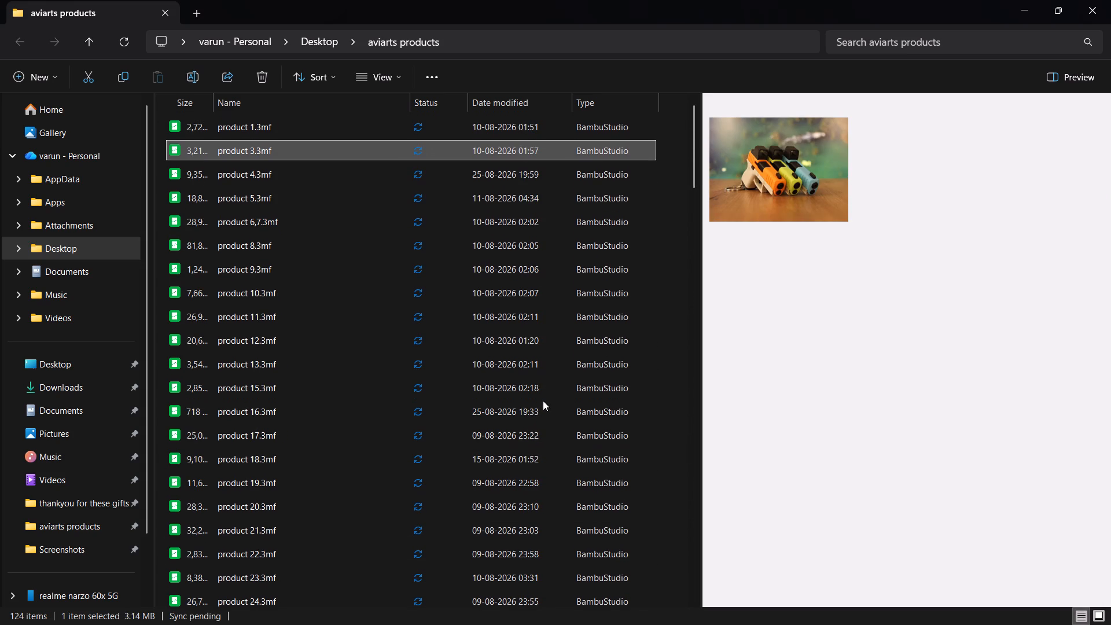
pyautogui.press('Return')
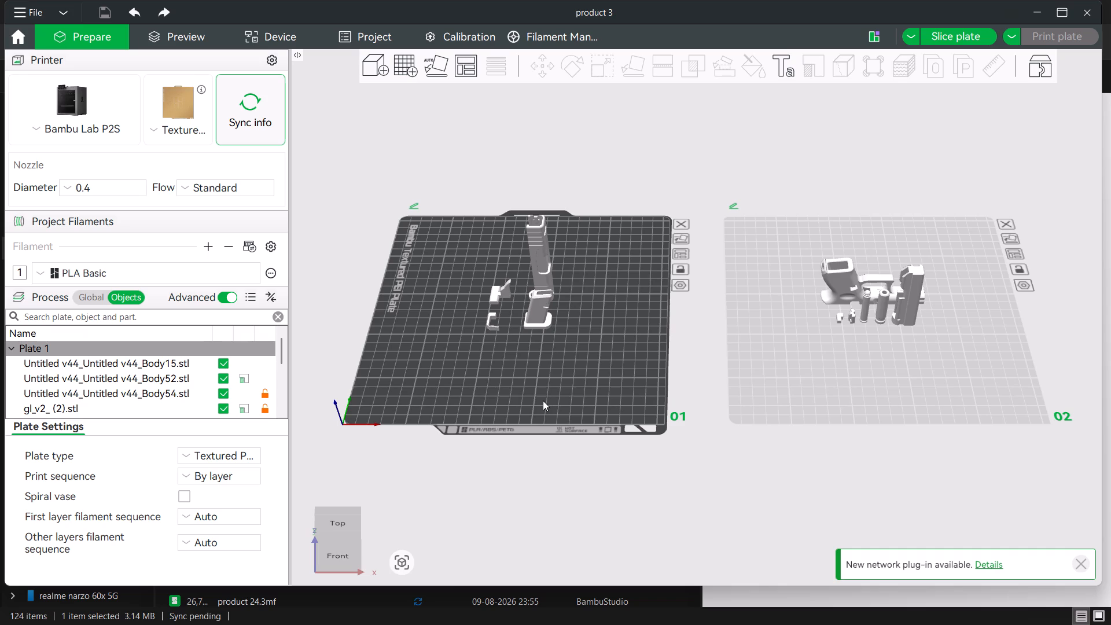
# Slice plates 1 and 2 of product 3 and view the combined statistics for all plates.
pyautogui.click(931, 36)
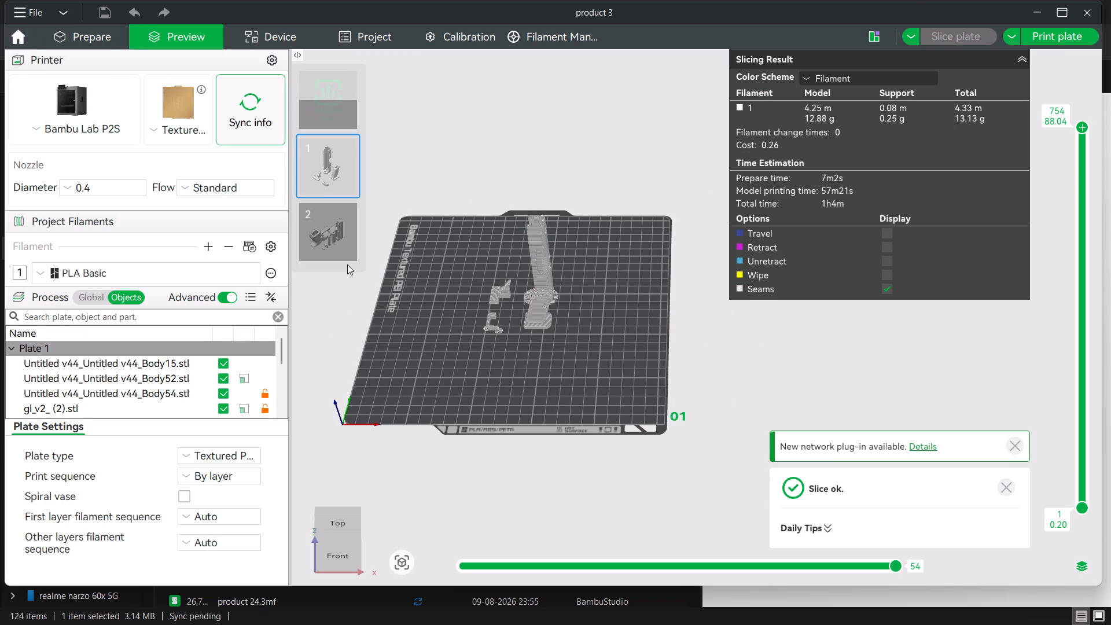
pyautogui.click(343, 256)
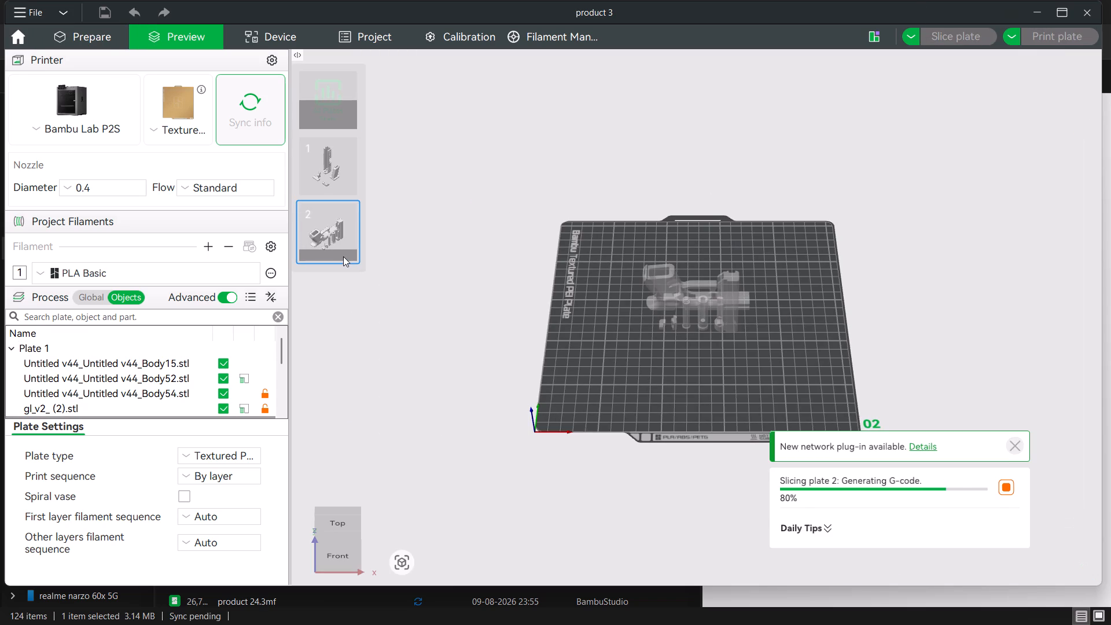
pyautogui.click(350, 112)
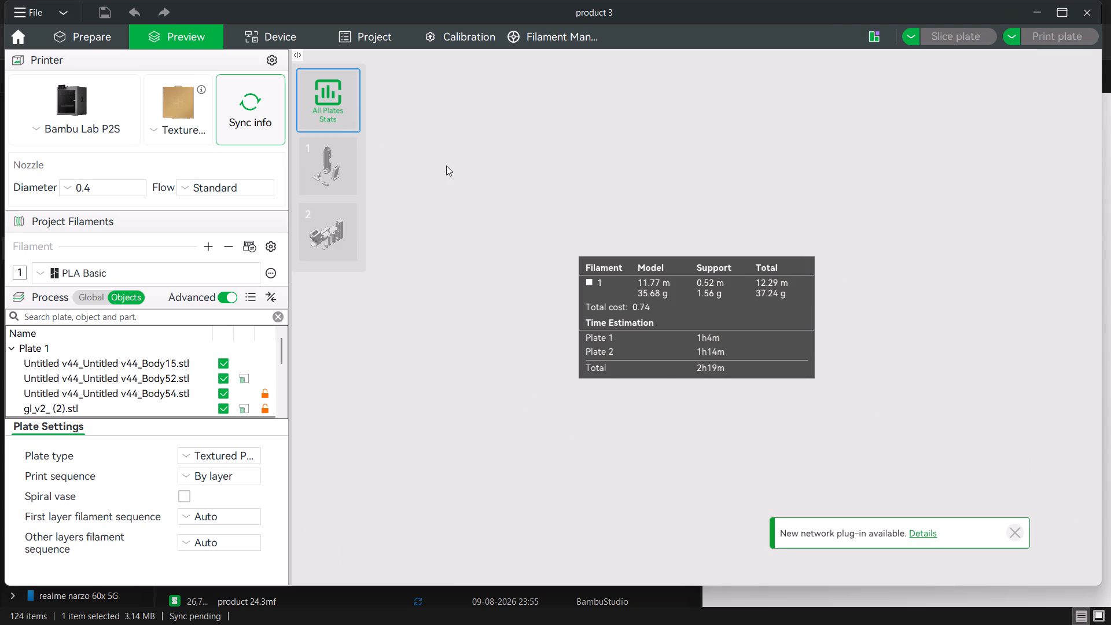
# In the Brave browser, set the cut price of the Functional Mini Glock Gun to 250.
pyautogui.scroll(-2, 446, 166)
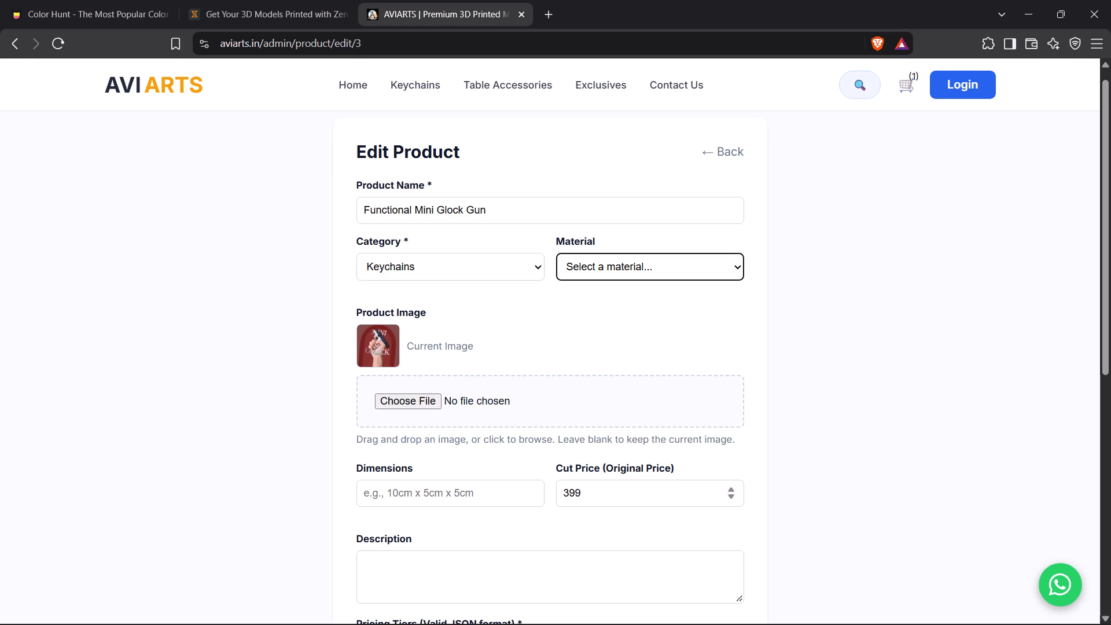
pyautogui.click(625, 498)
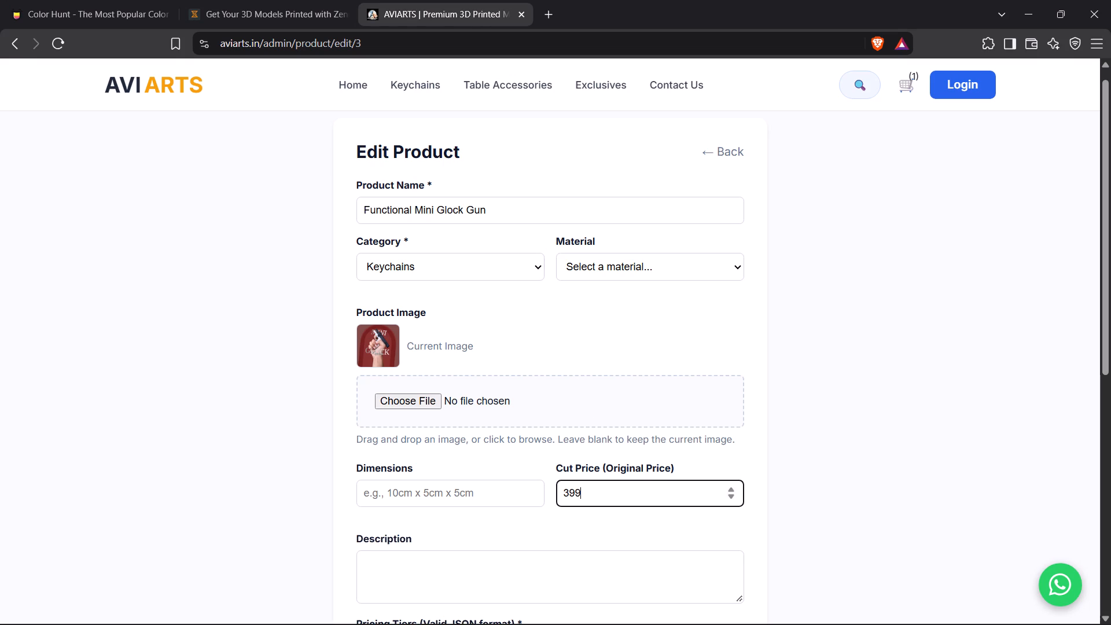
pyautogui.press('BackSpace')
pyautogui.press('BackSpace')
pyautogui.press('BackSpace')
pyautogui.scroll(-2, 625, 498)
pyautogui.scroll(3, 620, 505)
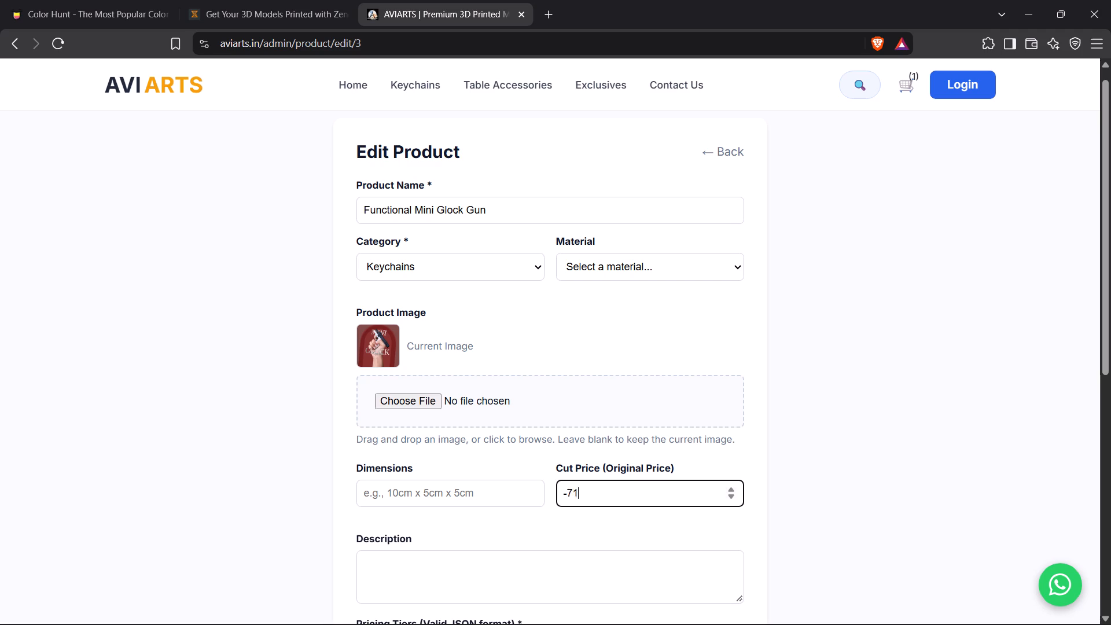
pyautogui.scroll(11, 620, 505)
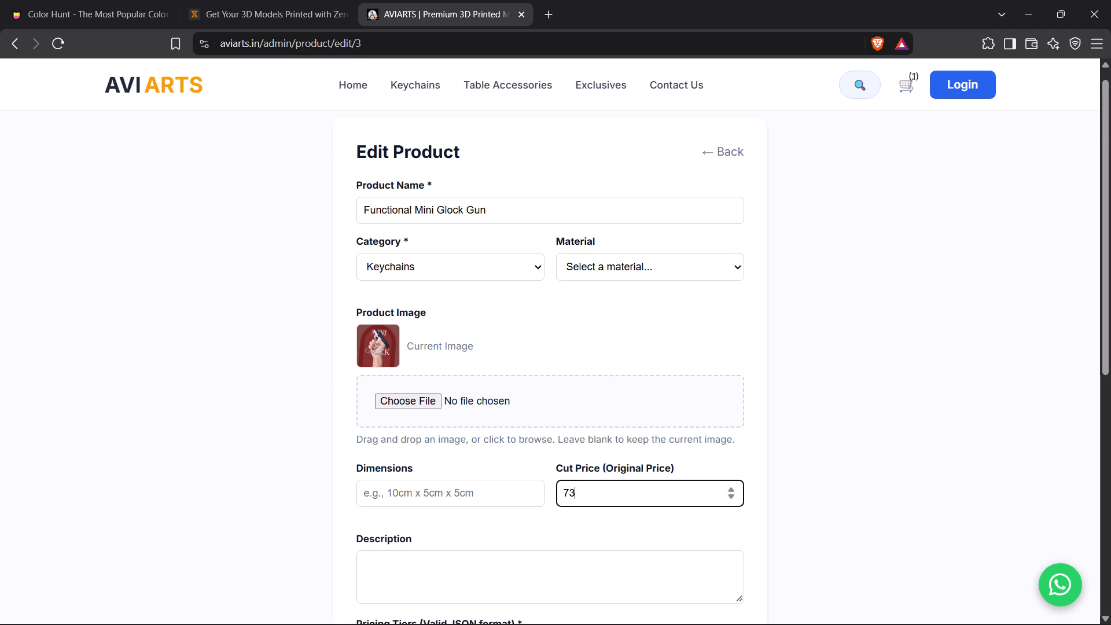
pyautogui.scroll(11, 620, 505)
pyautogui.click(796, 477)
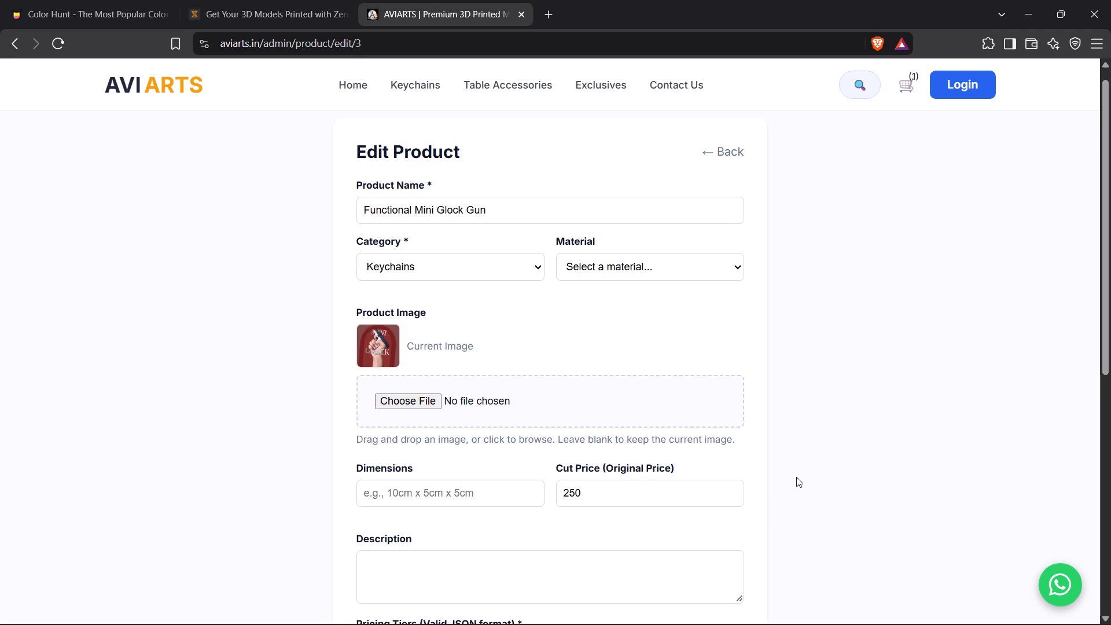
# Set the Functional Mini Glock Gun's pricing tiers to [[1, 199]] and save the product update.
pyautogui.scroll(-6, 796, 477)
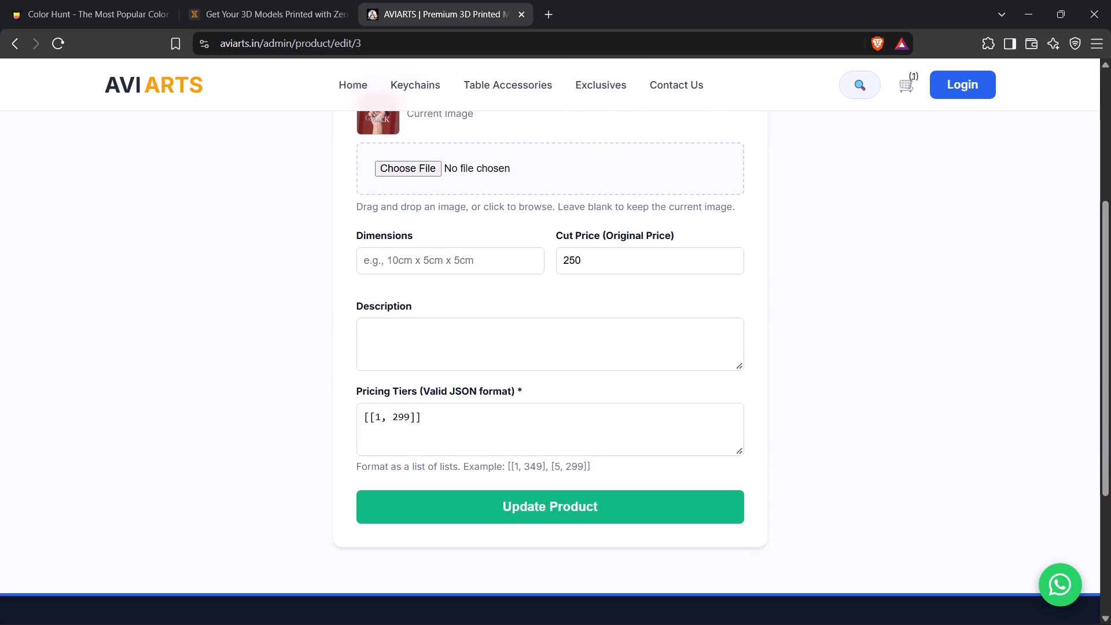
pyautogui.click(440, 425)
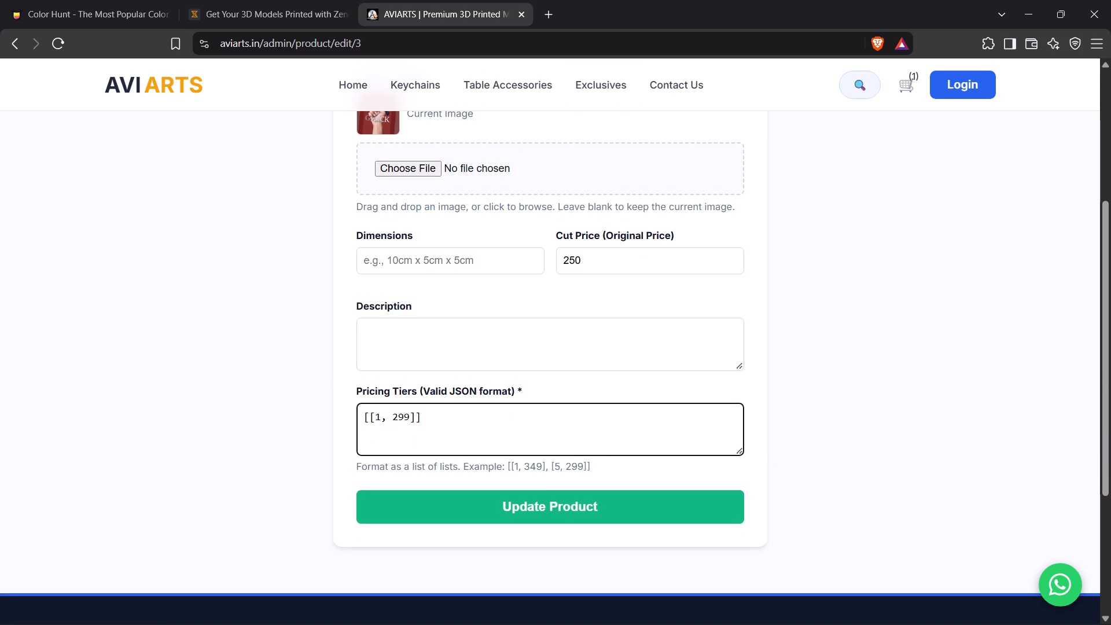
pyautogui.click(404, 411)
pyautogui.press('Left')
pyautogui.press('BackSpace')
pyautogui.press('1')
pyautogui.click(421, 500)
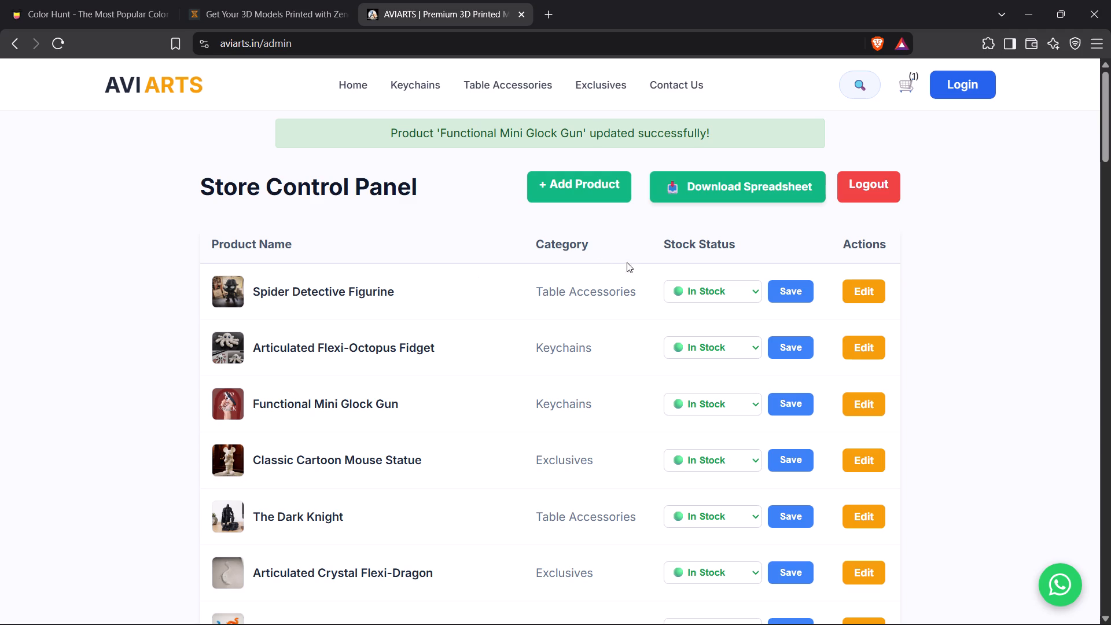
# Open the Spider Detective Figurine listing for editing and review its cut price and pricing tiers.
pyautogui.click(848, 284)
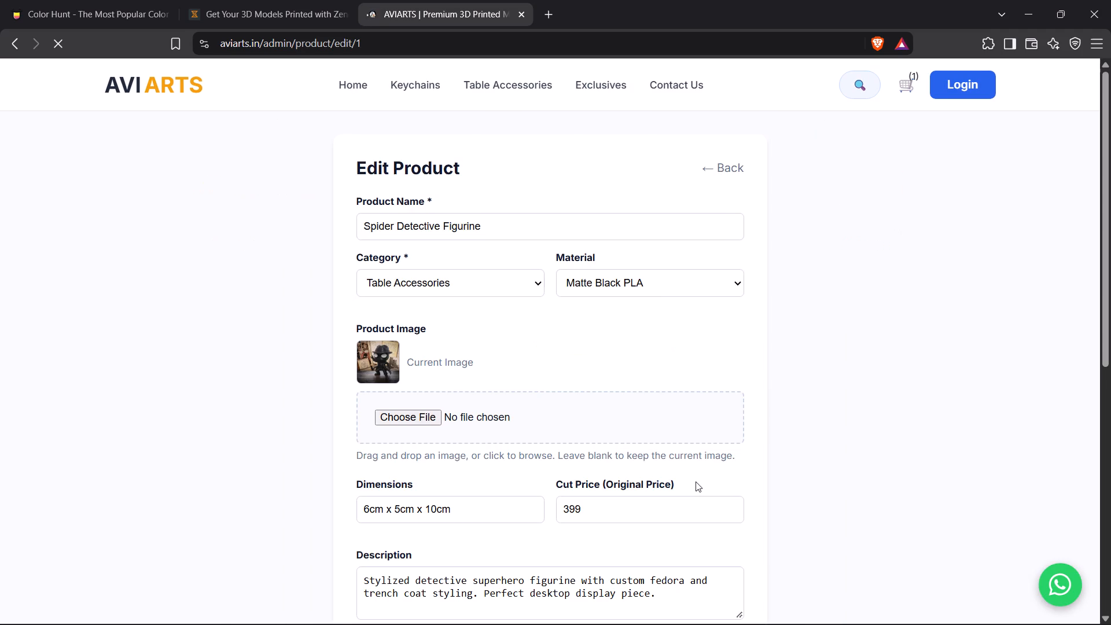
pyautogui.scroll(-4, 696, 481)
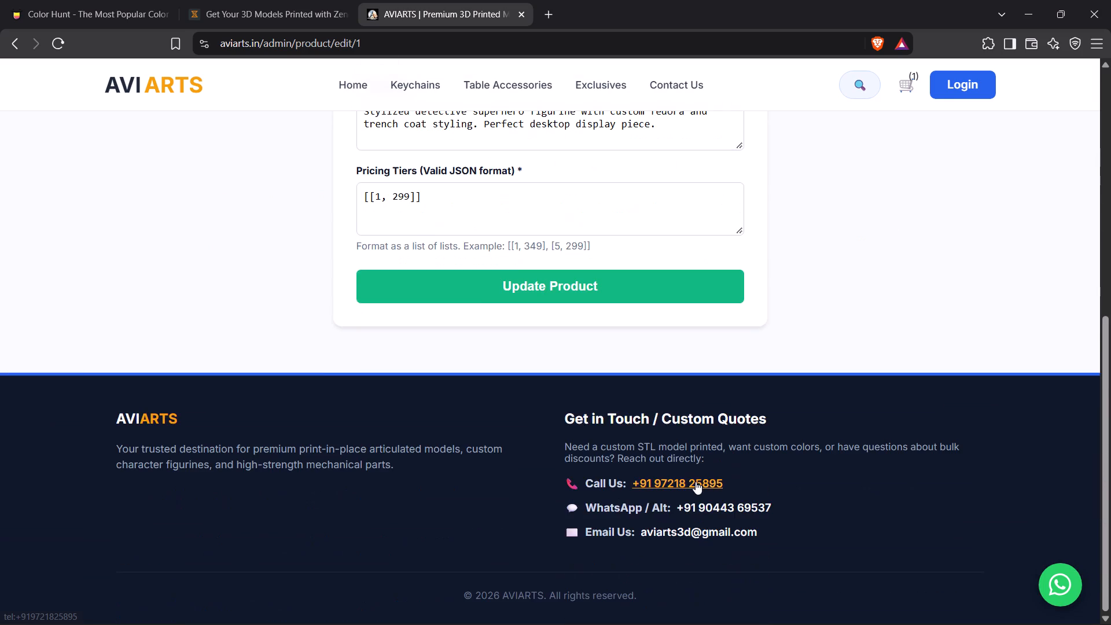
pyautogui.scroll(3, 696, 481)
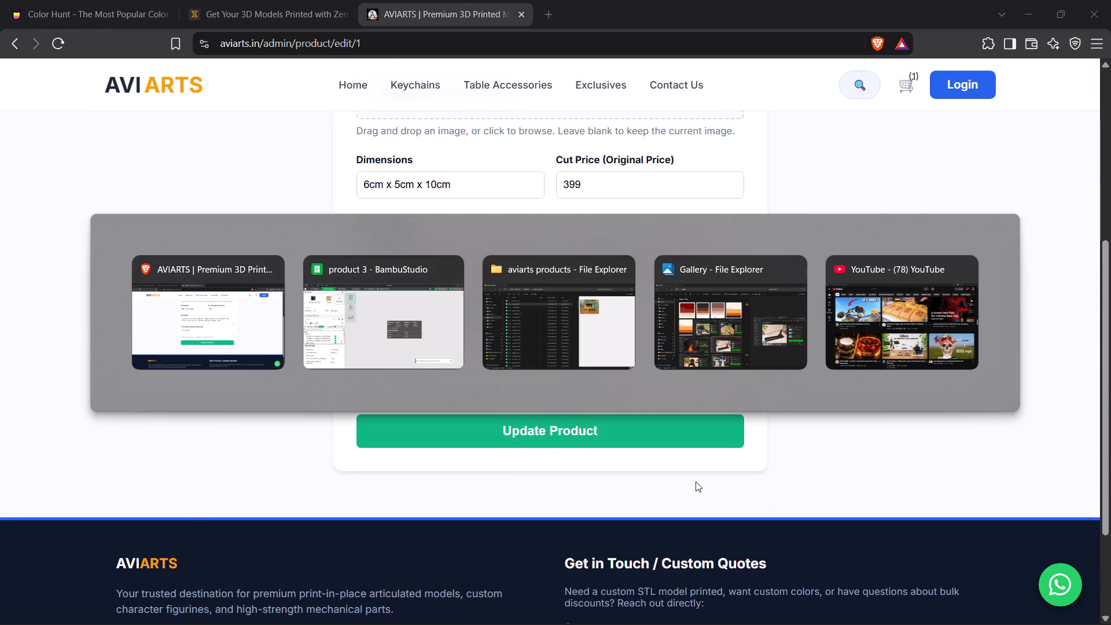
# Close the product 3 project and open product 1.3mf from the aviarts products folder in Bambu Studio.
pyautogui.click(1092, 9)
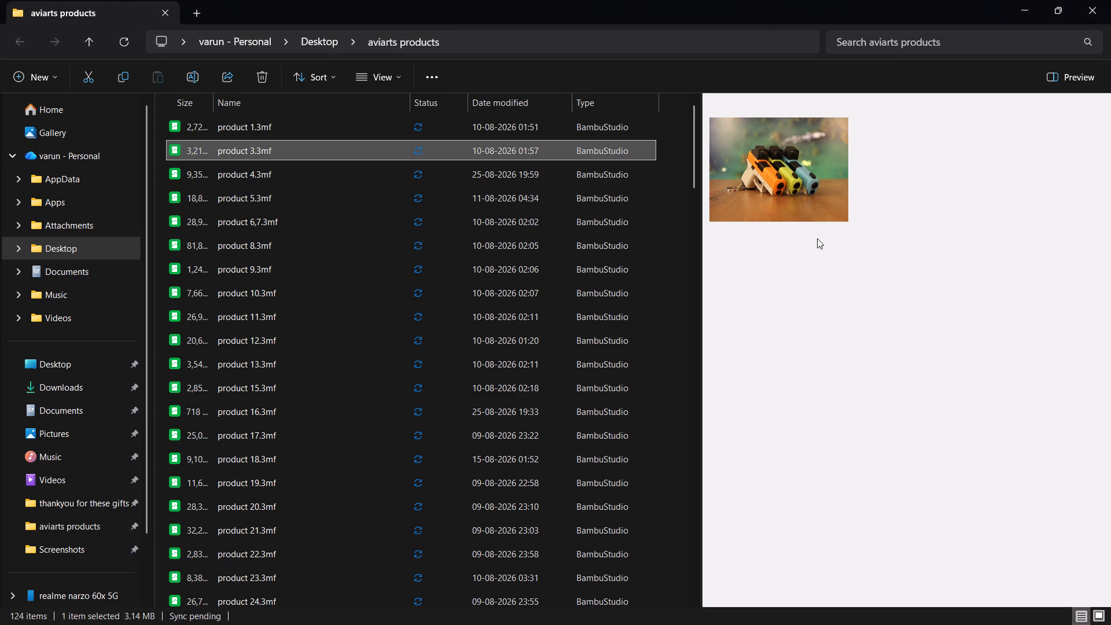
pyautogui.click(430, 127)
pyautogui.doubleClick(430, 127)
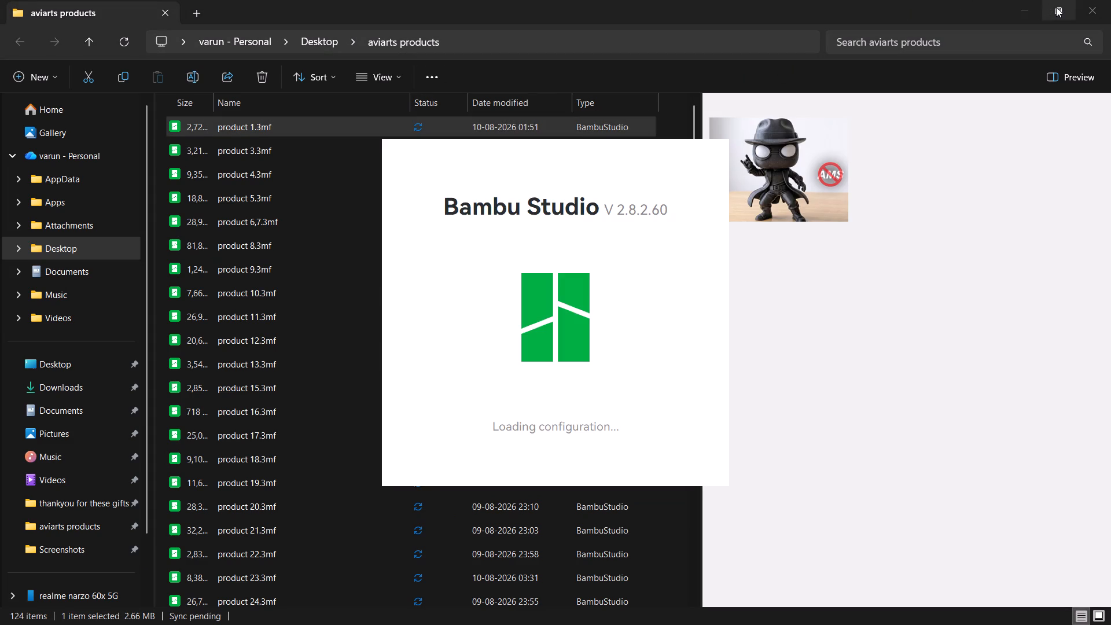
# Tile the aviarts products folder window beside the browser and narrow its navigation area so the full file names show.
pyautogui.click(1007, 43)
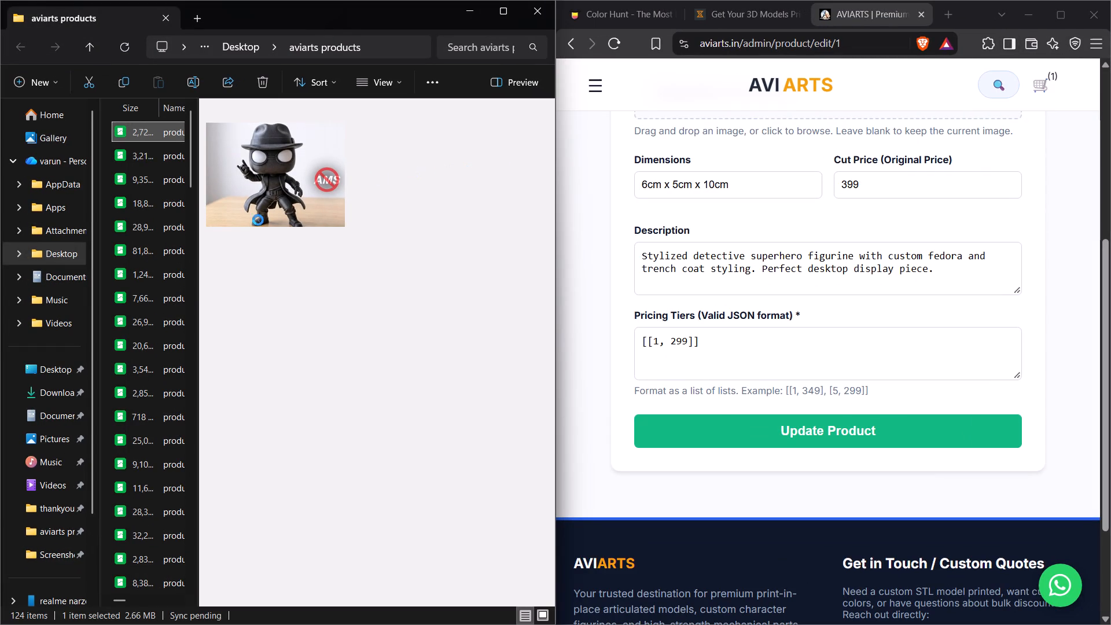
pyautogui.moveTo(199, 247); pyautogui.dragTo(272, 245)
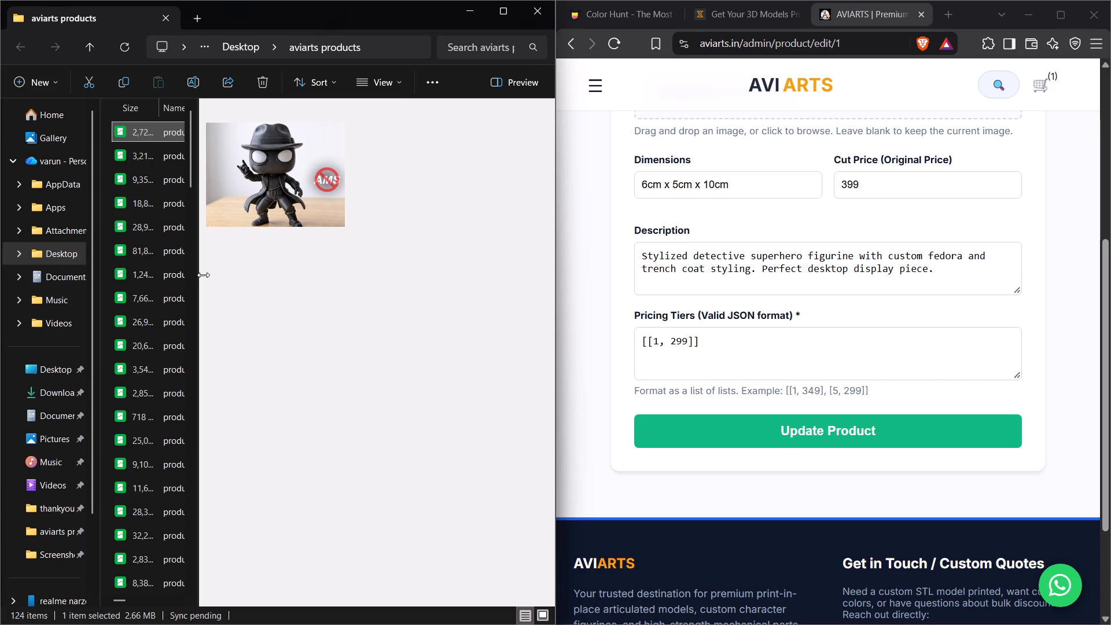
pyautogui.moveTo(201, 275); pyautogui.dragTo(288, 274)
pyautogui.moveTo(100, 277); pyautogui.dragTo(54, 290)
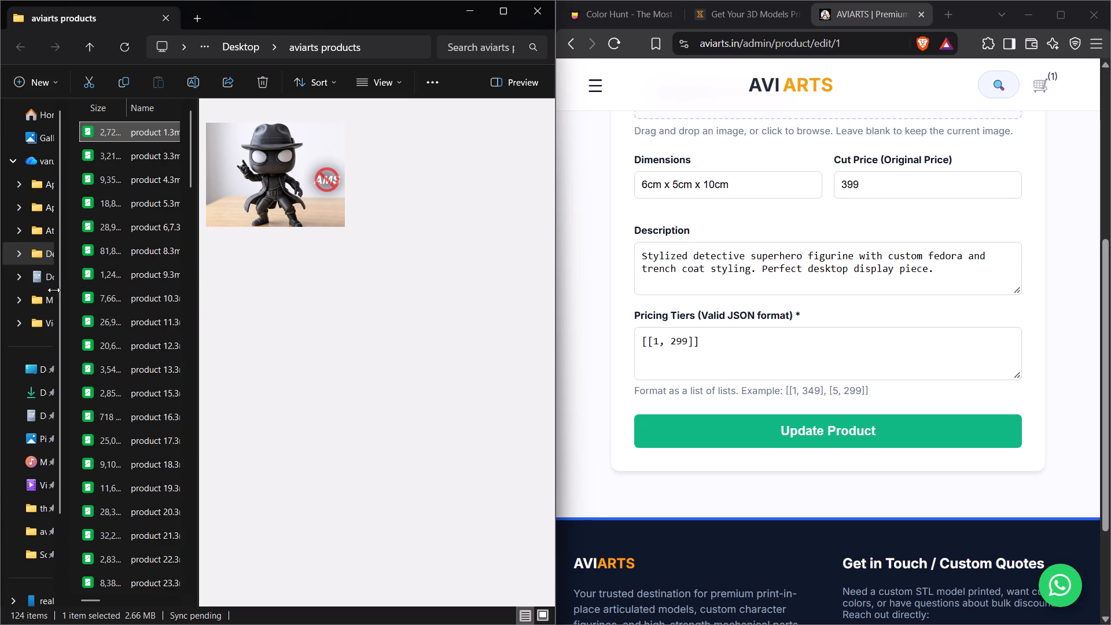
pyautogui.moveTo(54, 290); pyautogui.dragTo(19, 300)
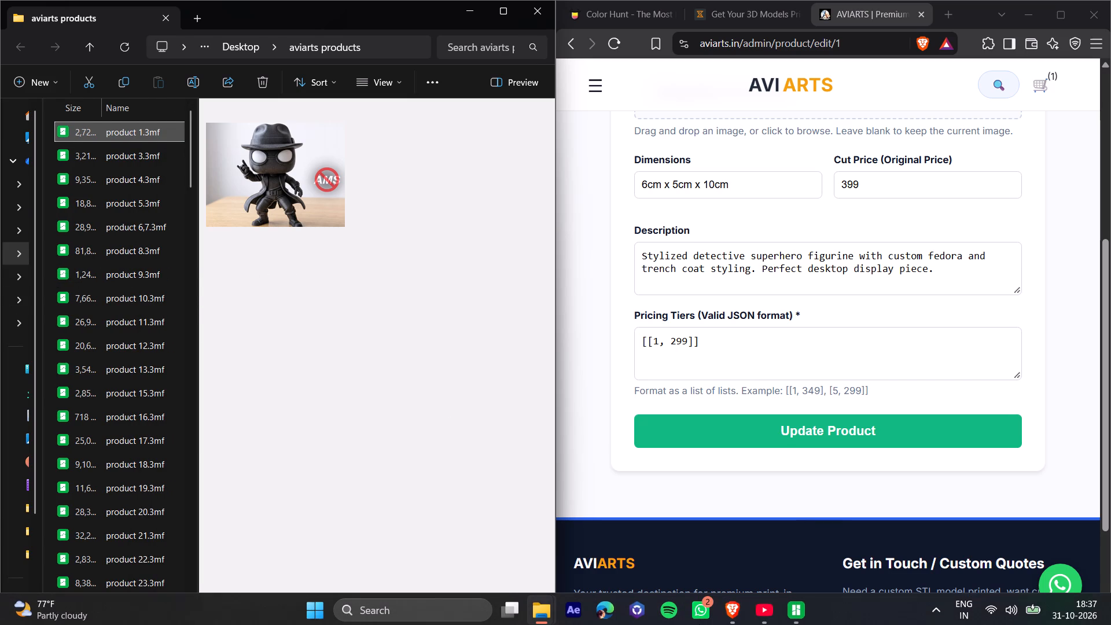
# Switch to Bambu Studio, slice product 1's plates and view the combined statistics for all plates.
pyautogui.click(794, 550)
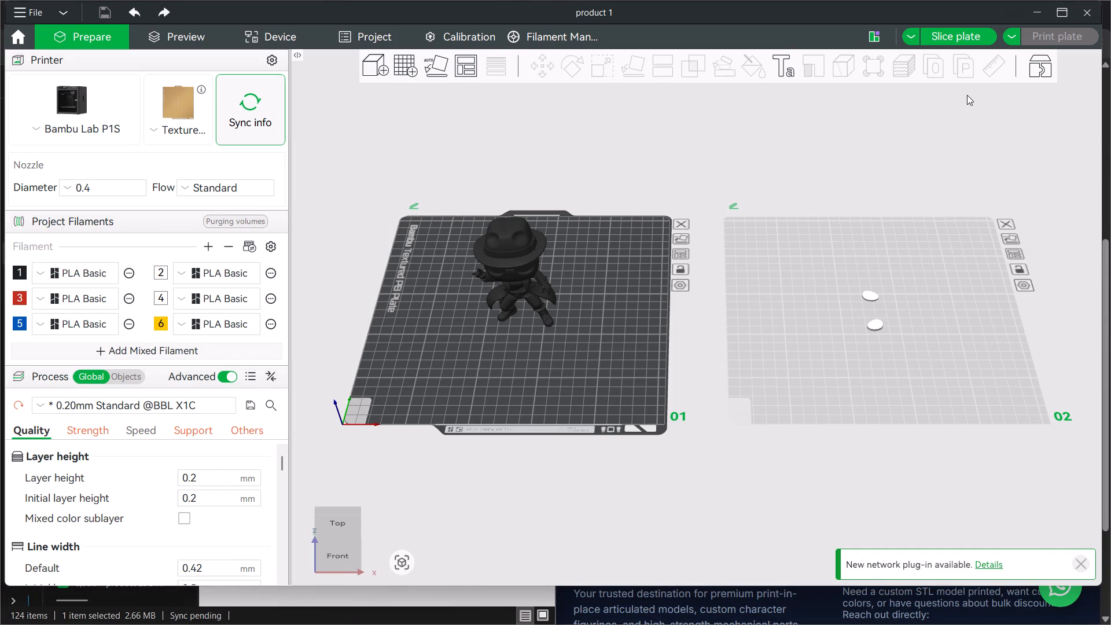
pyautogui.click(956, 36)
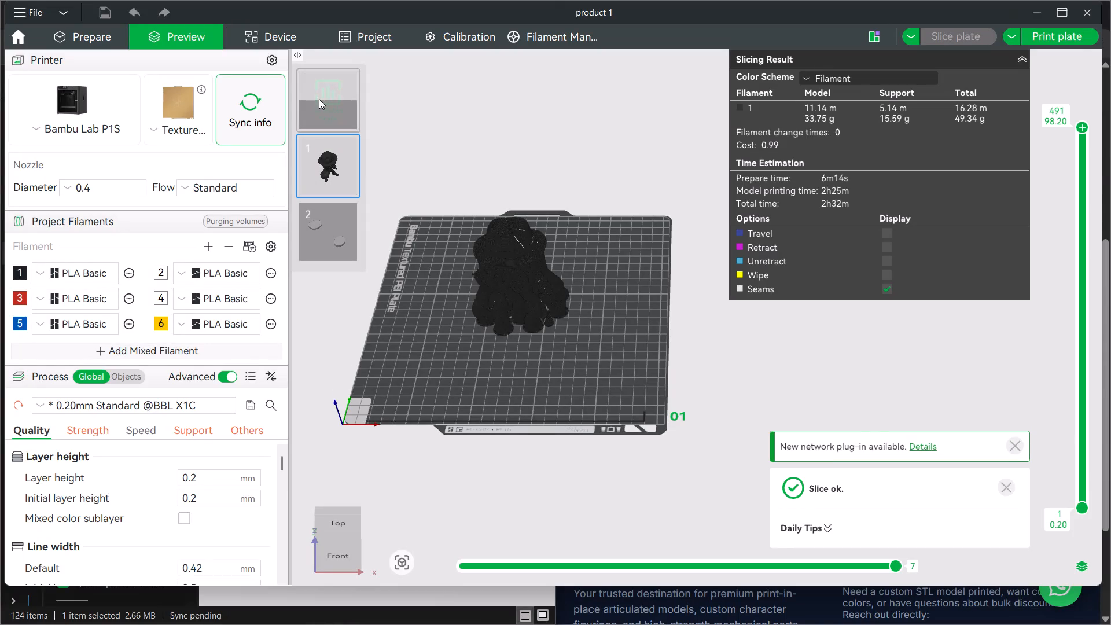
pyautogui.click(319, 99)
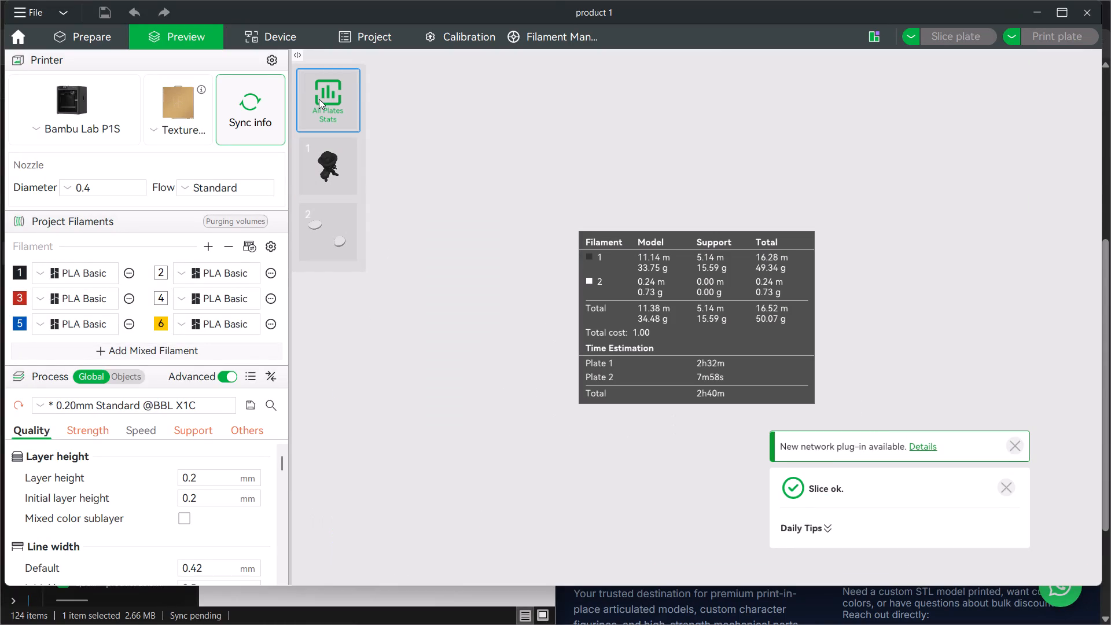
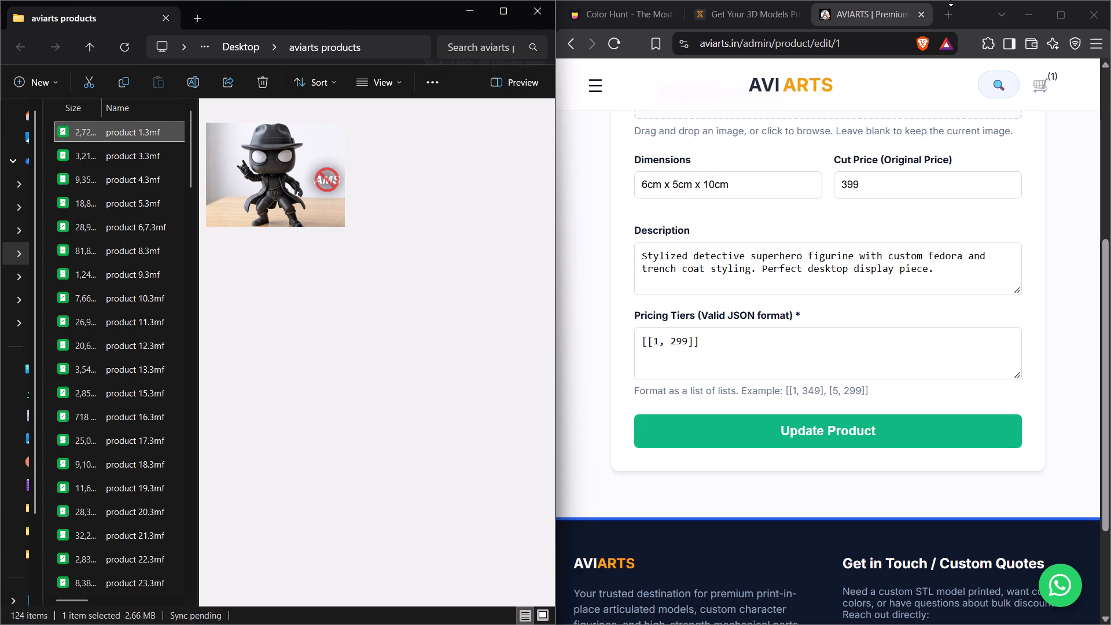
# Set the Spider Detective Figurine's cut price to 300 in the product edit form.
pyautogui.click(910, 172)
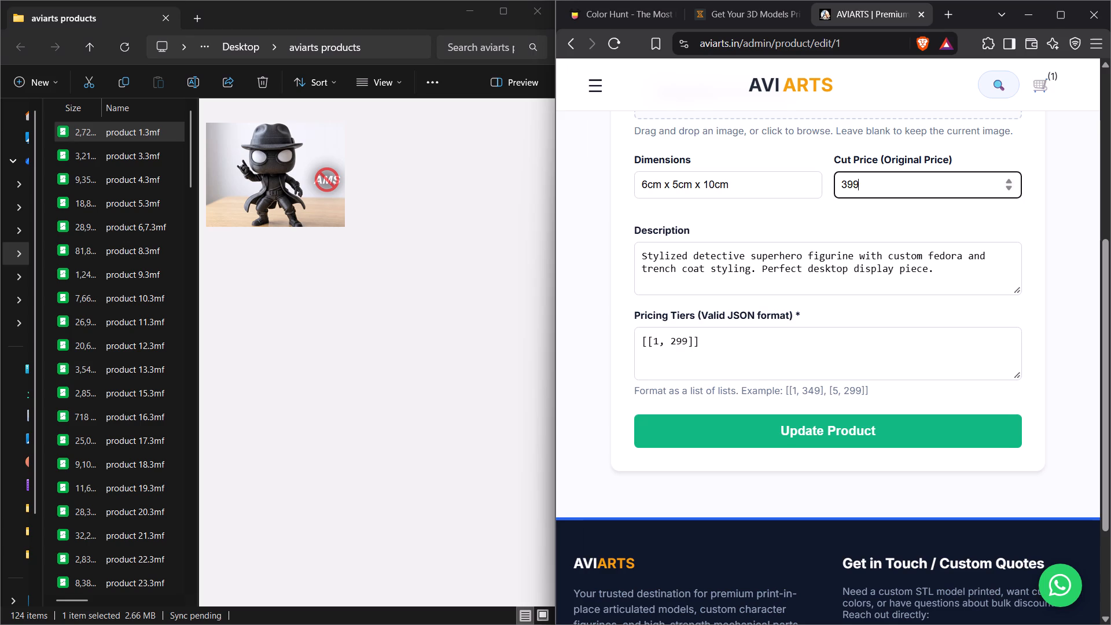
pyautogui.click(910, 172)
pyautogui.press('BackSpace')
pyautogui.press('BackSpace')
pyautogui.write('00')
pyautogui.press('Down')
pyautogui.press('Up')
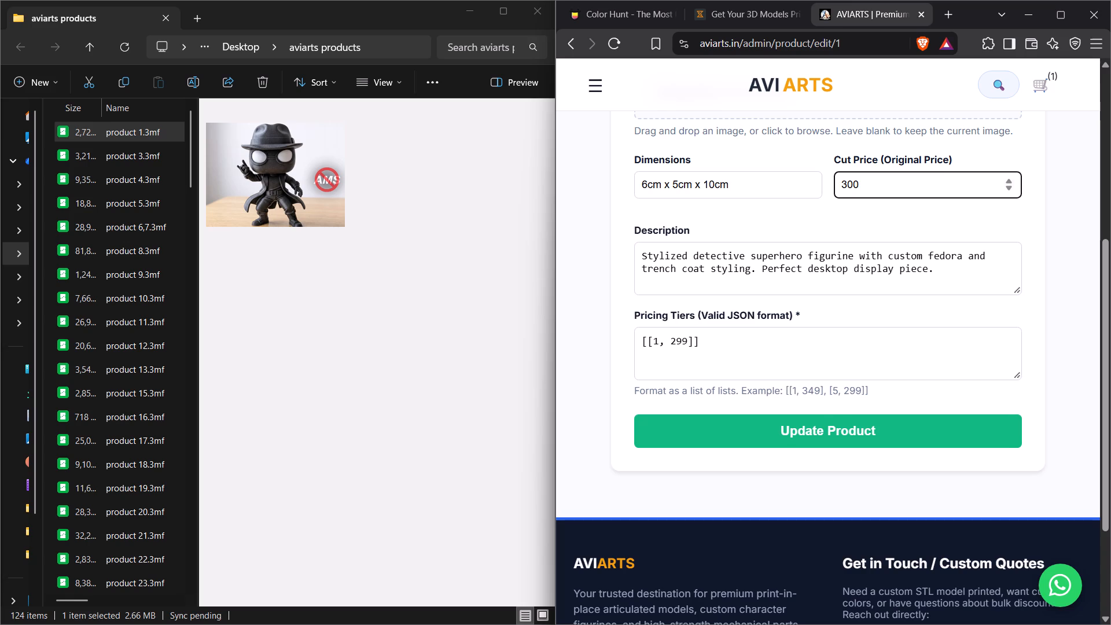
# Change the Spider Detective Figurine's pricing tiers to [[1, 249]] and update the product.
pyautogui.click(691, 344)
pyautogui.press('Left')
pyautogui.press('Left')
pyautogui.press('BackSpace')
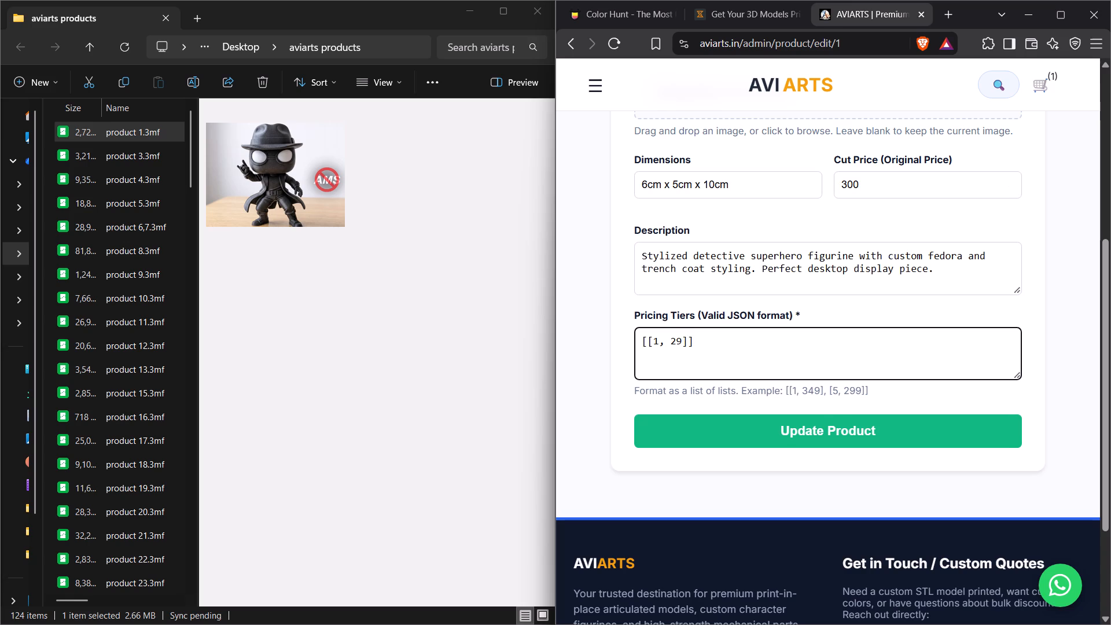
pyautogui.press('4')
pyautogui.click(797, 436)
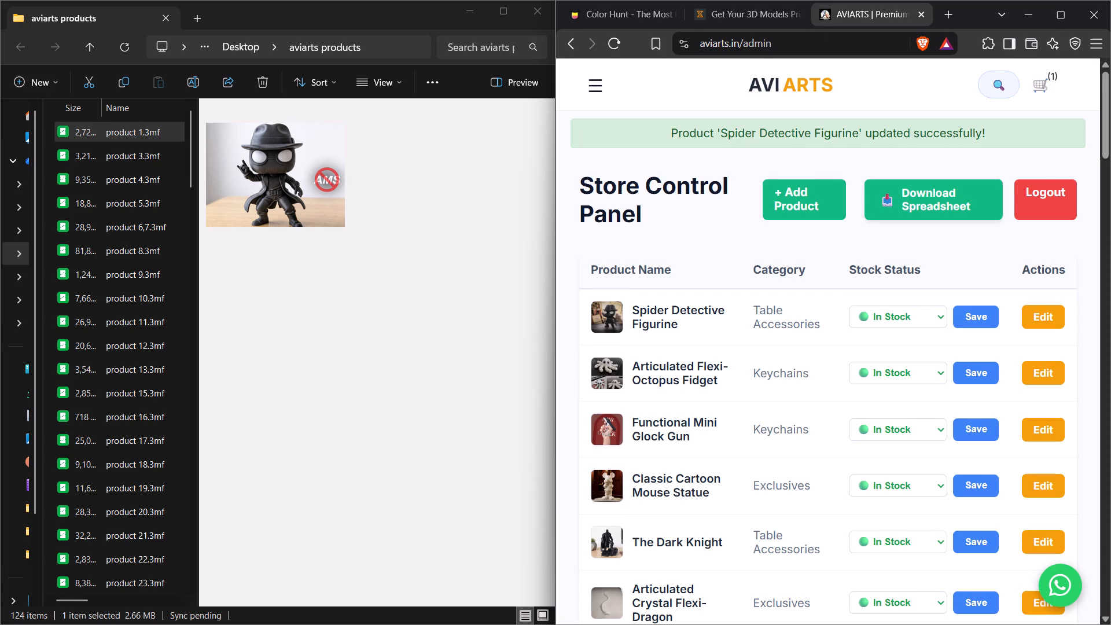
# Open the Classic Cartoon Mouse Statue listing for editing and bring up its price fields.
pyautogui.scroll(-2, 778, 379)
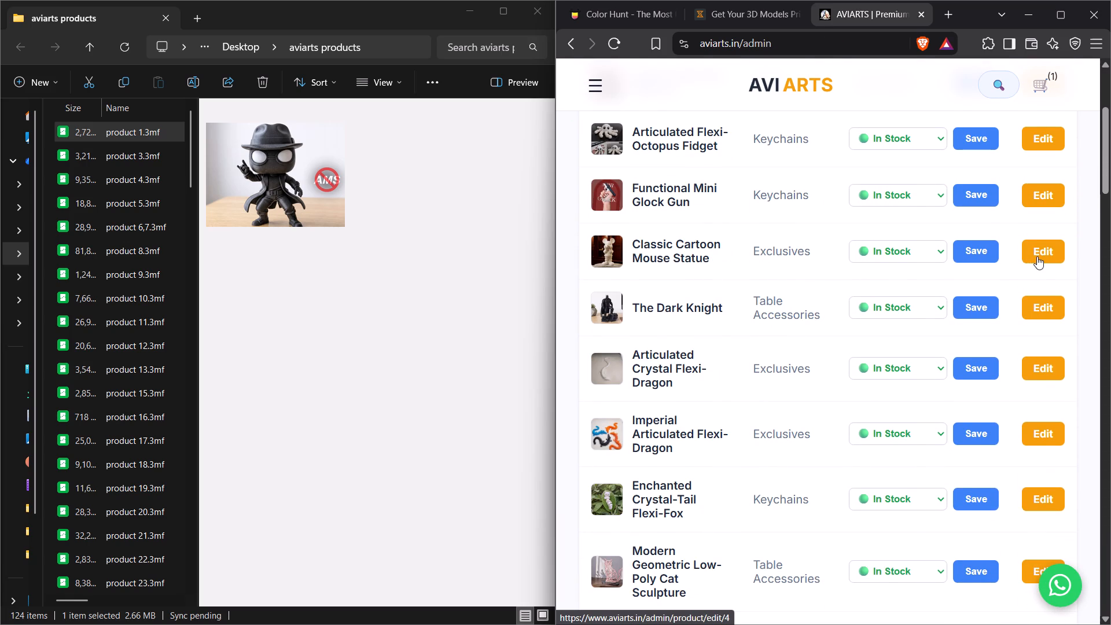
pyautogui.click(1037, 256)
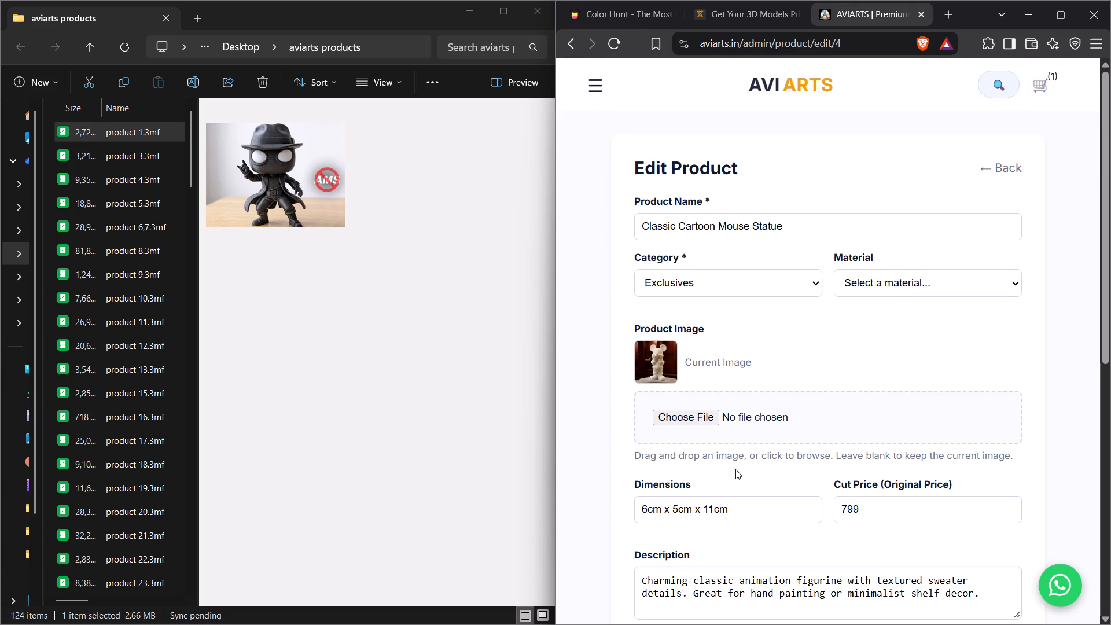
pyautogui.scroll(-3, 735, 469)
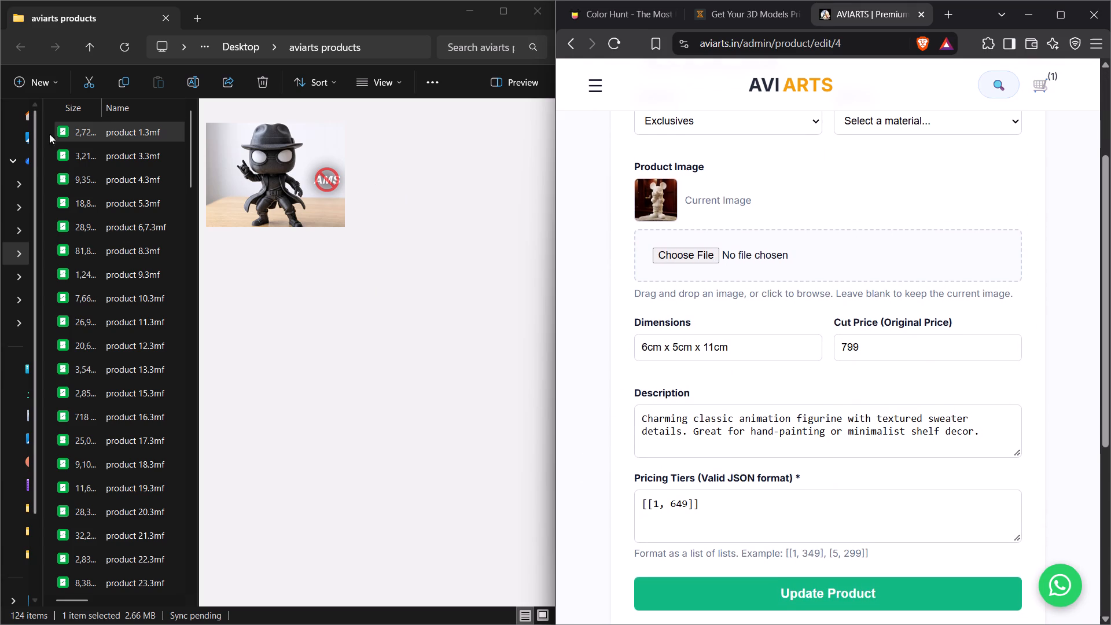
# Open product 4.3mf from the aviarts products folder in Bambu Studio.
pyautogui.click(137, 187)
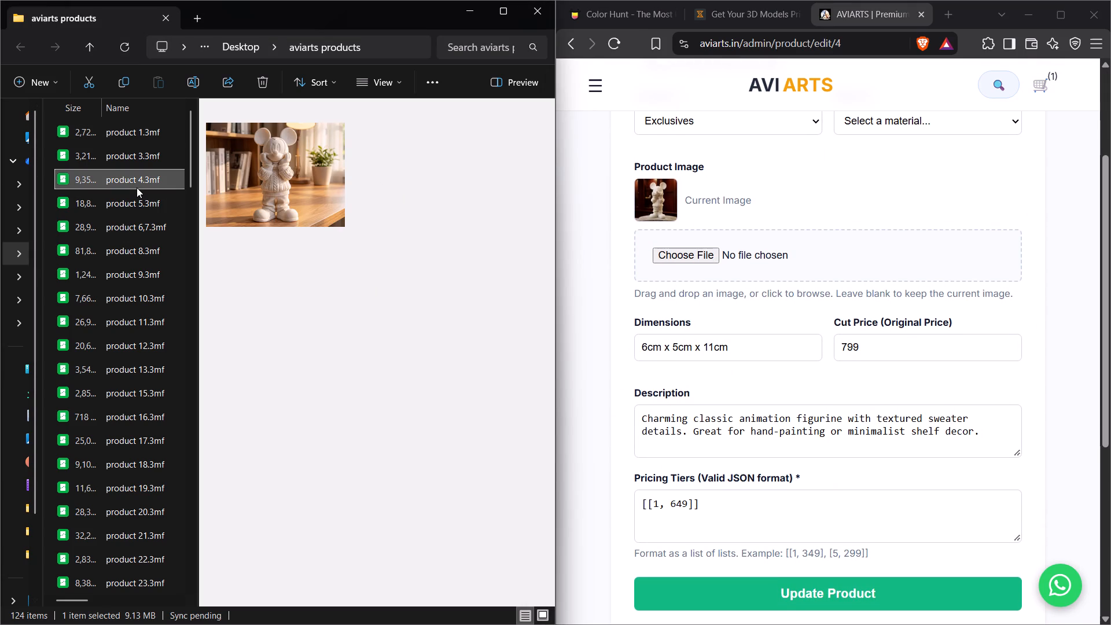
pyautogui.hscroll(-1, 298, 192)
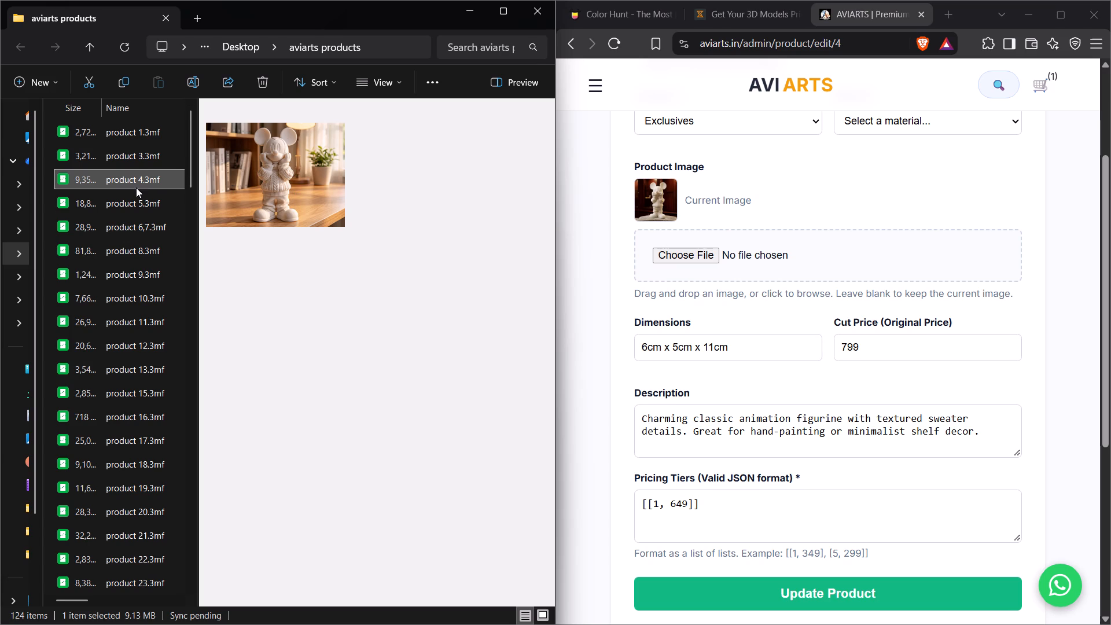
pyautogui.doubleClick(138, 176)
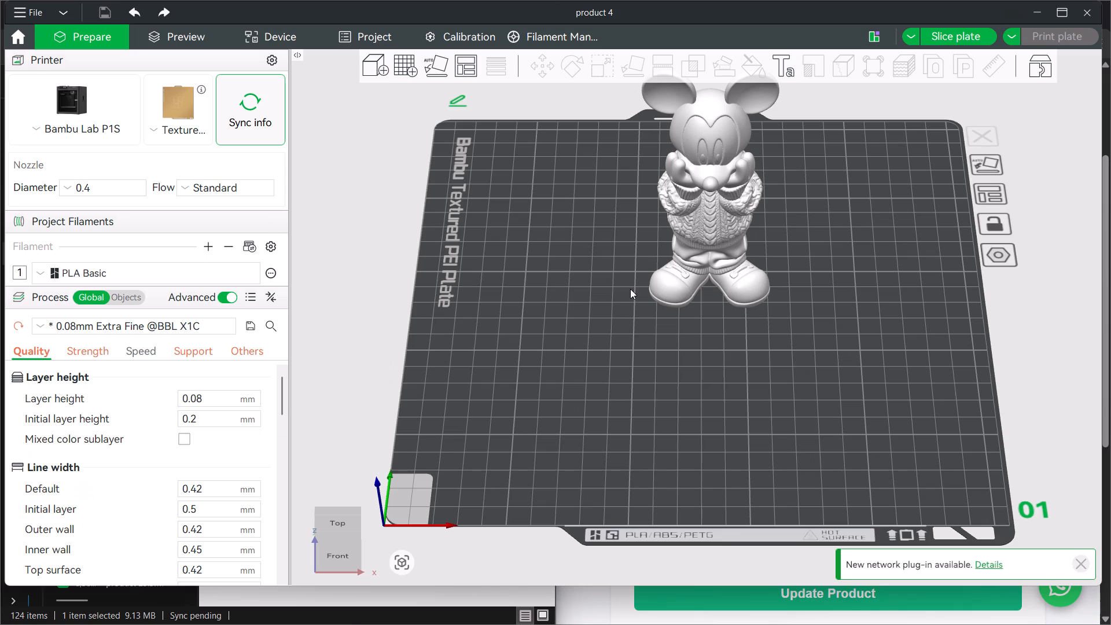
# Examine the product 4 mouse statue model on the build plate from the front, below and above.
pyautogui.moveTo(772, 380); pyautogui.dragTo(774, 338)
pyautogui.keyDown('ctrl'); pyautogui.scroll(-3, 774, 338); pyautogui.keyUp('ctrl')
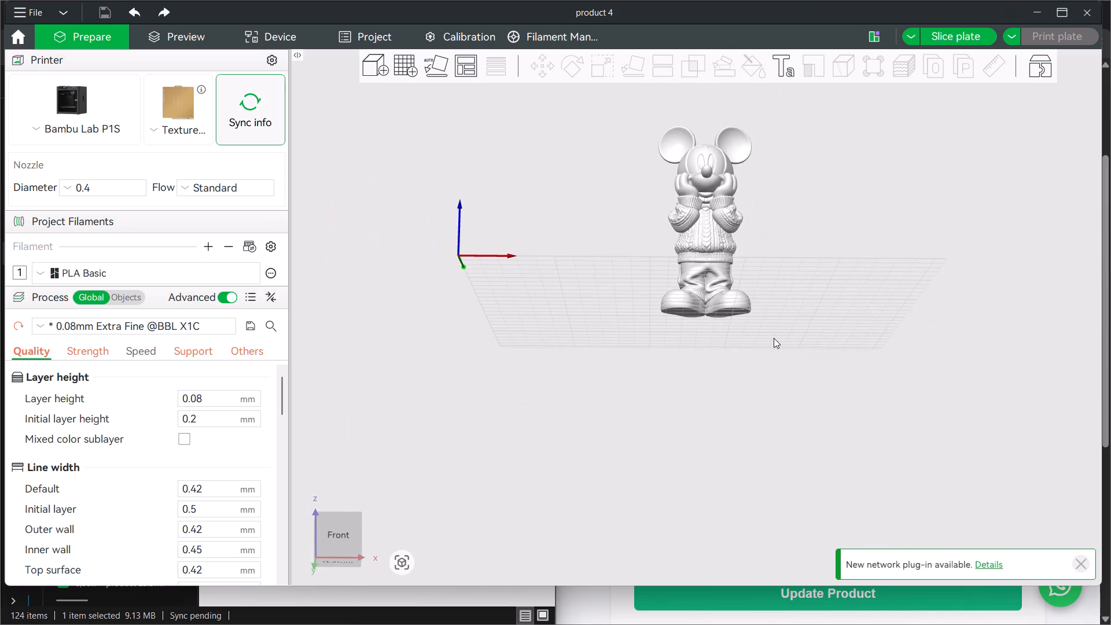
pyautogui.scroll(4, 774, 338)
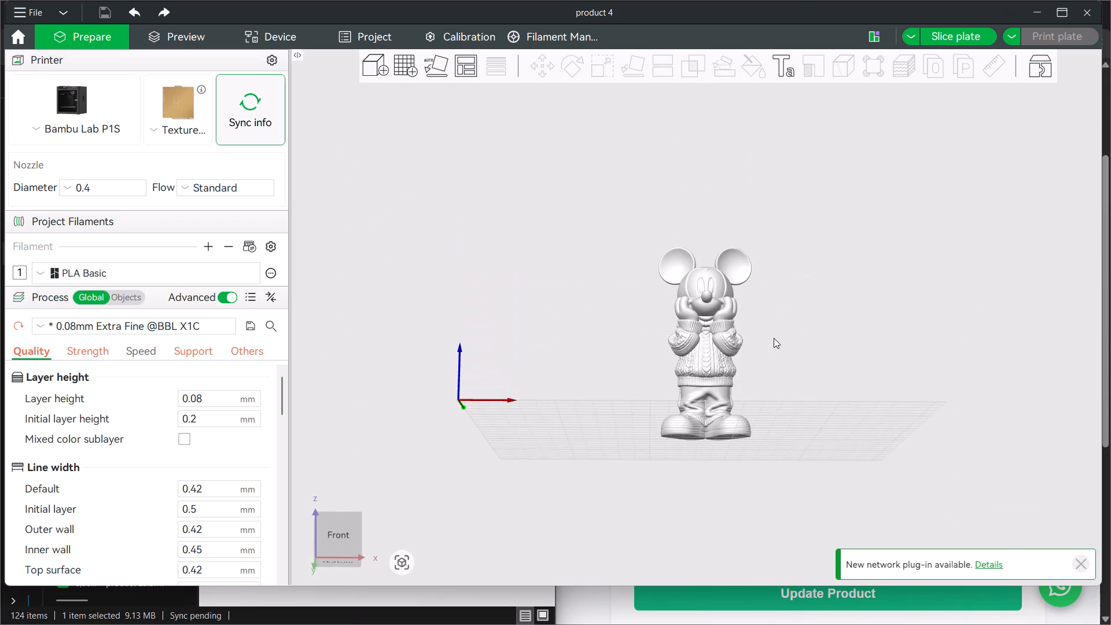
pyautogui.keyDown('ctrl'); pyautogui.scroll(11, 774, 338); pyautogui.keyUp('ctrl')
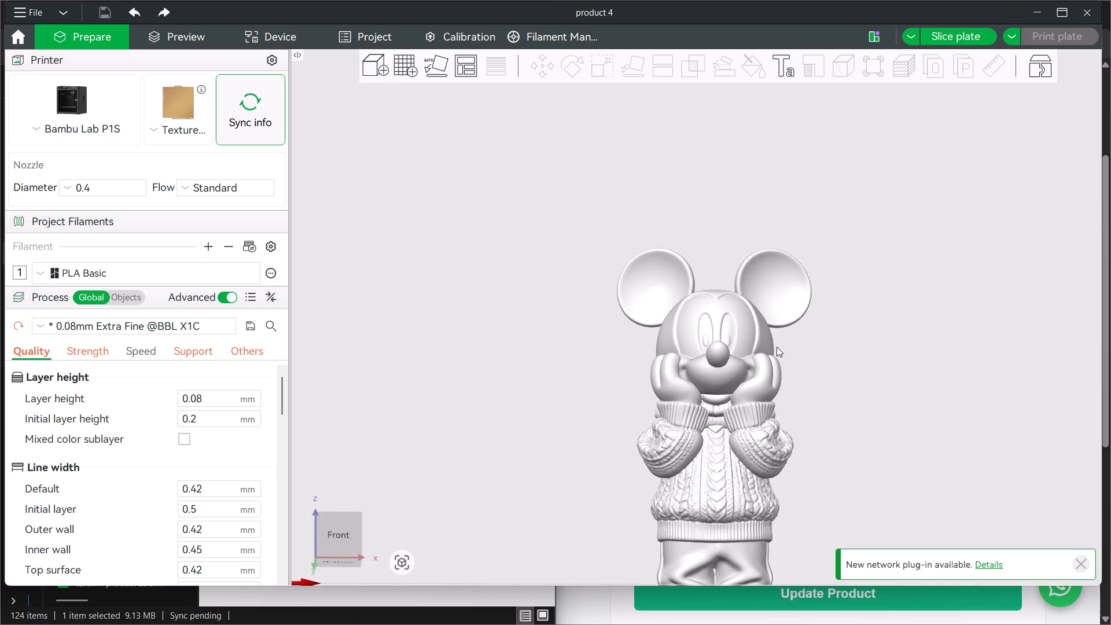
pyautogui.keyDown('ctrl'); pyautogui.scroll(-2, 769, 341); pyautogui.keyUp('ctrl')
pyautogui.moveTo(792, 381); pyautogui.dragTo(788, 341)
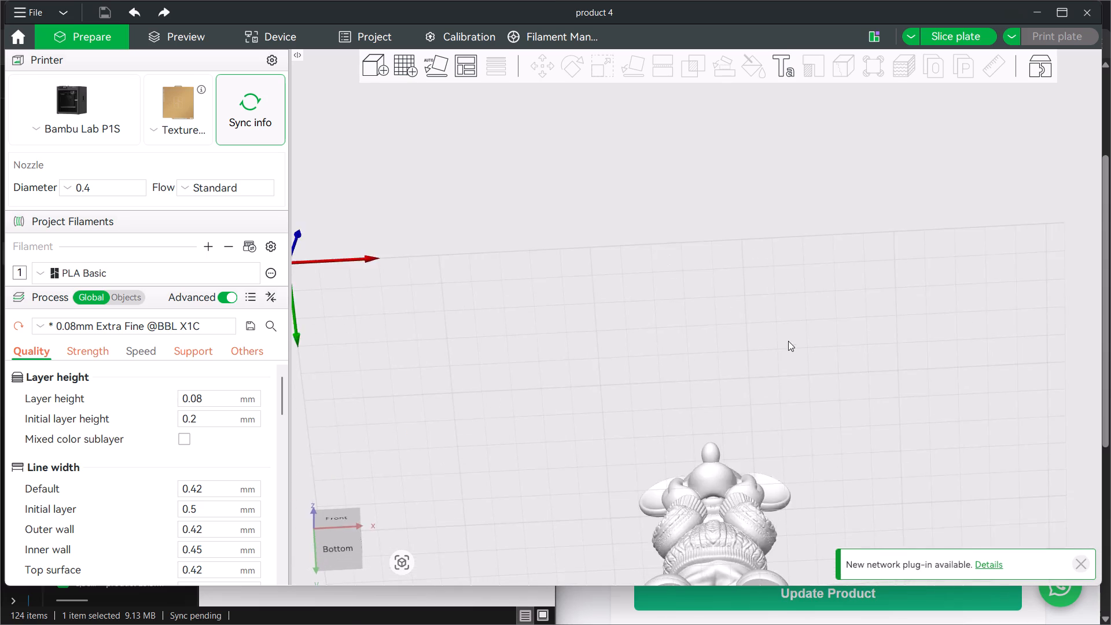
pyautogui.moveTo(788, 341); pyautogui.dragTo(790, 403)
pyautogui.keyDown('ctrl'); pyautogui.scroll(-2, 790, 403); pyautogui.keyUp('ctrl')
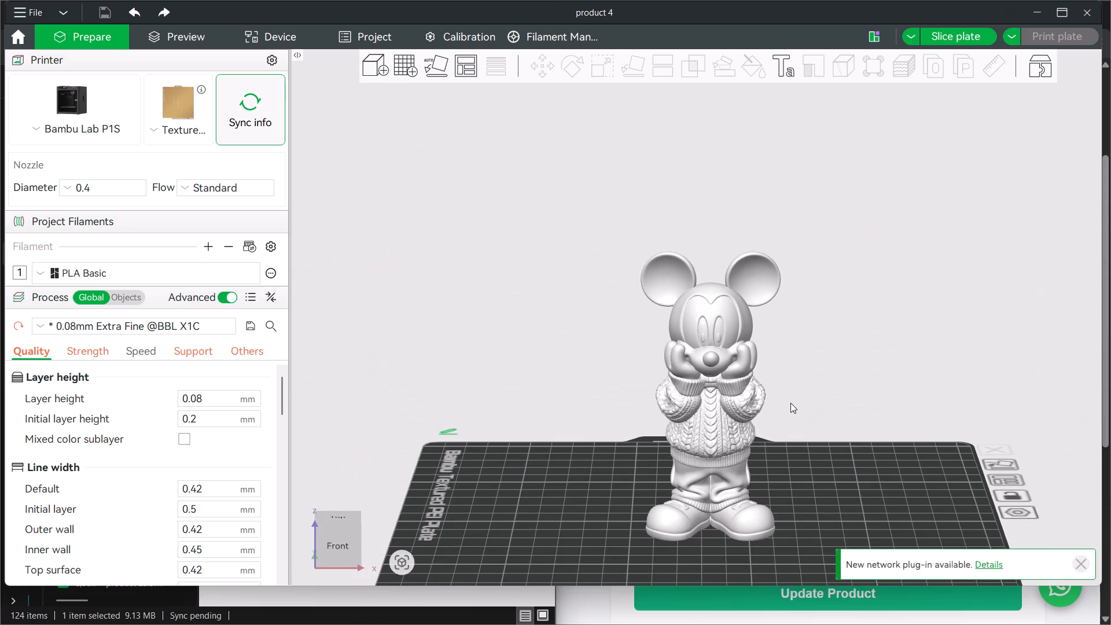
pyautogui.moveTo(790, 403); pyautogui.dragTo(793, 412)
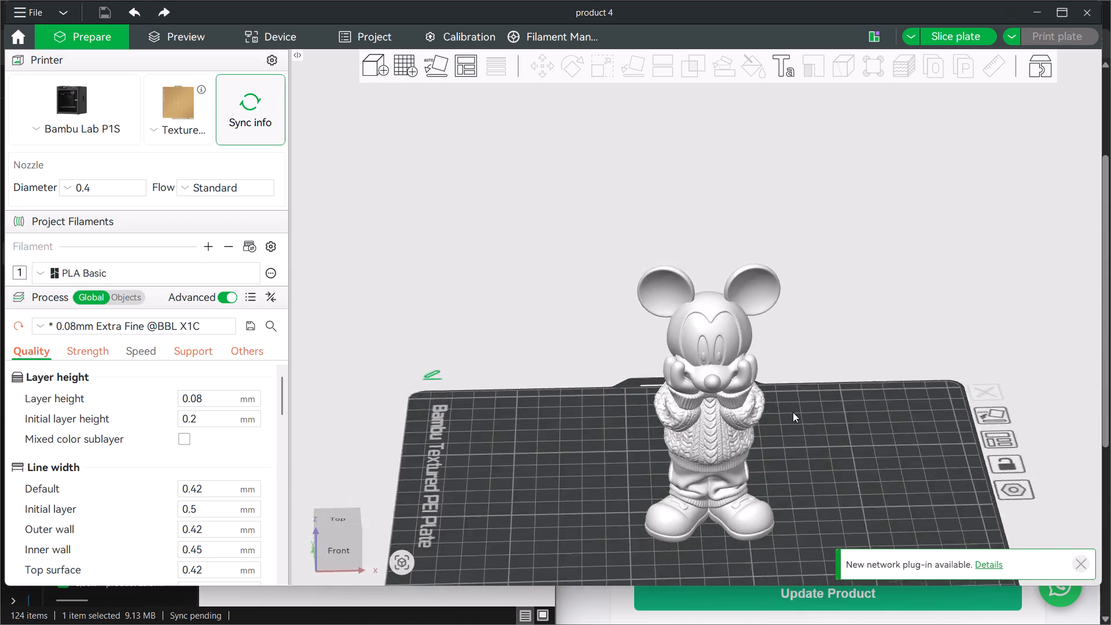
pyautogui.moveTo(793, 412); pyautogui.dragTo(796, 416)
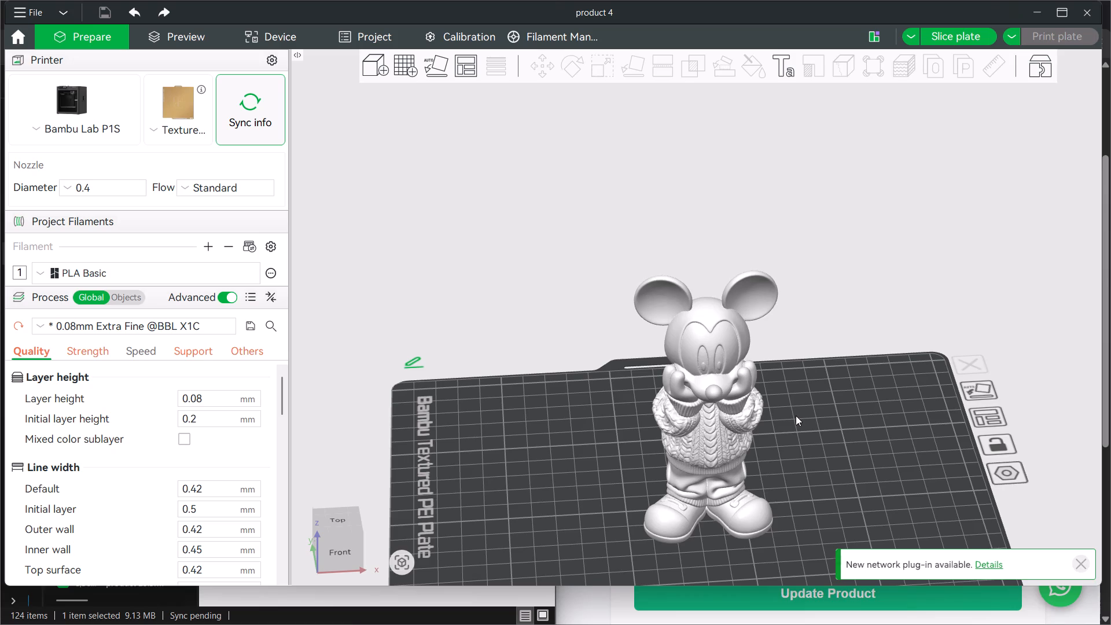
# Slice the product 4 plate.
pyautogui.click(959, 38)
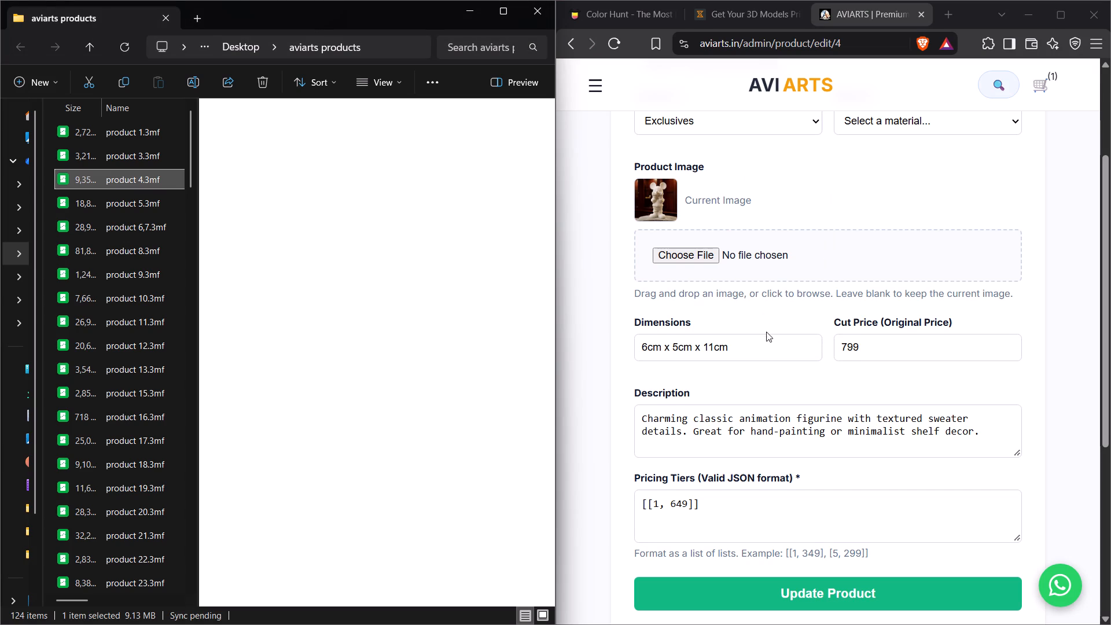
# Back in the browser, set the Classic Cartoon Mouse Statue's cut price to 300.
pyautogui.scroll(-1, 777, 350)
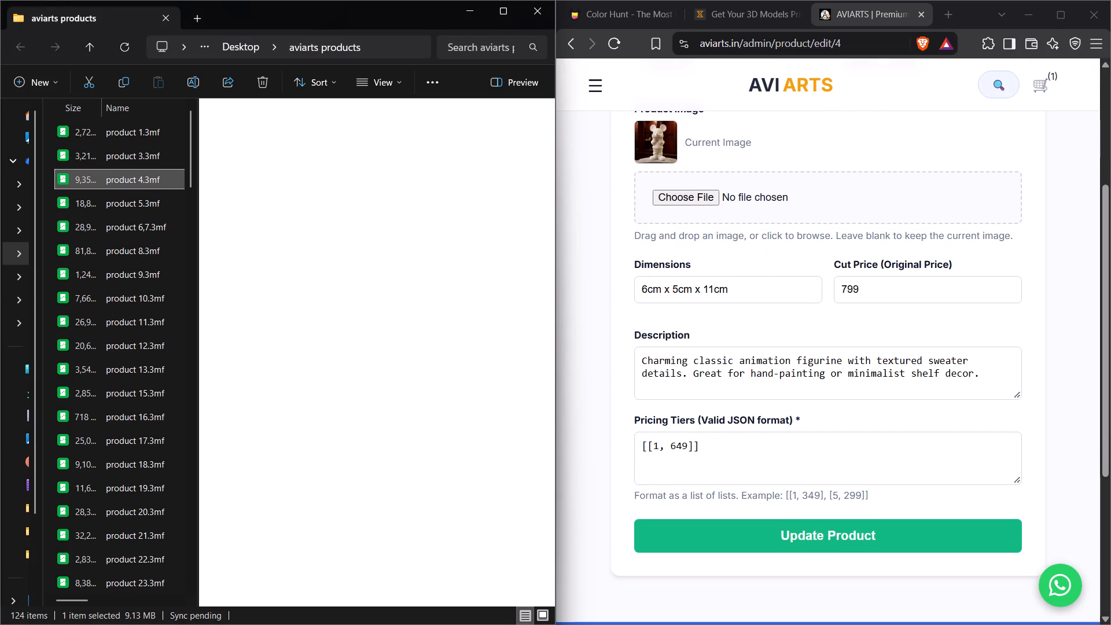
pyautogui.click(878, 295)
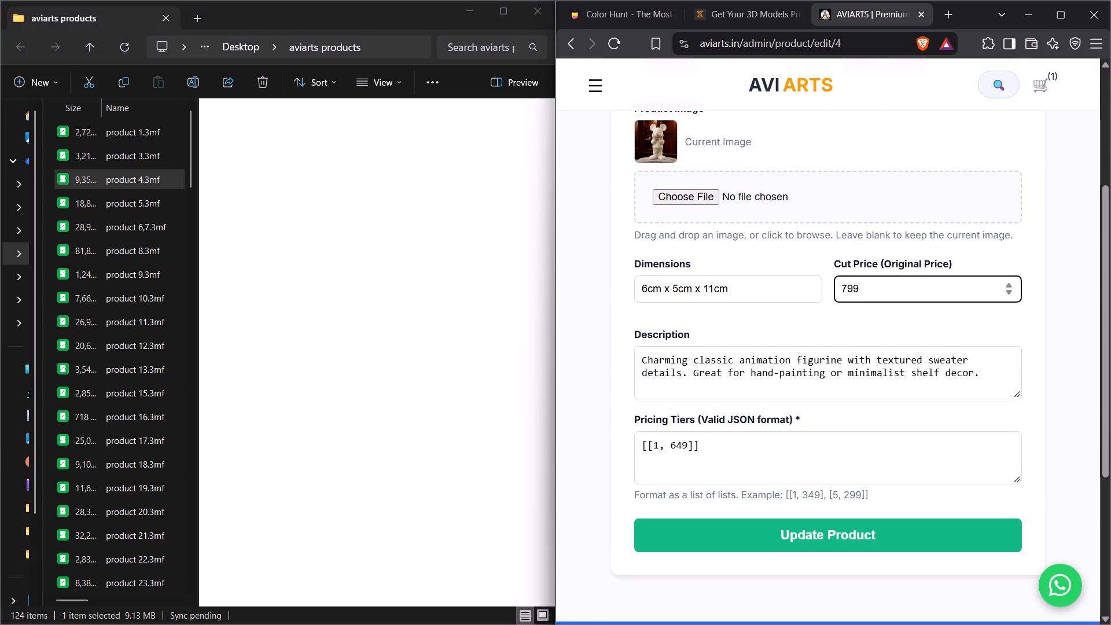
pyautogui.press('BackSpace')
pyautogui.press('BackSpace')
pyautogui.press('BackSpace')
pyautogui.write('30')
pyautogui.press('0')
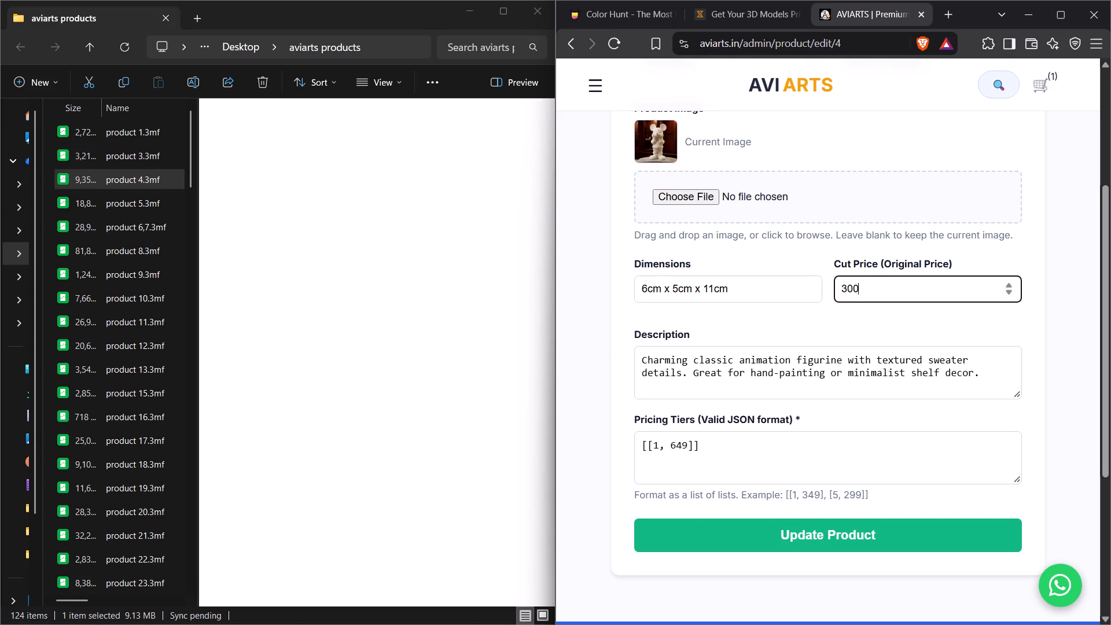
# Change the Classic Cartoon Mouse Statue's pricing tiers to [[1, 249]] and update the product.
pyautogui.click(687, 445)
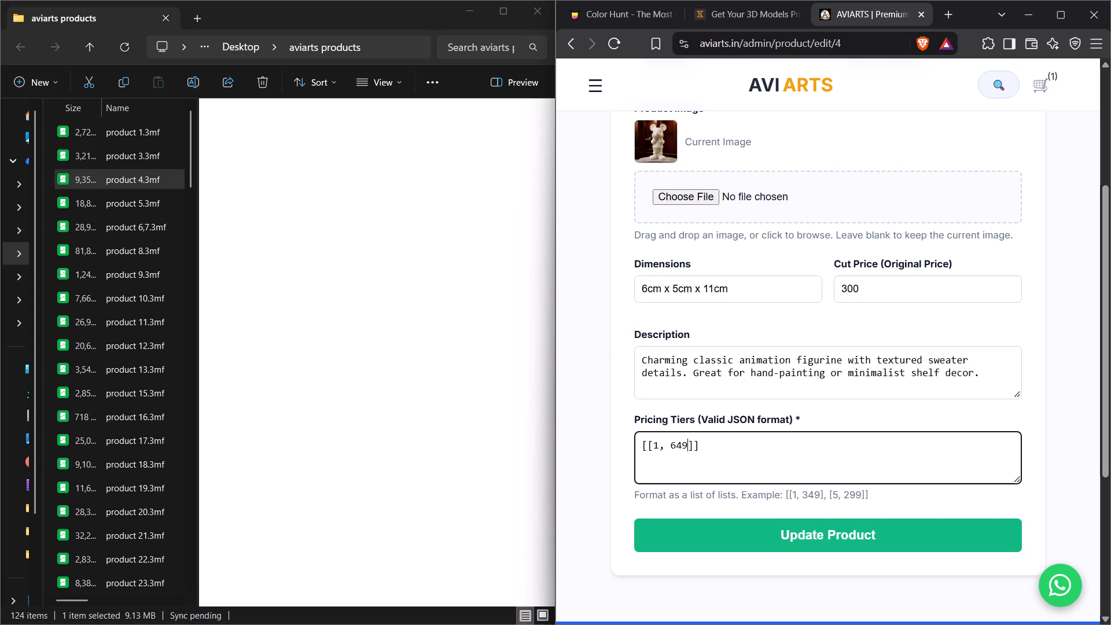
pyautogui.press('Left')
pyautogui.press('Left')
pyautogui.press('BackSpace')
pyautogui.press('2')
pyautogui.click(751, 535)
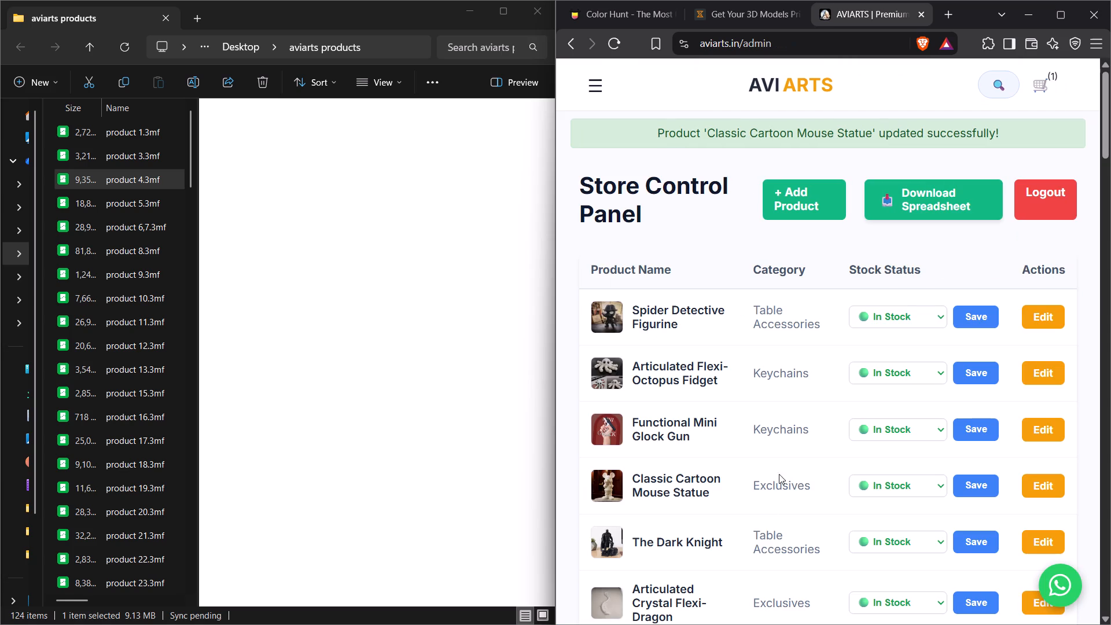
# Check the store's product list and open product 5.3mf from the aviarts products folder in Bambu Studio.
pyautogui.scroll(-3, 782, 394)
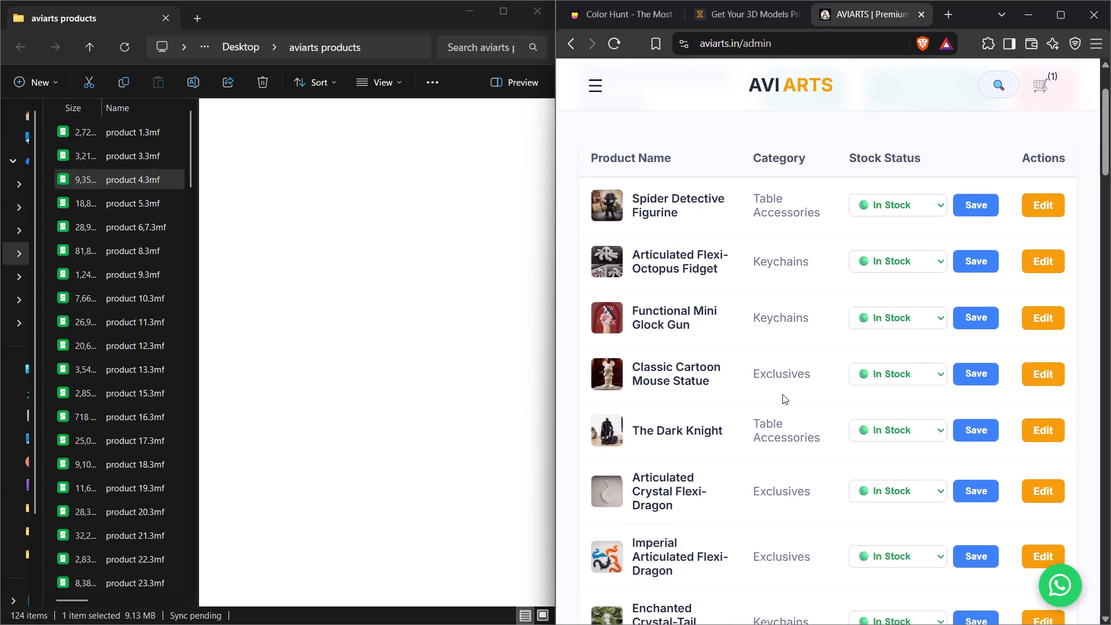
pyautogui.scroll(-1, 782, 394)
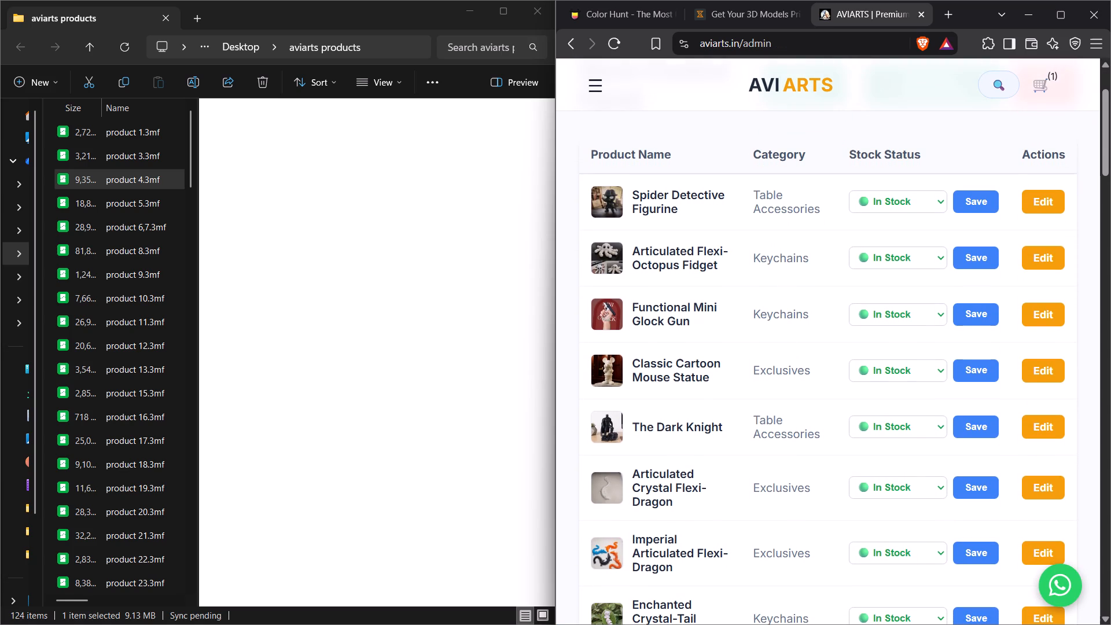
pyautogui.click(142, 199)
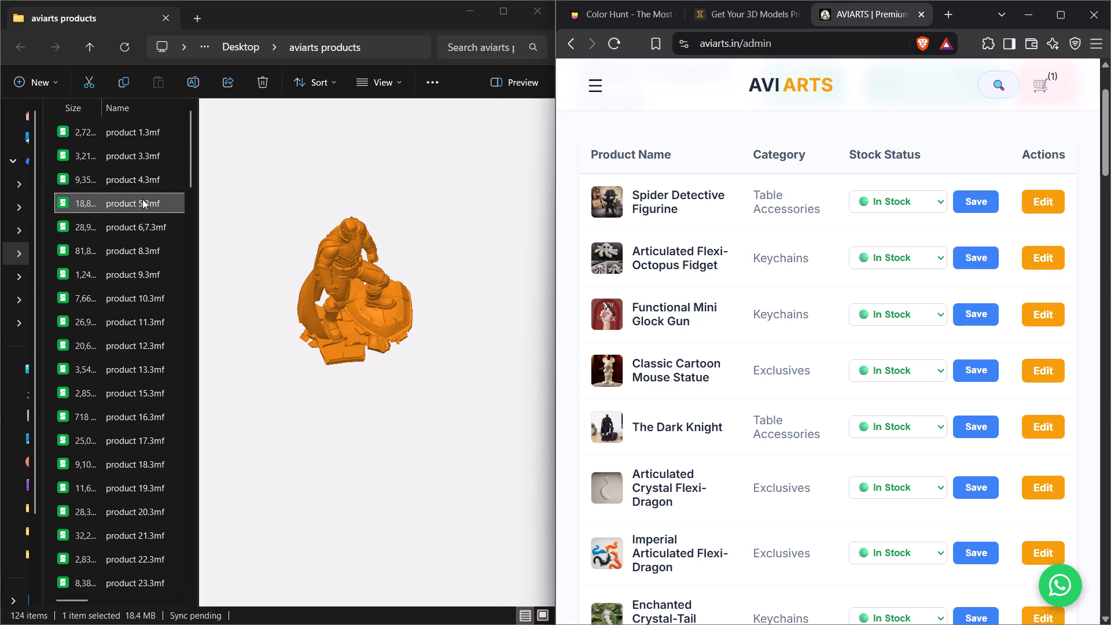
pyautogui.doubleClick(142, 199)
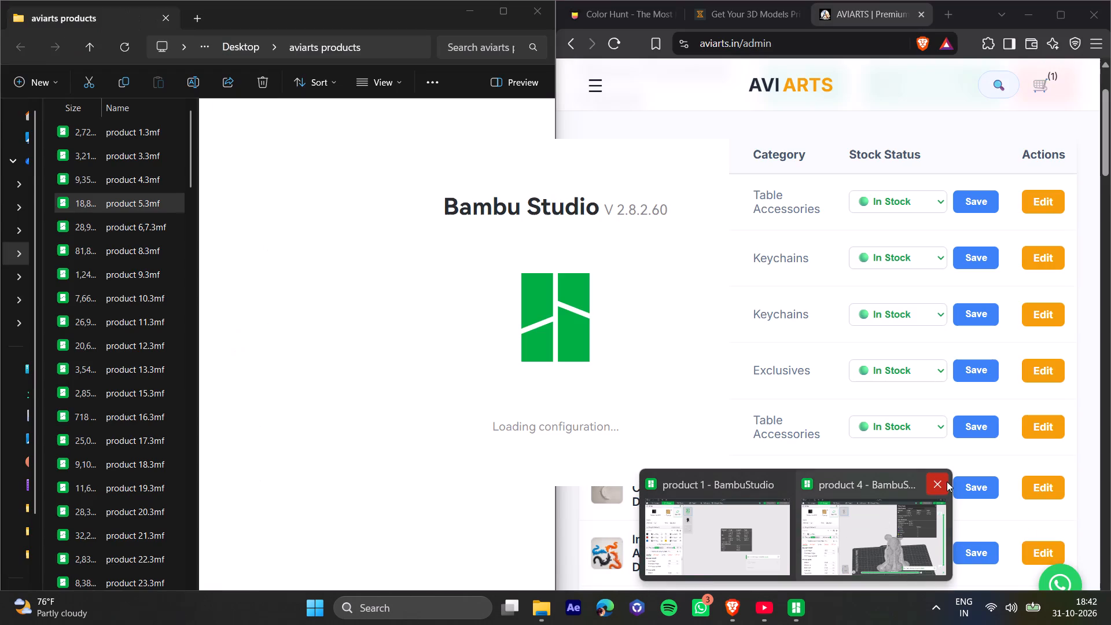
# Close the Bambu Studio windows of product 4 and product 1.
pyautogui.click(940, 482)
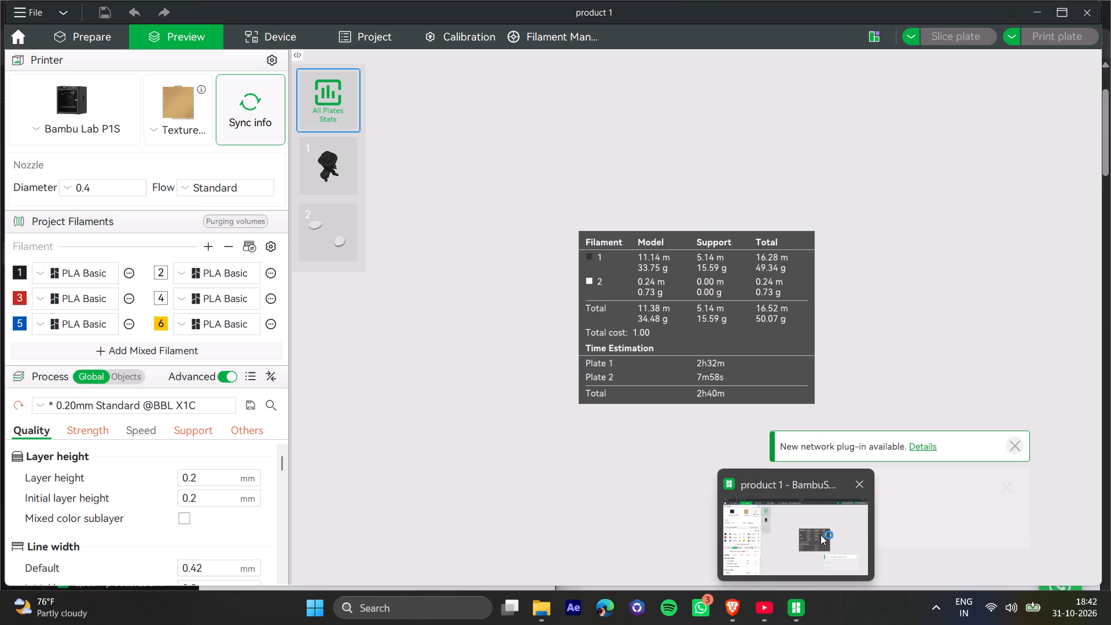
pyautogui.click(821, 535)
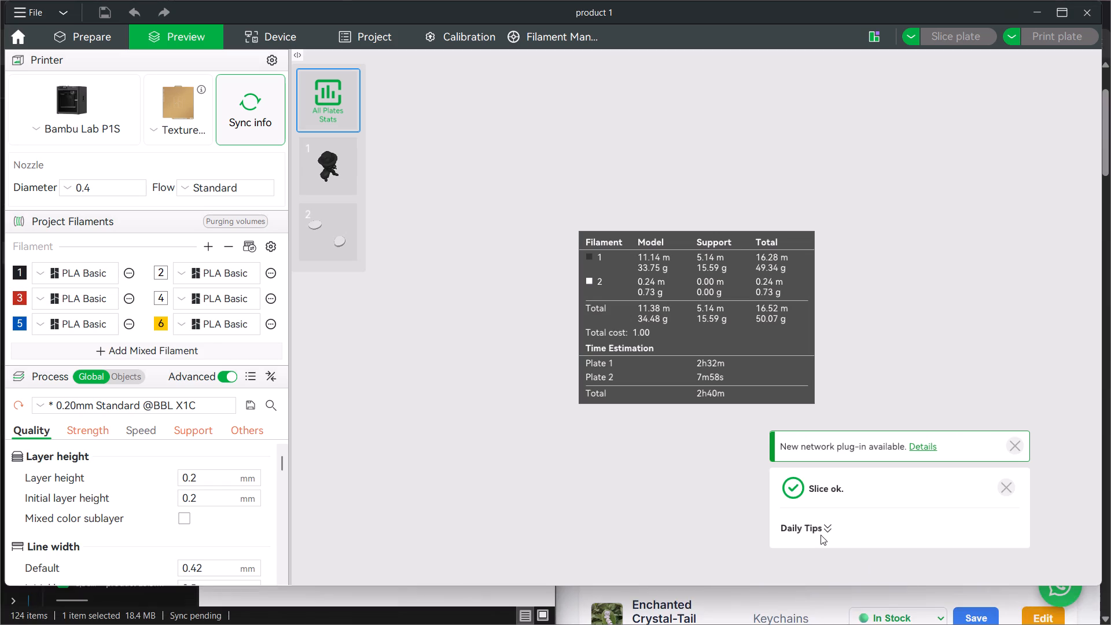
pyautogui.click(1089, 10)
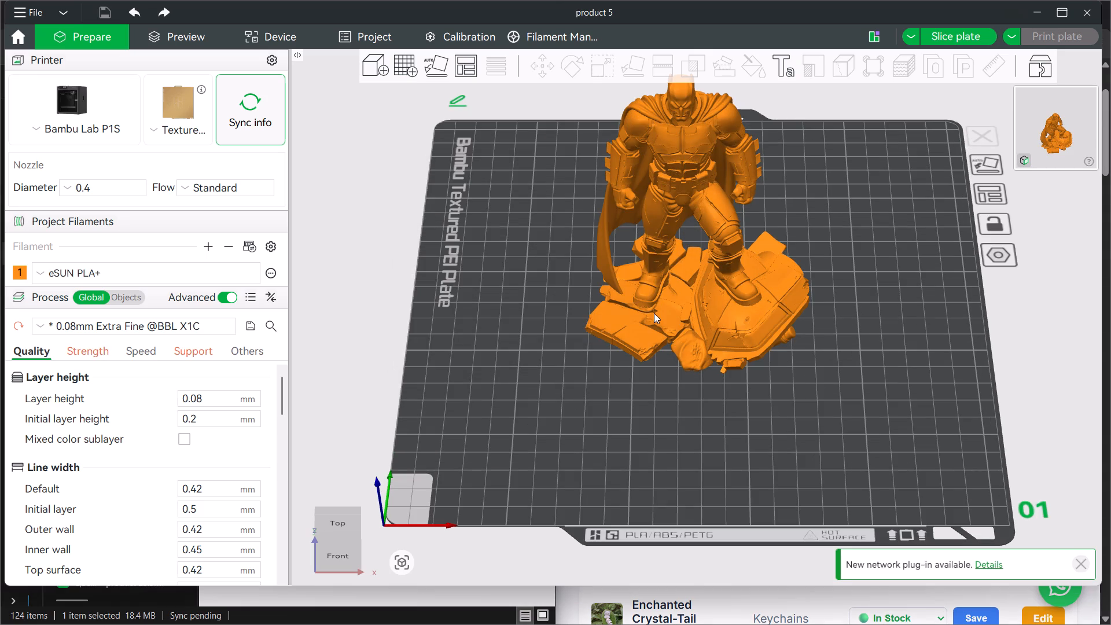
# Move the product 5 figure slightly toward the front of the build plate and slice the plate.
pyautogui.moveTo(654, 313); pyautogui.dragTo(682, 345)
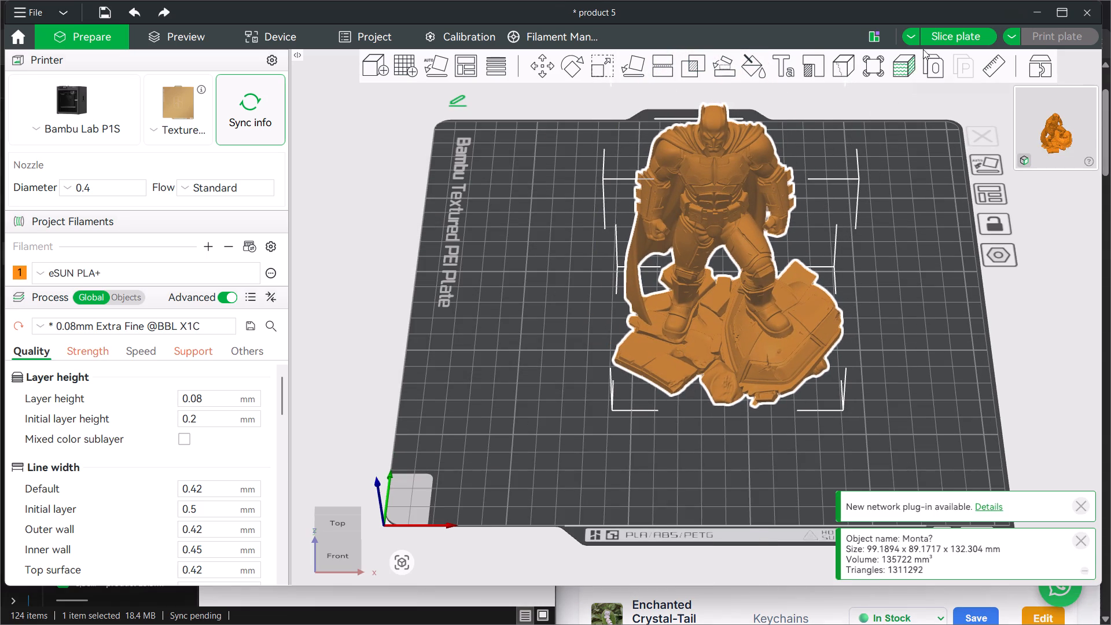
pyautogui.moveTo(951, 199); pyautogui.dragTo(984, 186)
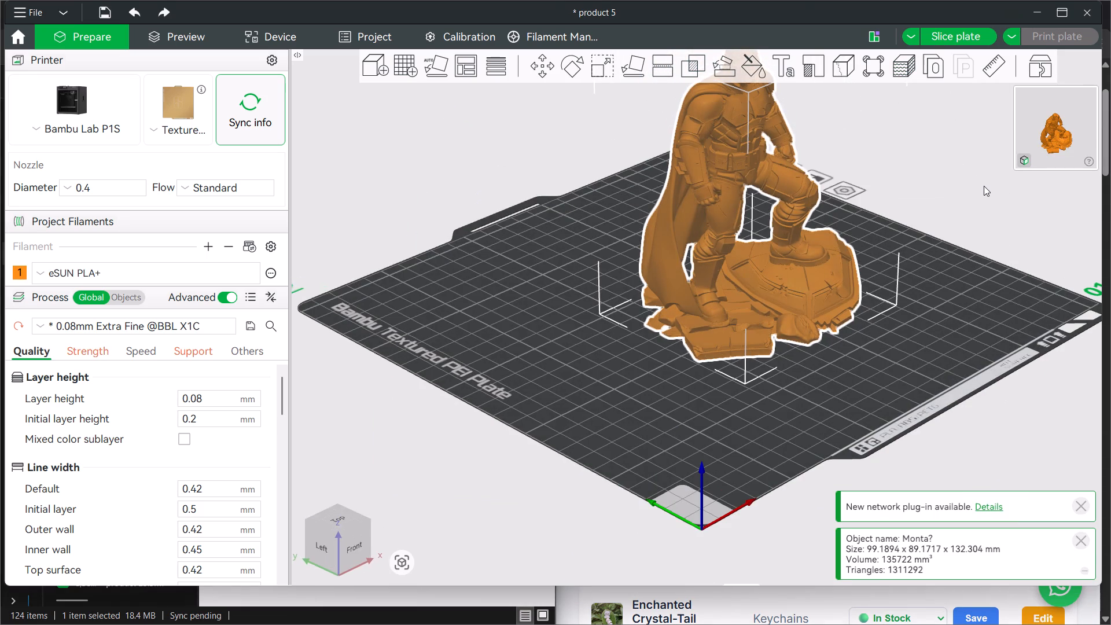
pyautogui.click(973, 42)
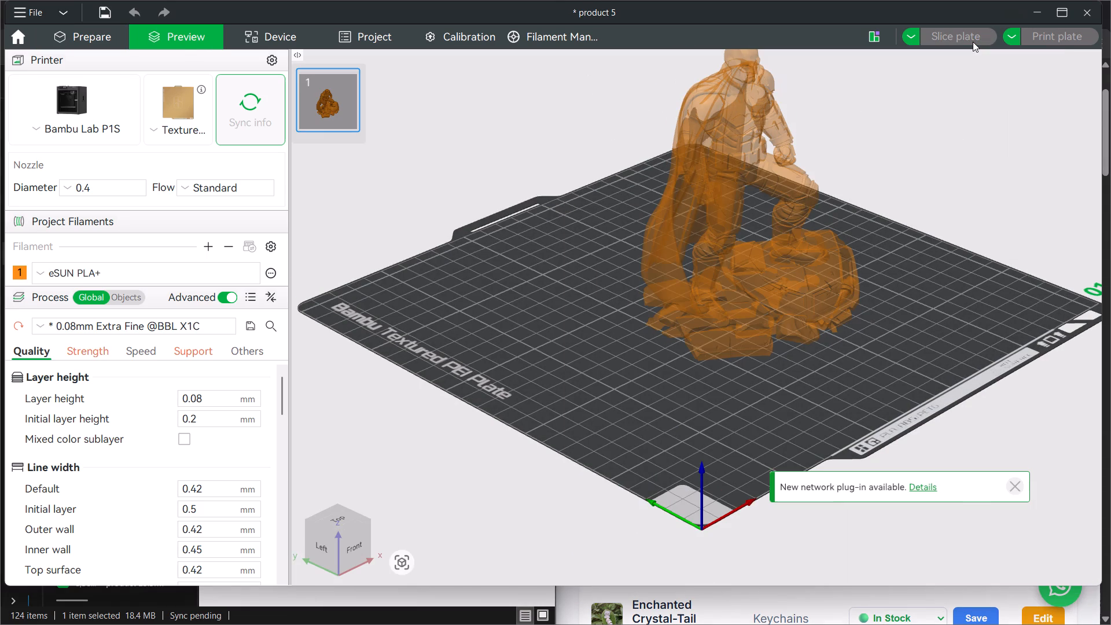
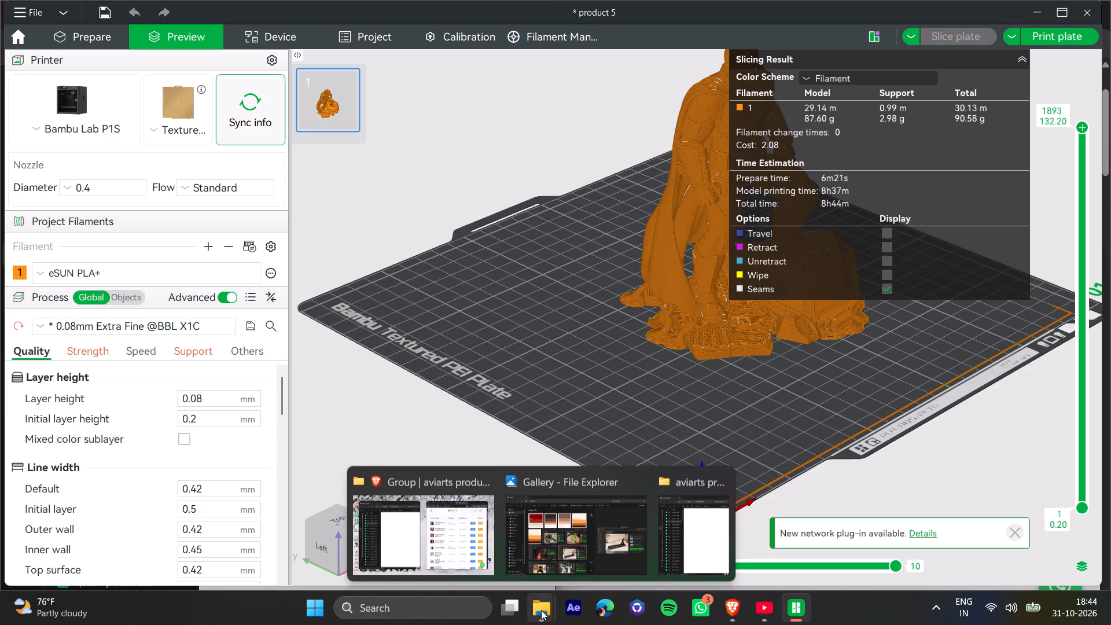
# Switch to the File Explorer window showing the Gallery and open the Screenshots folder.
pyautogui.click(591, 539)
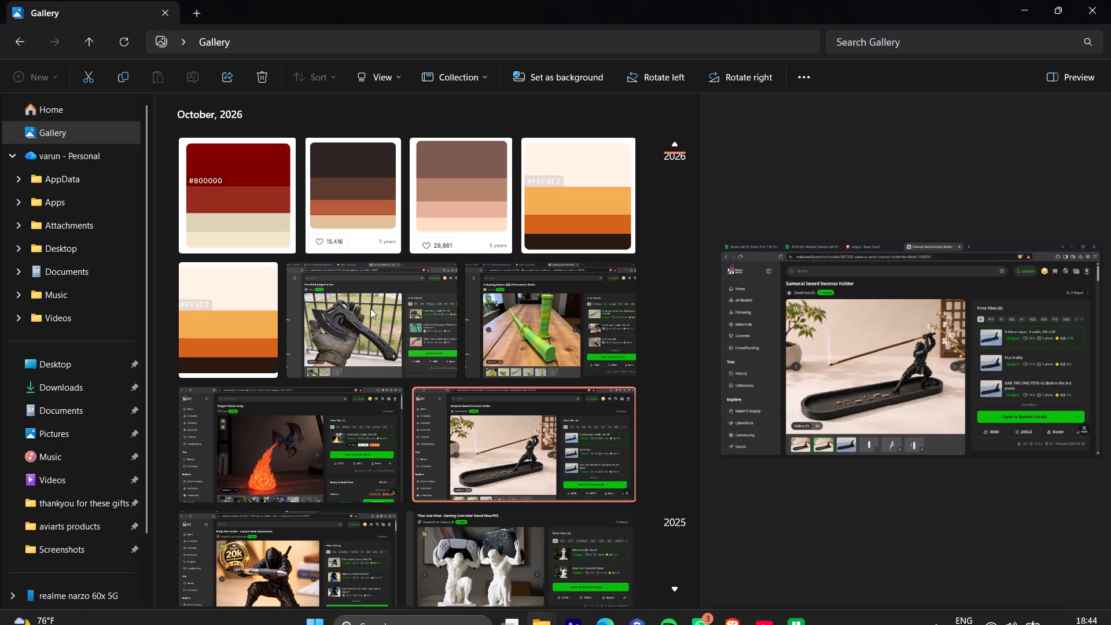
pyautogui.scroll(3, 362, 313)
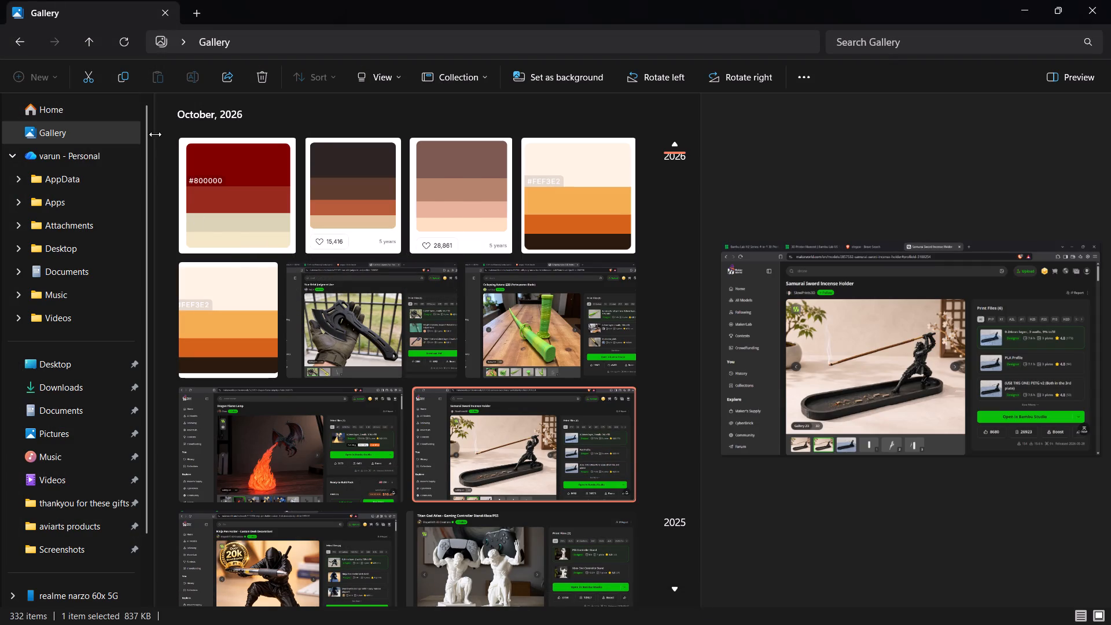
pyautogui.moveTo(158, 134); pyautogui.dragTo(146, 284)
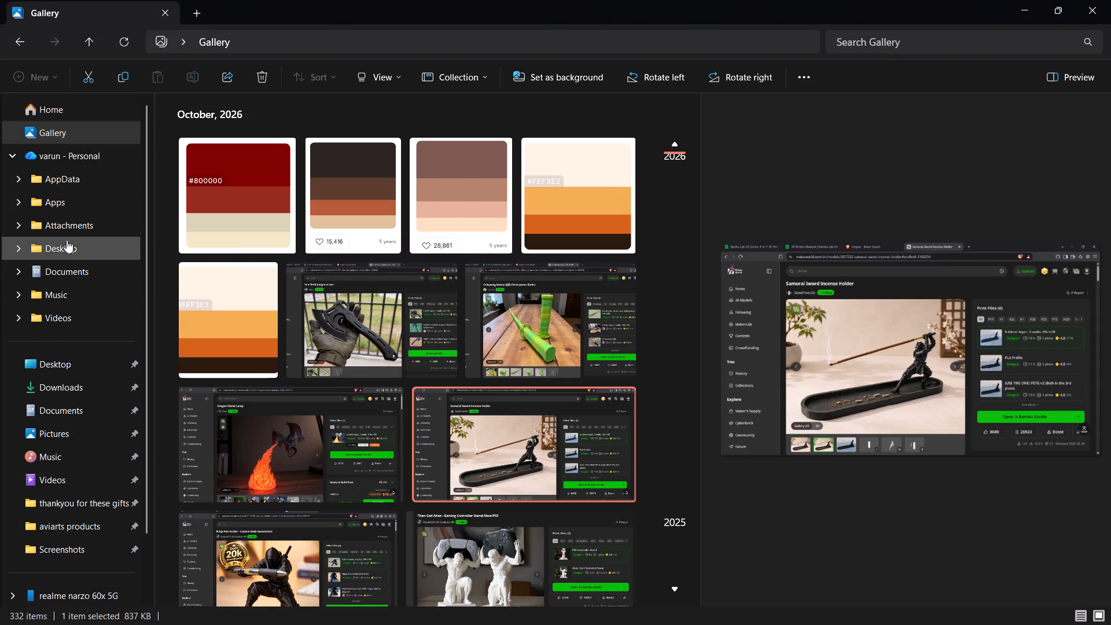
pyautogui.click(78, 292)
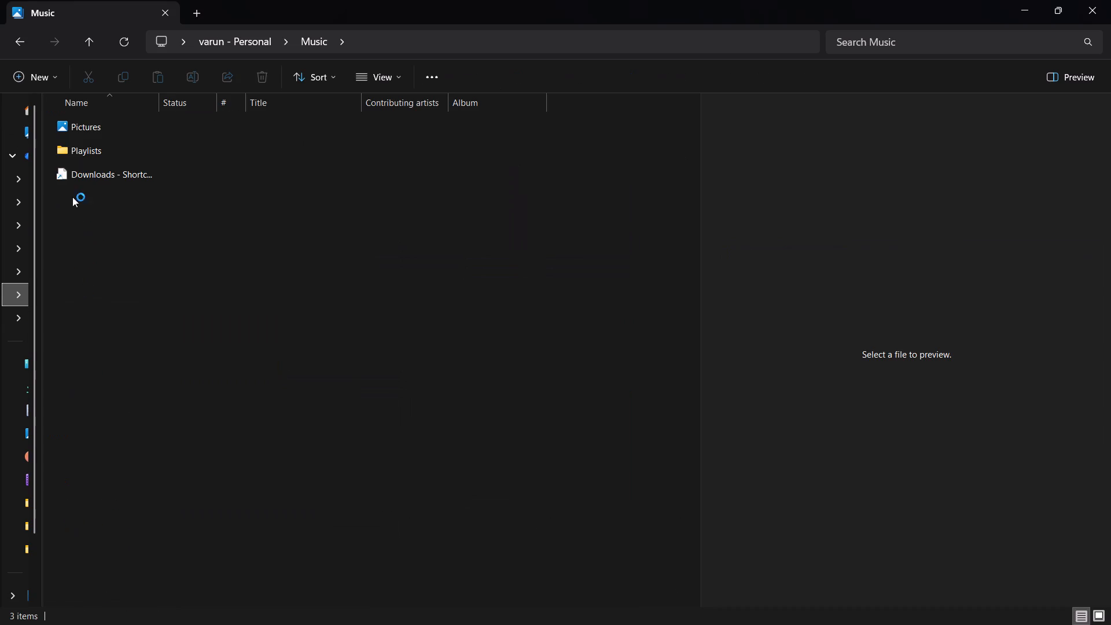
pyautogui.click(14, 42)
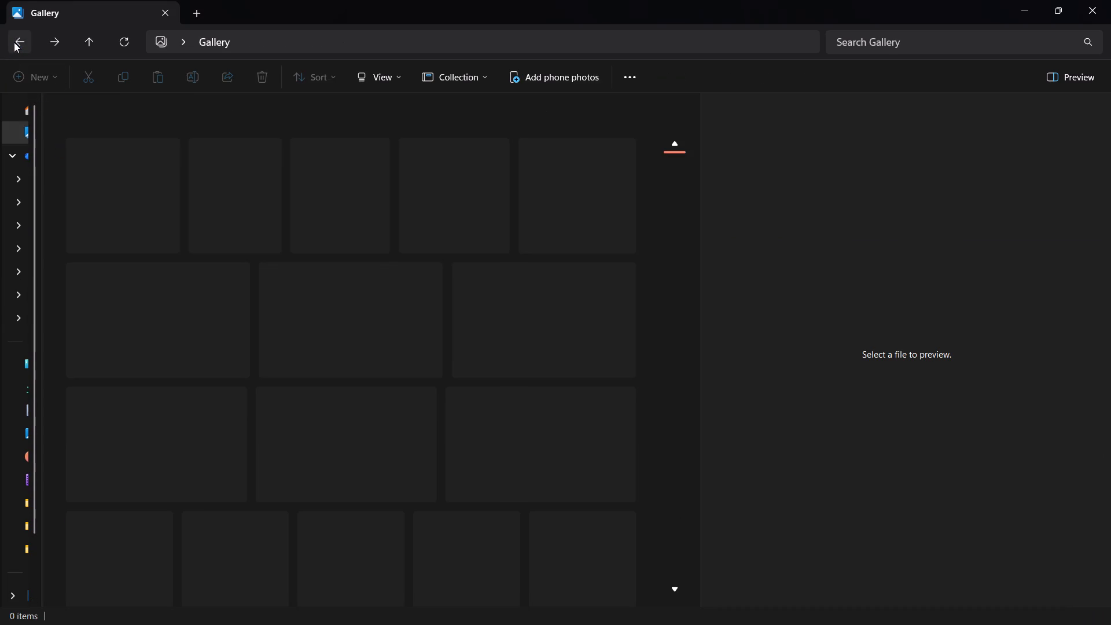
pyautogui.click(11, 182)
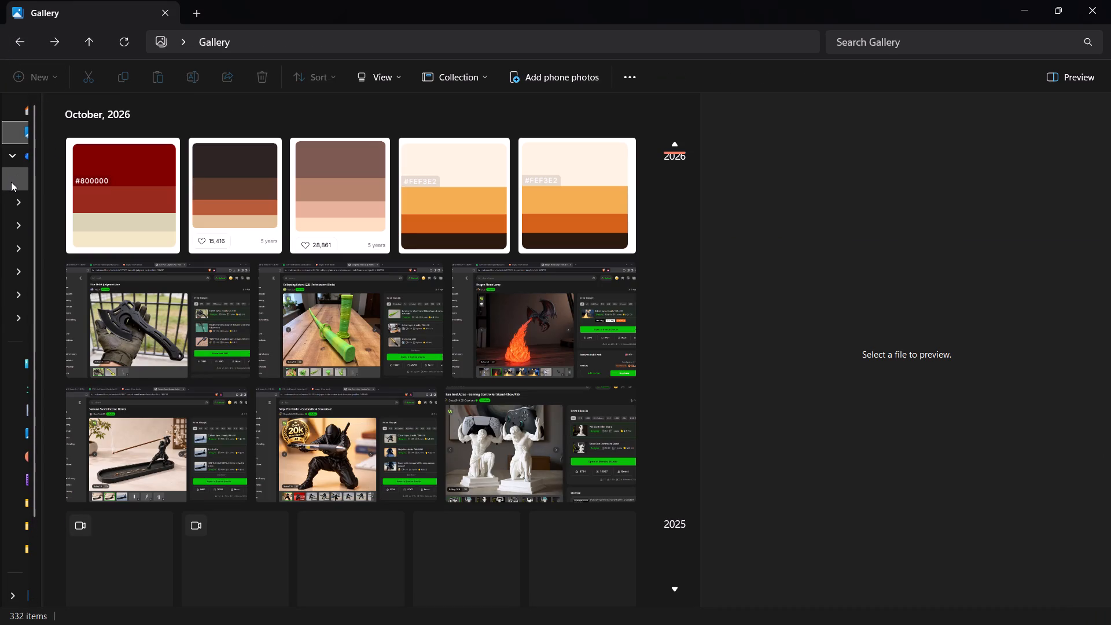
pyautogui.click(21, 41)
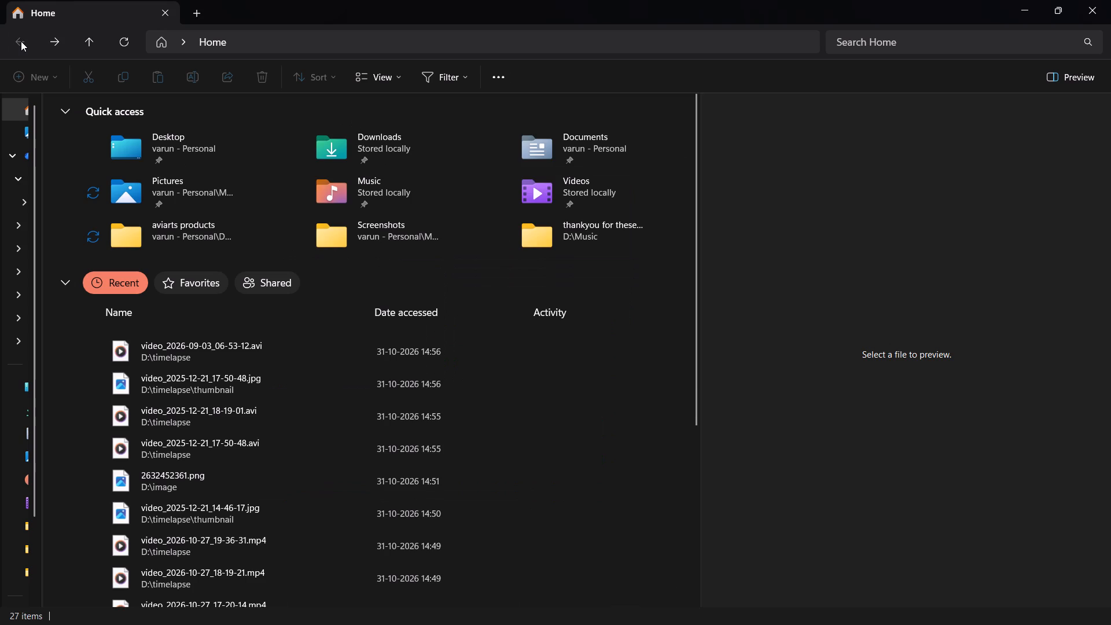
pyautogui.doubleClick(356, 227)
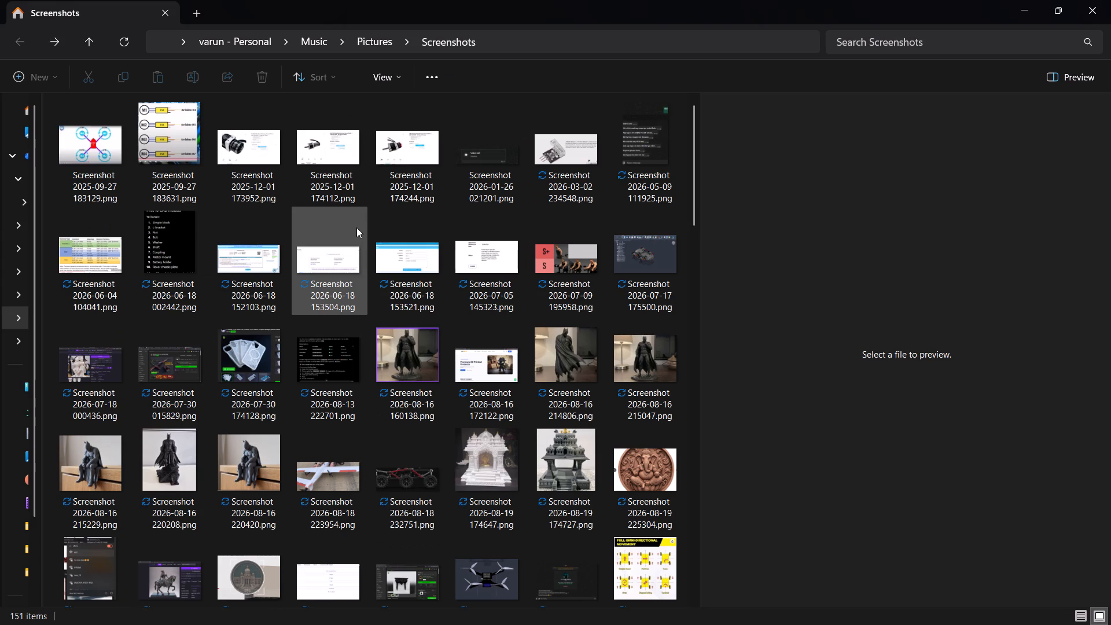
# Select the five colour palette screenshots dated 2026-10-31, from 174348 to 175016, at the end of the Screenshots folder.
pyautogui.scroll(-12, 349, 237)
pyautogui.scroll(-12, 349, 237)
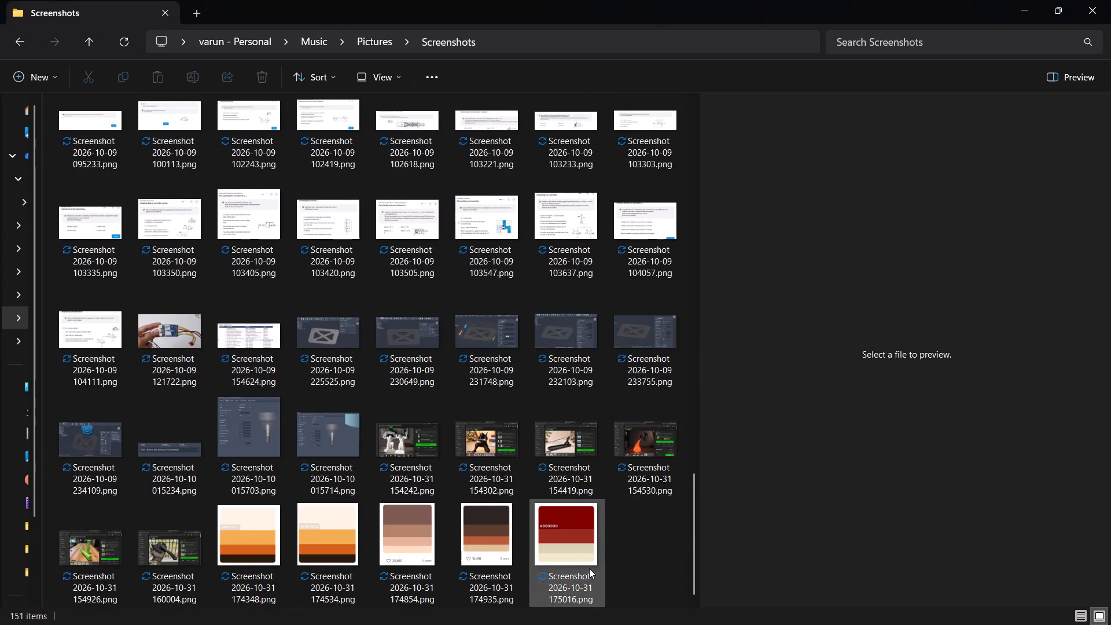
pyautogui.moveTo(649, 543); pyautogui.dragTo(259, 541)
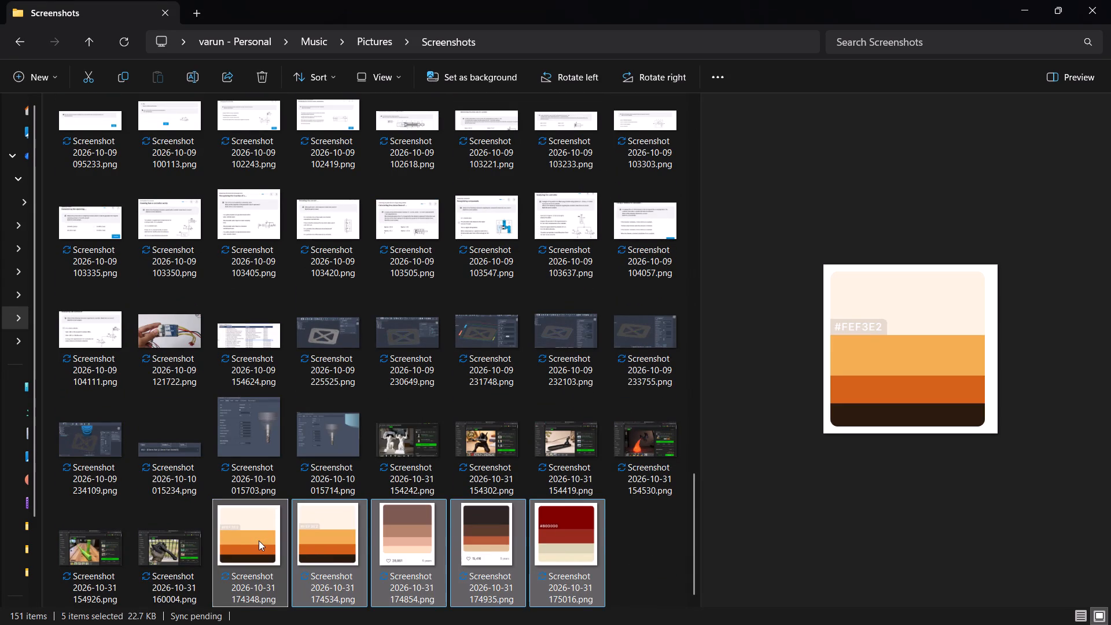
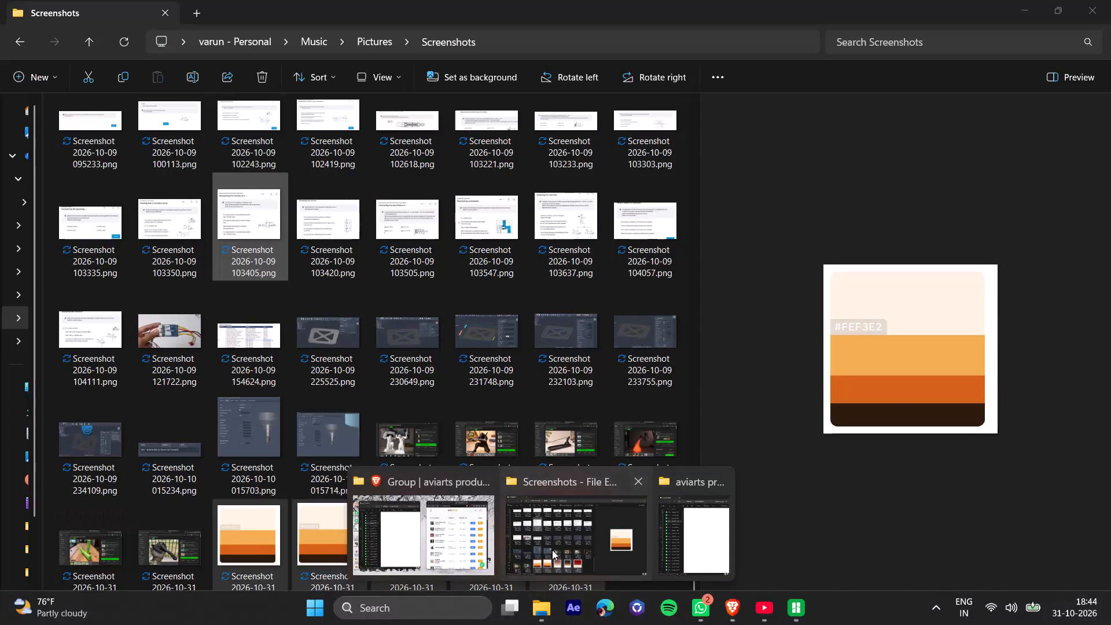
# Return to the Screenshots folder window containing the five selected colour palette screenshots.
pyautogui.click(490, 543)
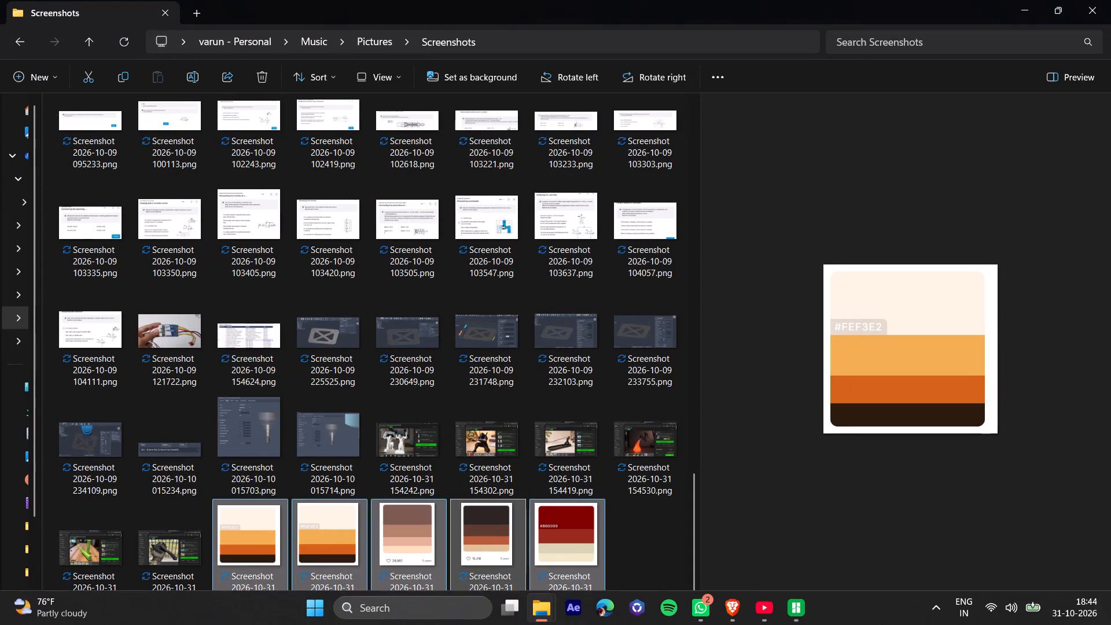
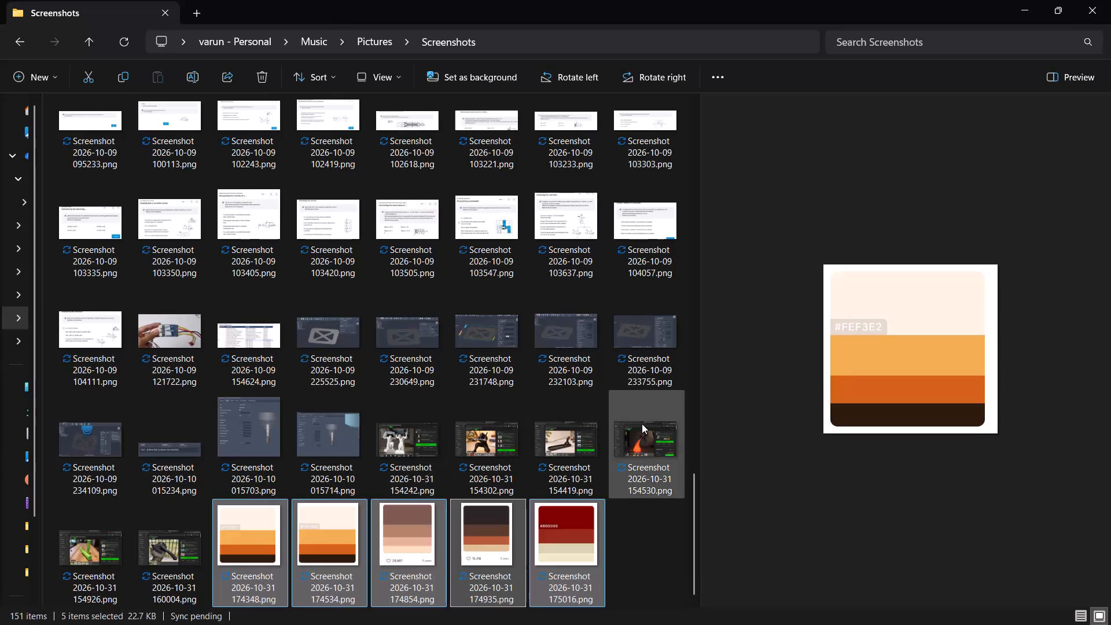
# Switch to Bambu Studio and examine the sliced product 5 model from the front, collapsing the slicing result summary.
pyautogui.click(1026, 15)
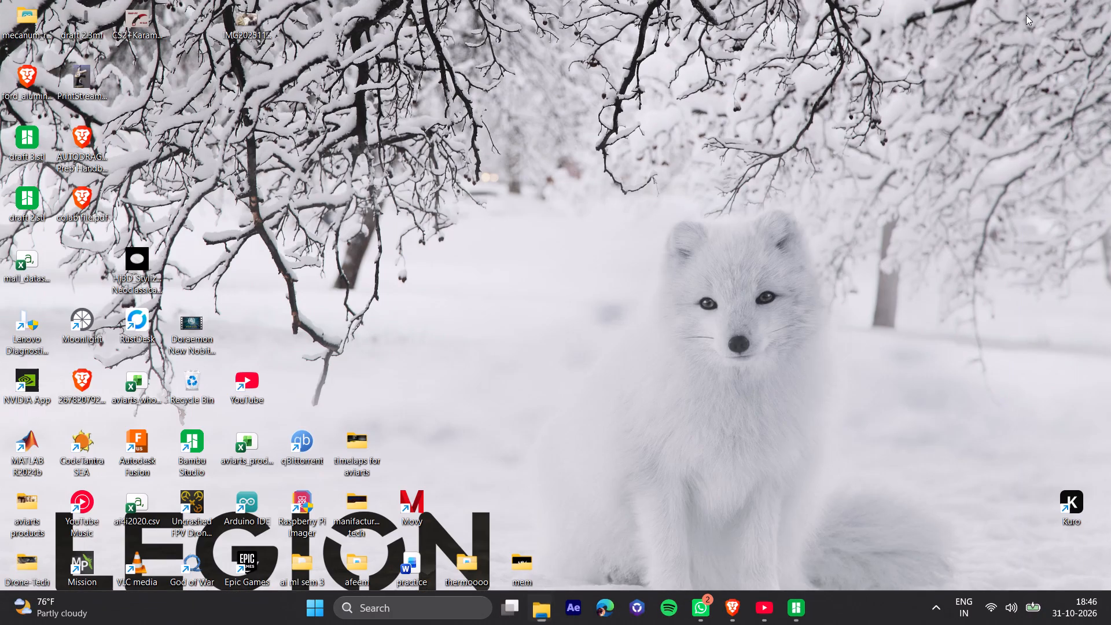
pyautogui.click(783, 612)
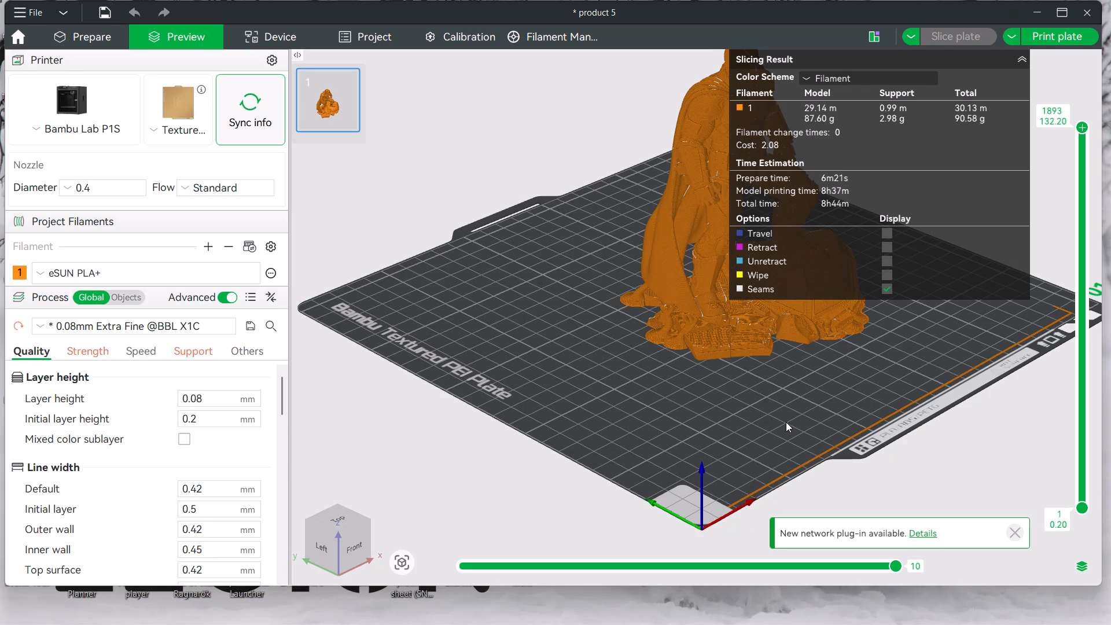
pyautogui.moveTo(786, 422); pyautogui.dragTo(733, 433)
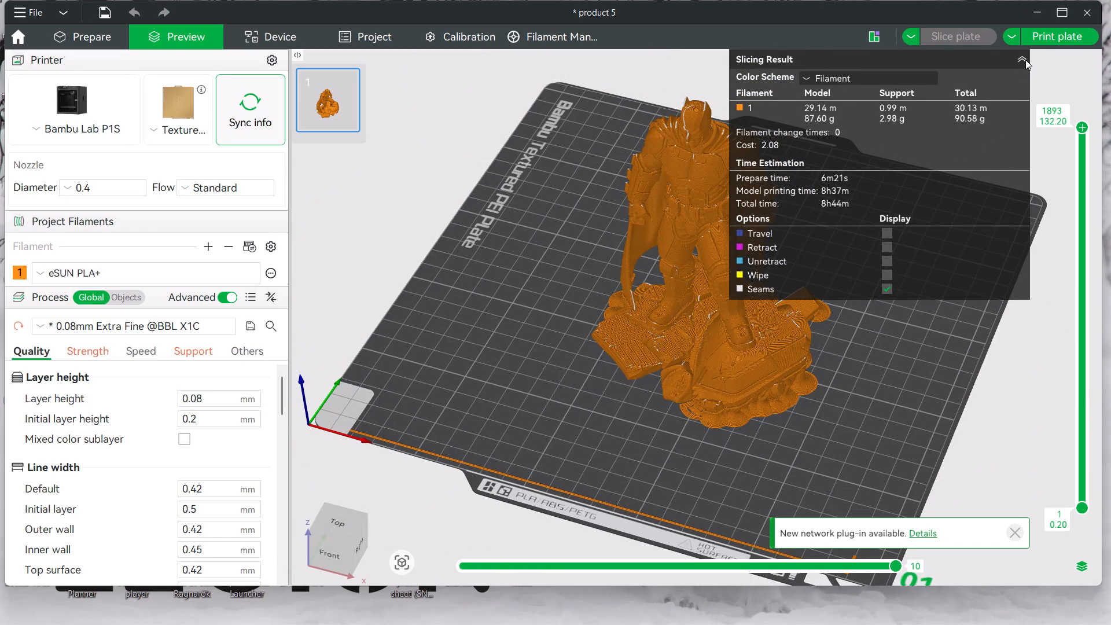
pyautogui.click(1025, 60)
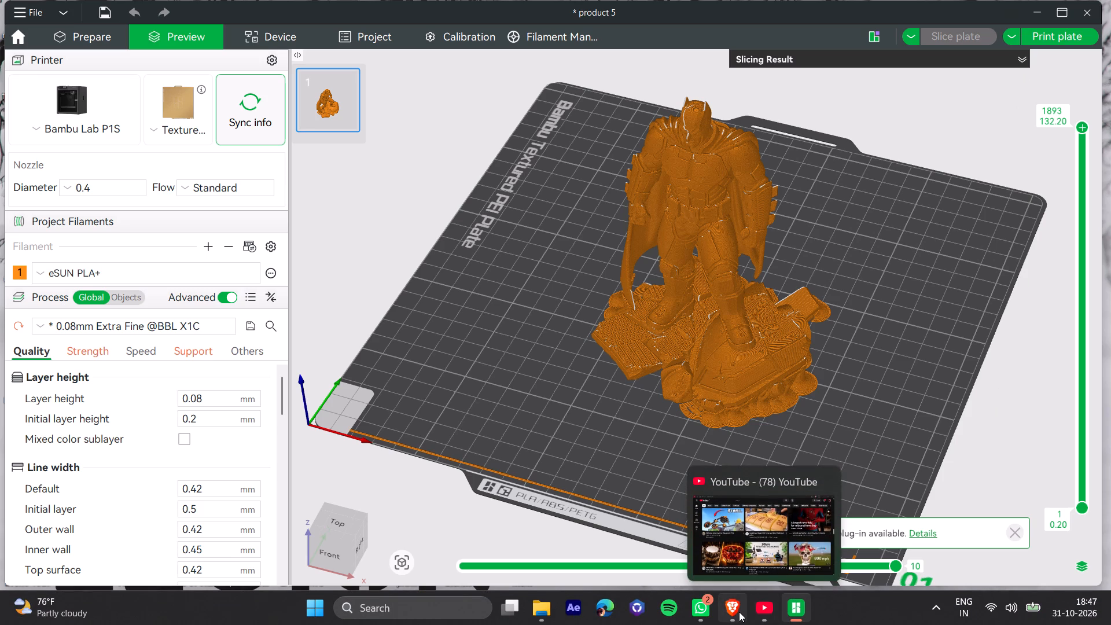
# Switch to the AVIARTS admin page in Brave and open The Dark Knight listing for editing, at its pricing tiers.
pyautogui.click(729, 560)
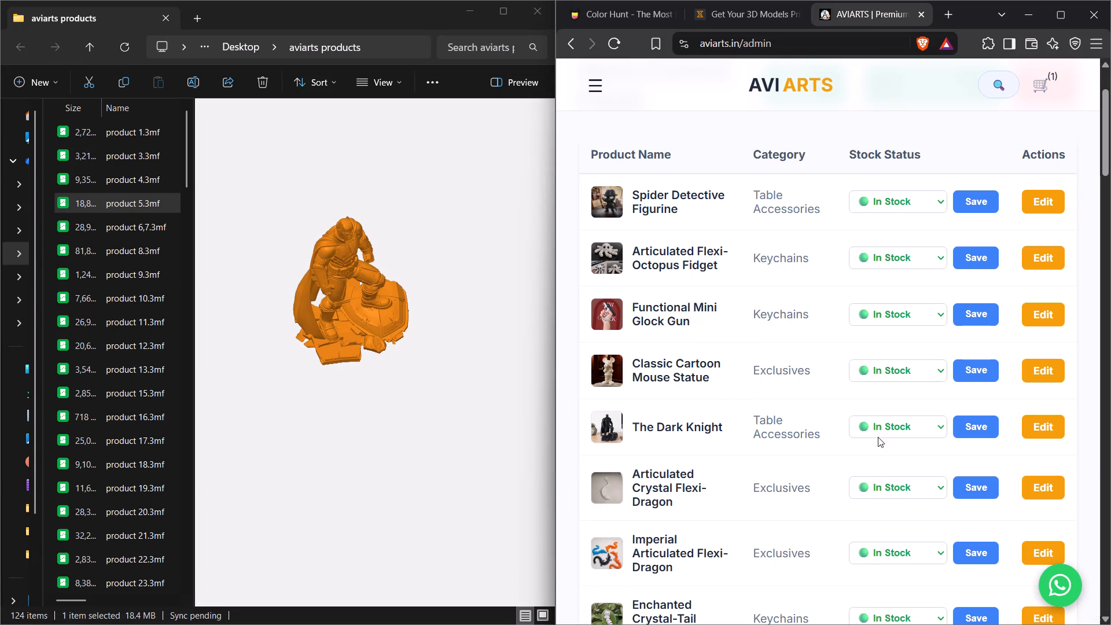
pyautogui.click(1029, 429)
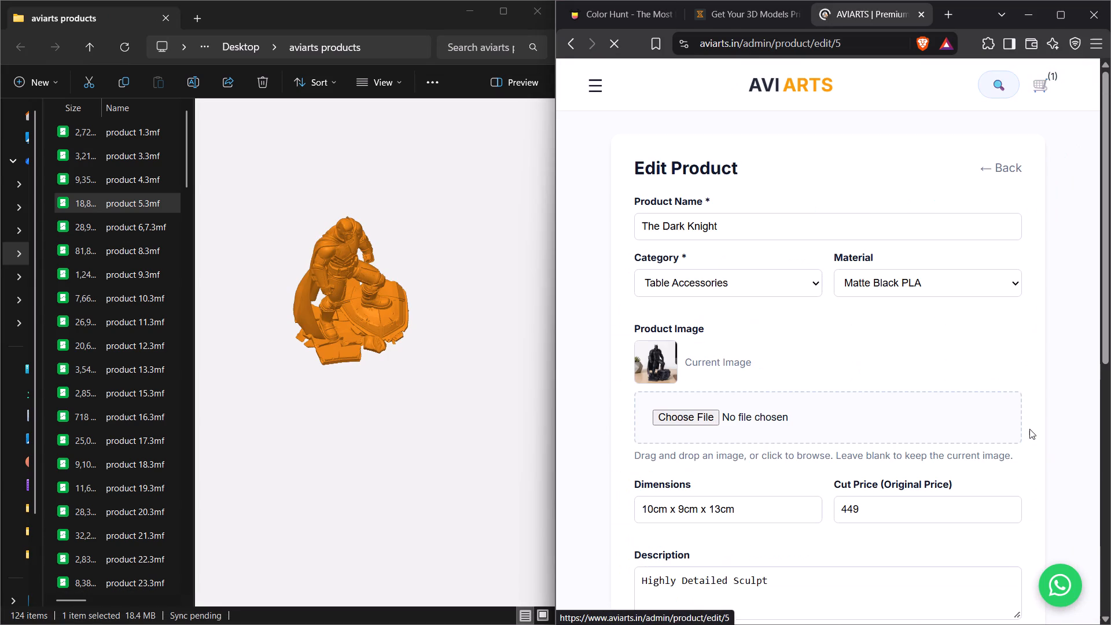
pyautogui.scroll(-3, 951, 430)
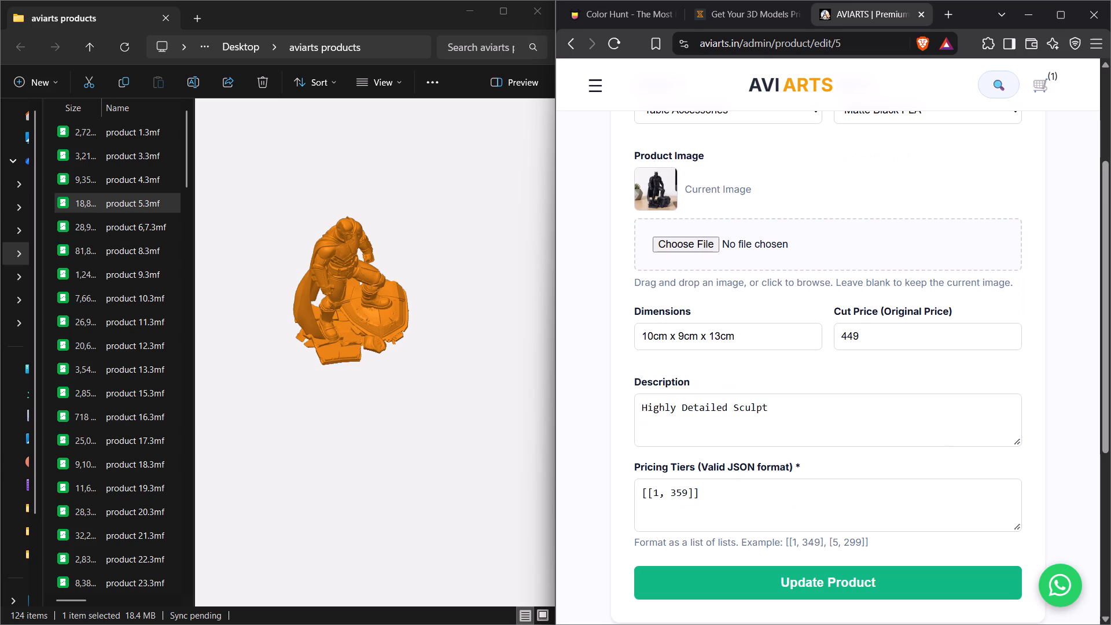
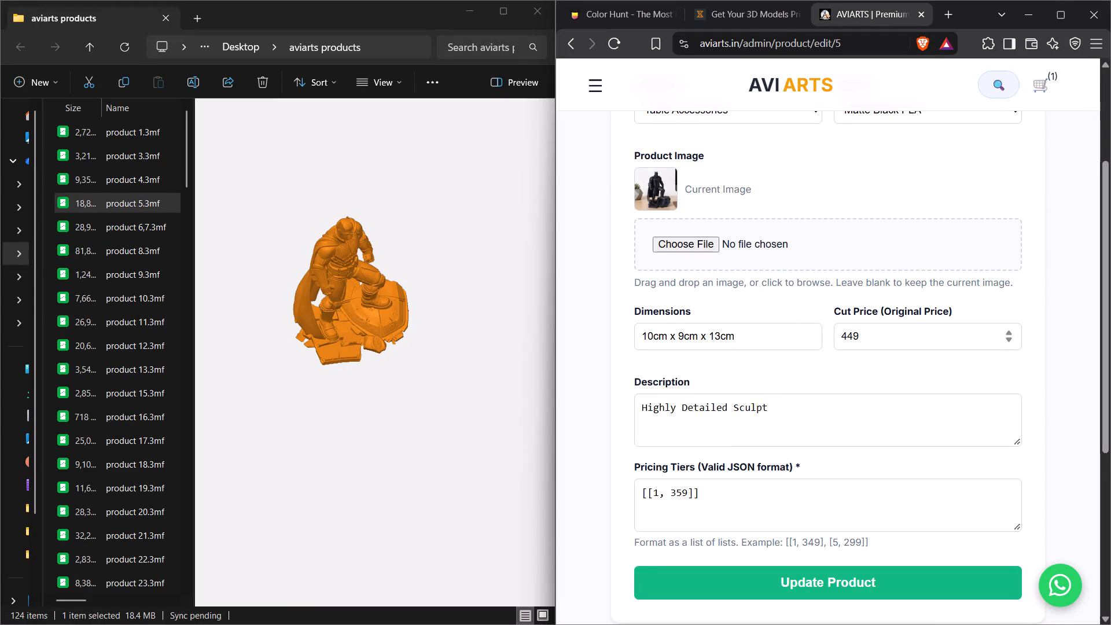
# Set The Dark Knight's cut price (original price) to 400.
pyautogui.click(863, 337)
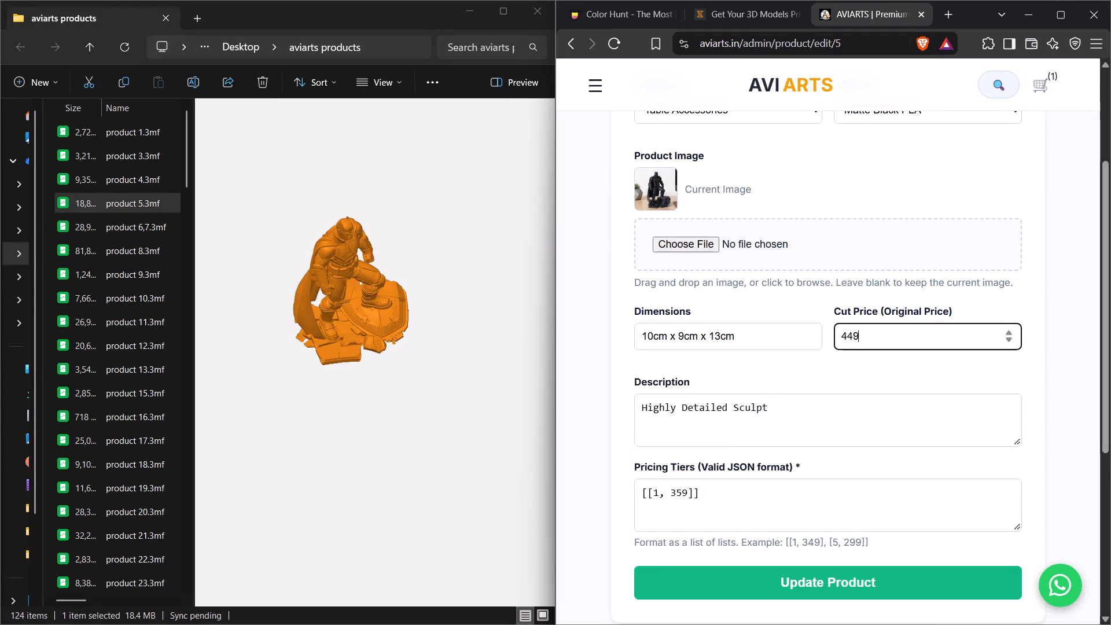
pyautogui.press('Down')
pyautogui.press('Down')
pyautogui.press('Down')
pyautogui.press('Down')
pyautogui.press('Down')
pyautogui.press('Down')
pyautogui.press('Down')
pyautogui.press('Down')
pyautogui.press('Down')
pyautogui.press('Down')
pyautogui.press('Down')
pyautogui.press('Down')
pyautogui.press('Down')
pyautogui.press('Down')
pyautogui.press('Down')
pyautogui.press('Down')
pyautogui.press('Down')
pyautogui.press('Down')
pyautogui.press('Down')
pyautogui.press('Down')
pyautogui.press('Down')
pyautogui.press('Down')
pyautogui.press('Down')
pyautogui.press('Down')
pyautogui.press('Down')
pyautogui.press('Down')
pyautogui.press('Down')
pyautogui.press('Down')
pyautogui.press('Down')
pyautogui.press('Down')
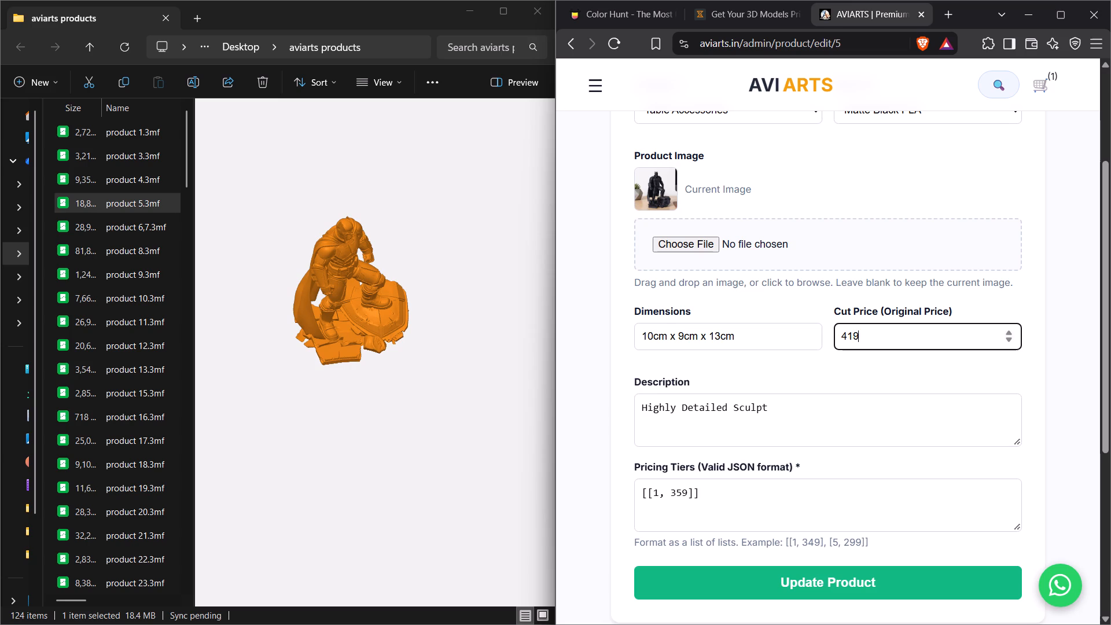
pyautogui.press('Down')
pyautogui.press('Down')
pyautogui.press('Down')
pyautogui.press('Down')
pyautogui.press('Down')
pyautogui.press('Down')
pyautogui.press('Down')
pyautogui.press('Down')
pyautogui.press('Down')
pyautogui.press('Down')
pyautogui.press('Down')
pyautogui.press('Down')
pyautogui.press('Down')
pyautogui.press('Down')
pyautogui.press('Down')
pyautogui.press('Down')
pyautogui.press('Down')
pyautogui.press('Down')
pyautogui.press('Down')
# Change the pricing tiers to [[1, 349]] and save the product update.
pyautogui.click(688, 492)
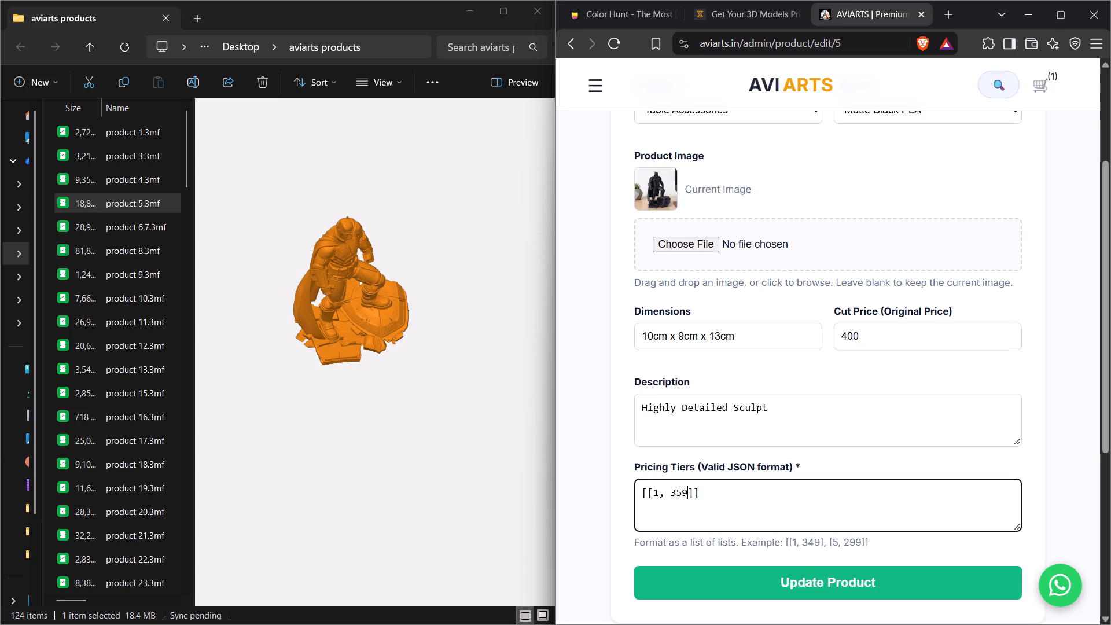
pyautogui.press('Down')
pyautogui.press('Up')
pyautogui.press('Down')
pyautogui.press('Left')
pyautogui.press('Left')
pyautogui.press('BackSpace')
pyautogui.press('BackSpace')
pyautogui.press('5')
pyautogui.press('0')
pyautogui.press('BackSpace')
pyautogui.press('BackSpace')
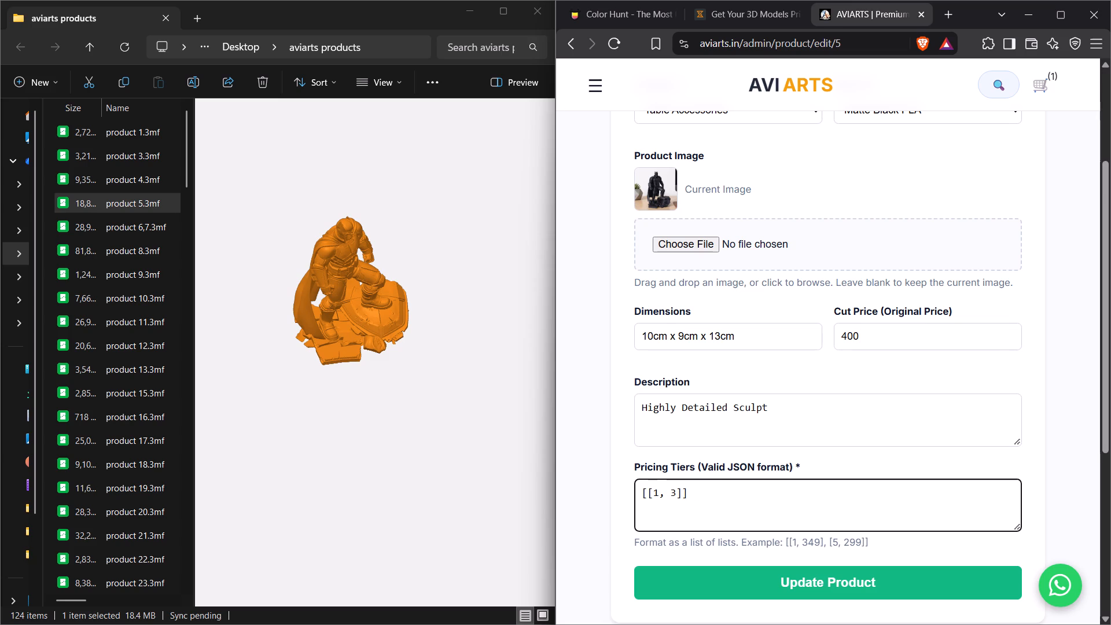
pyautogui.write('49')
pyautogui.click(767, 576)
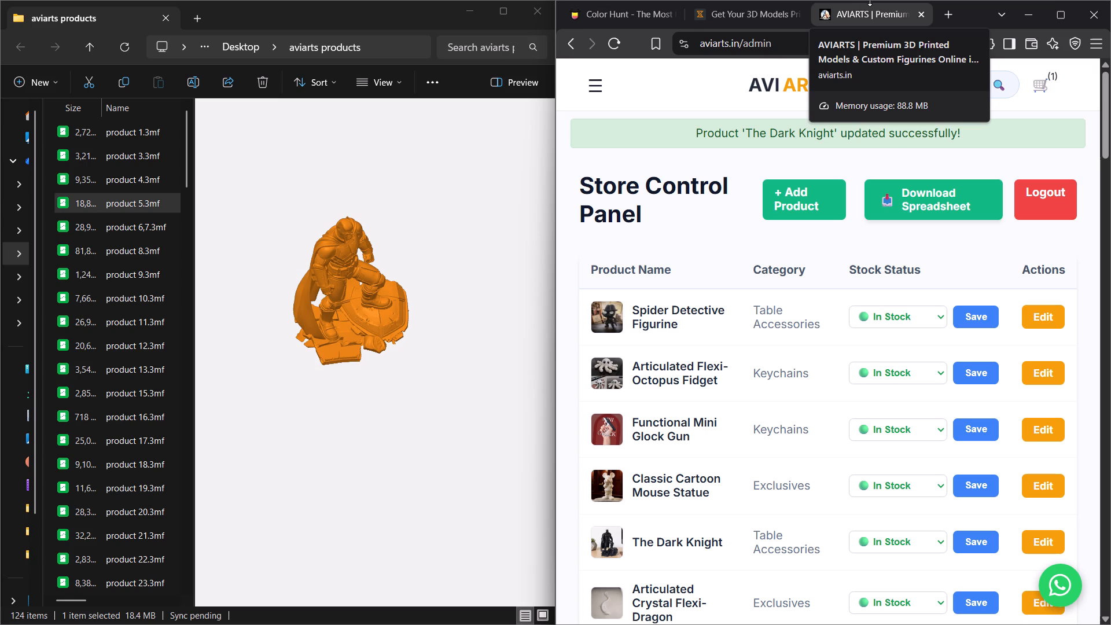
# Reopen The Dark Knight listing for editing and check its saved cut price and pricing tiers.
pyautogui.click(1040, 539)
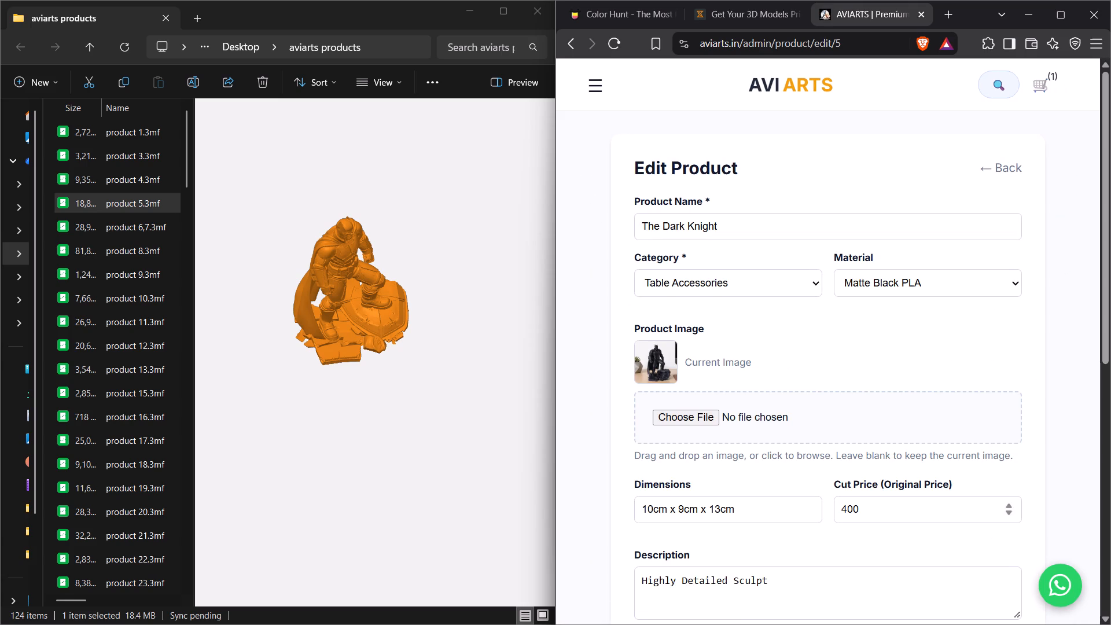
pyautogui.scroll(-4, 885, 500)
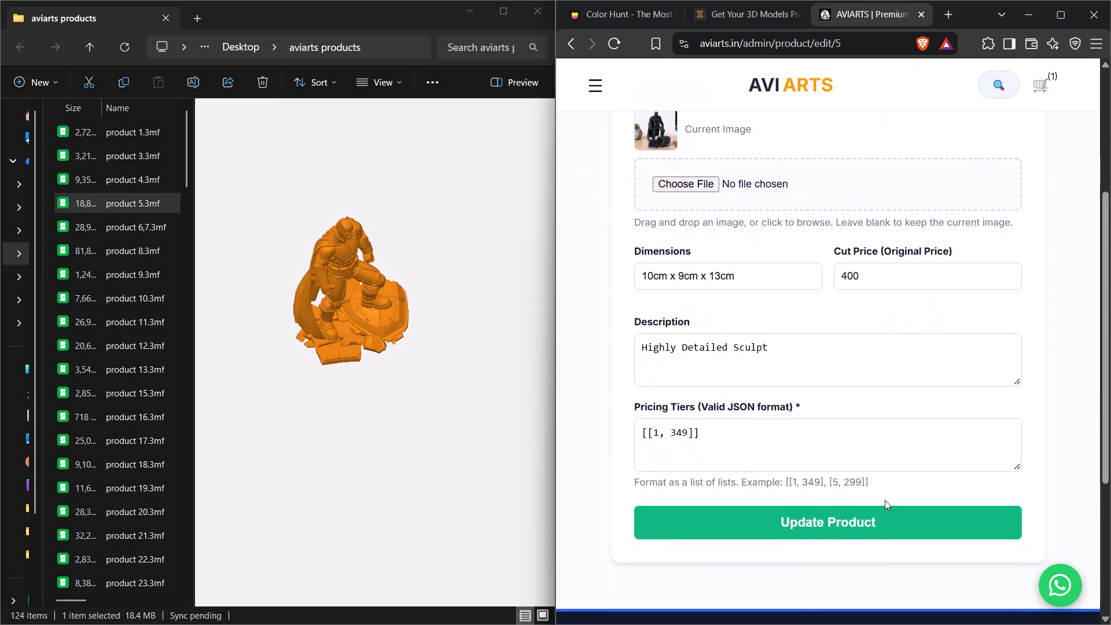
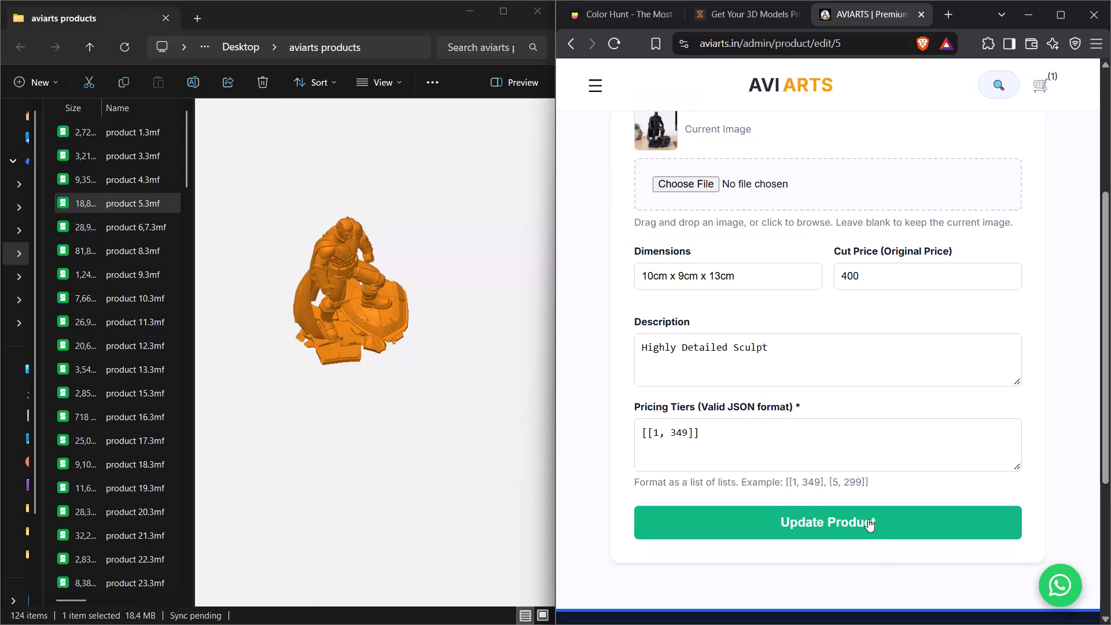
# Save The Dark Knight's product update.
pyautogui.click(868, 519)
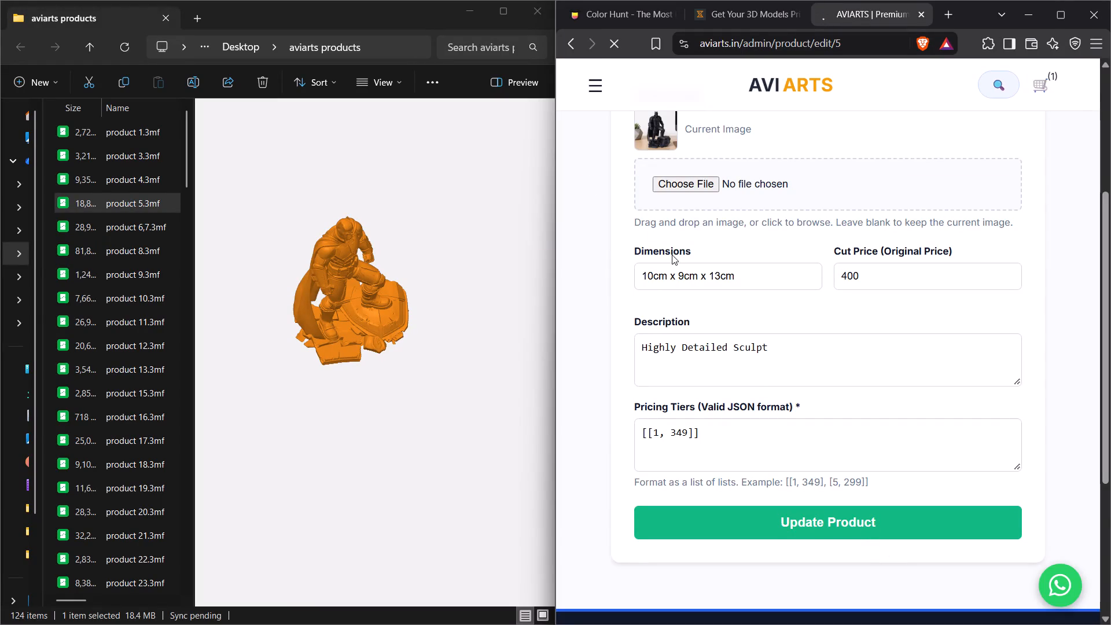
# Open the Articulated Crystal Flexi-Dragon listing for editing and set its cut price (original price) to 299.
pyautogui.scroll(-1, 700, 509)
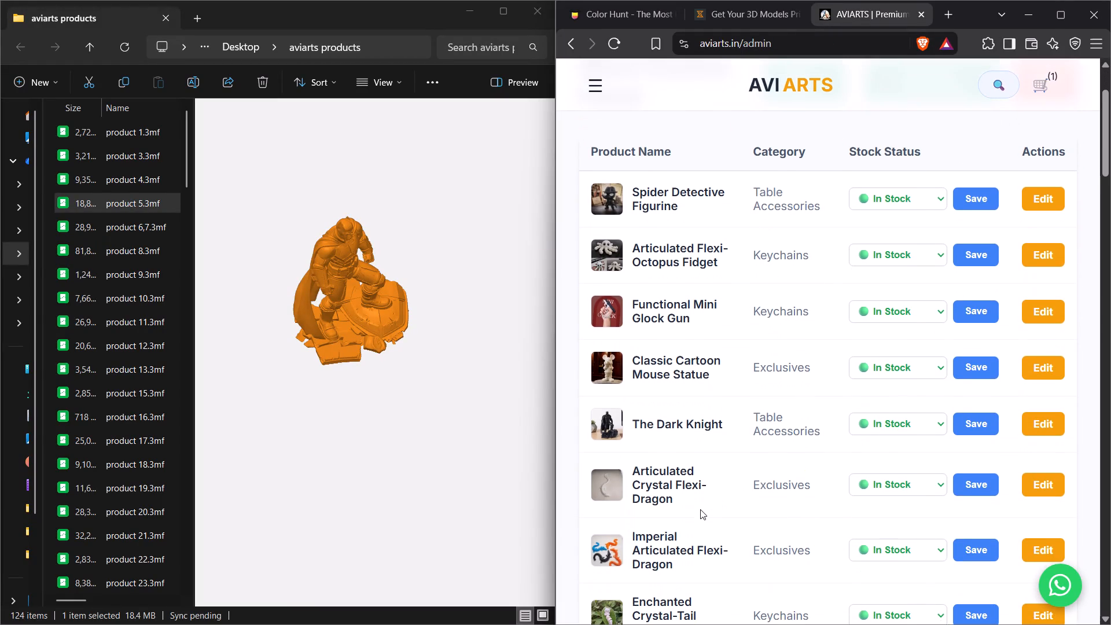
pyautogui.scroll(-1, 700, 509)
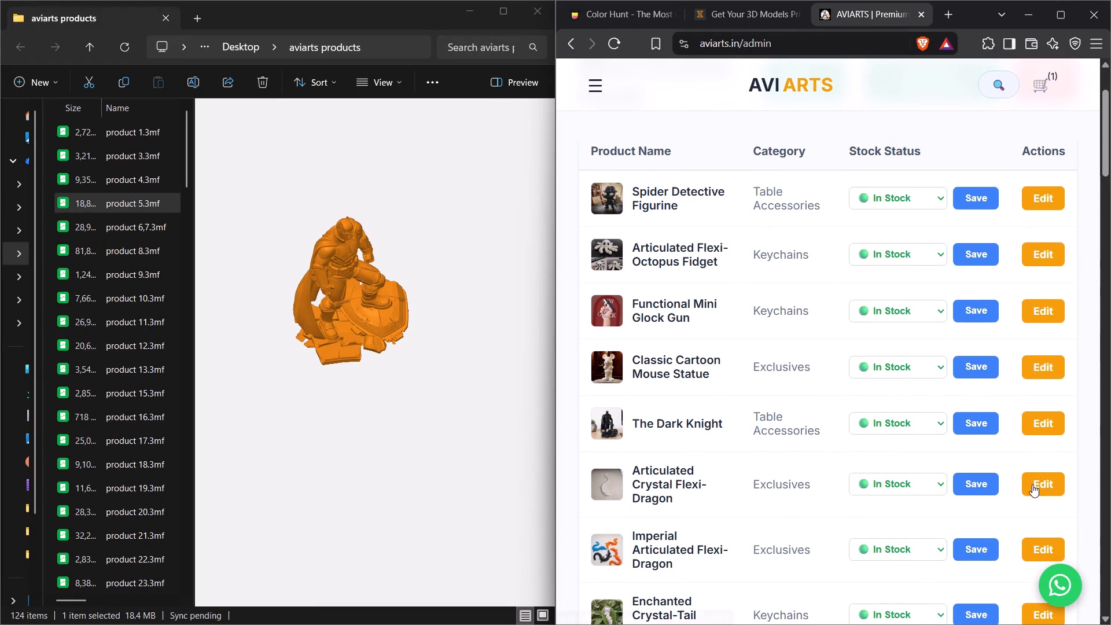
pyautogui.click(1032, 484)
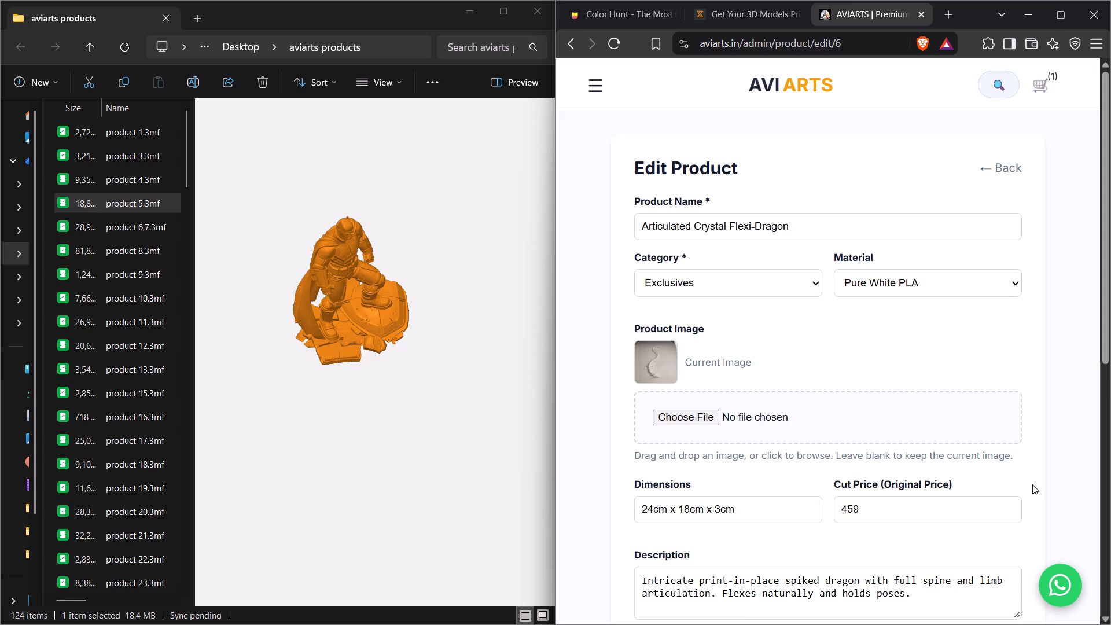
pyautogui.click(962, 527)
pyautogui.click(950, 519)
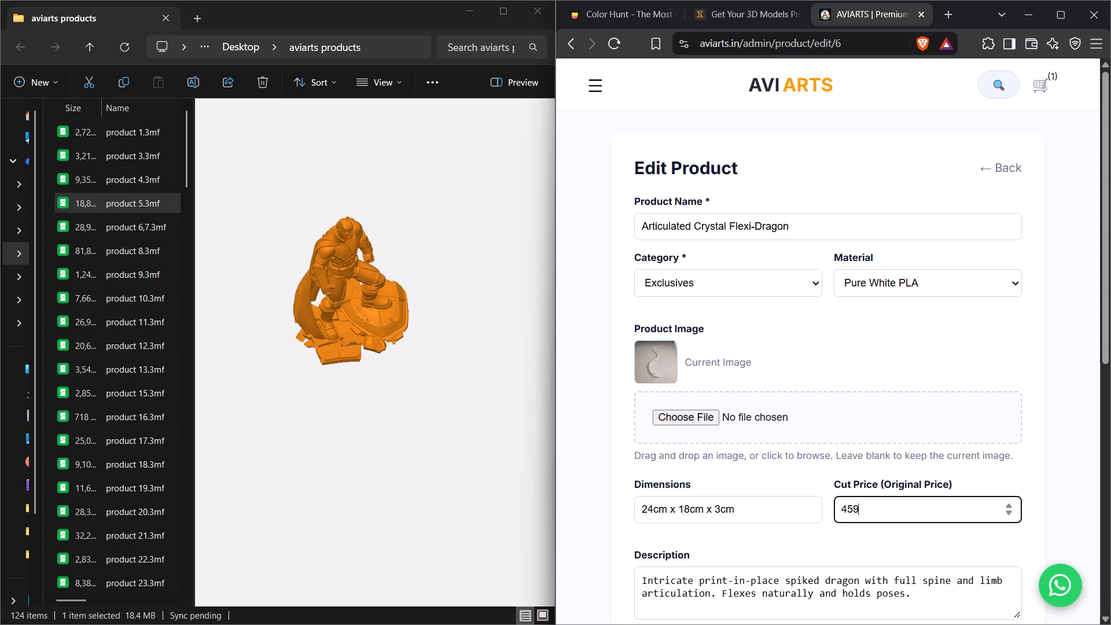
pyautogui.press('Down')
pyautogui.press('Down')
pyautogui.press('Down')
pyautogui.press('Down')
pyautogui.press('Down')
pyautogui.press('Down')
pyautogui.press('Down')
pyautogui.press('Down')
pyautogui.press('Down')
pyautogui.press('Down')
pyautogui.press('Down')
pyautogui.press('Down')
pyautogui.press('Down')
pyautogui.press('Down')
pyautogui.press('Down')
pyautogui.press('Down')
pyautogui.press('Down')
pyautogui.press('Down')
pyautogui.press('Down')
pyautogui.press('Down')
pyautogui.scroll(-2, 950, 519)
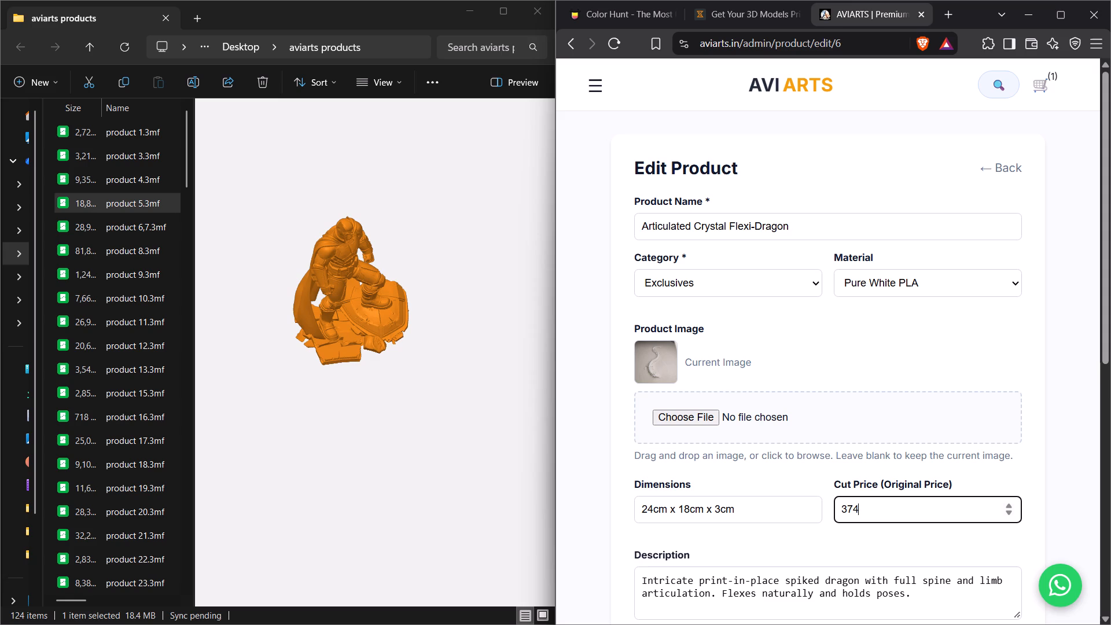
pyautogui.scroll(2, 950, 519)
pyautogui.click(928, 450)
pyautogui.scroll(-1, 928, 450)
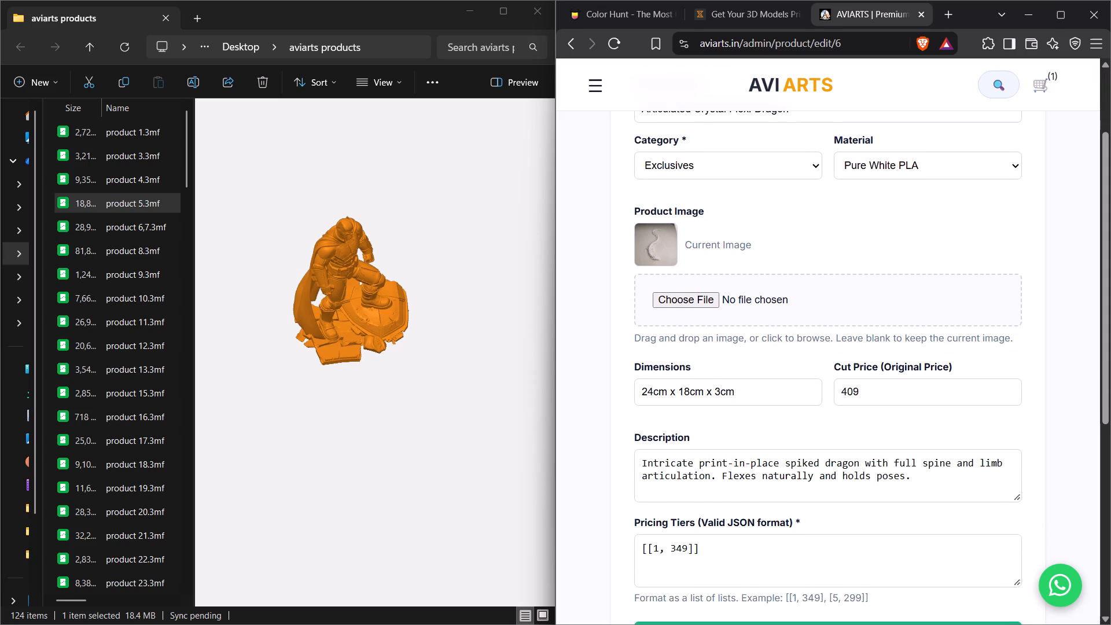
pyautogui.scroll(-1, 928, 450)
pyautogui.click(907, 369)
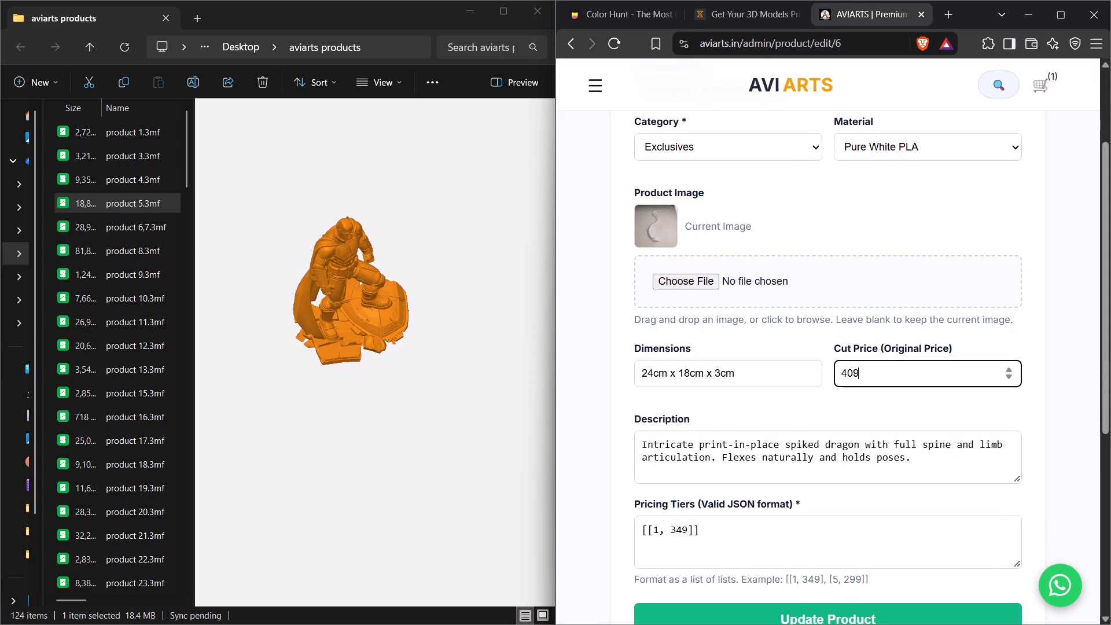
pyautogui.press('Down')
pyautogui.press('Down')
pyautogui.press('Down')
pyautogui.press('Down')
pyautogui.press('Down')
pyautogui.press('Down')
pyautogui.press('Down')
pyautogui.press('Down')
pyautogui.press('Down')
pyautogui.press('Down')
pyautogui.press('Down')
pyautogui.press('Down')
pyautogui.press('Down')
pyautogui.press('Down')
pyautogui.press('Down')
pyautogui.press('Down')
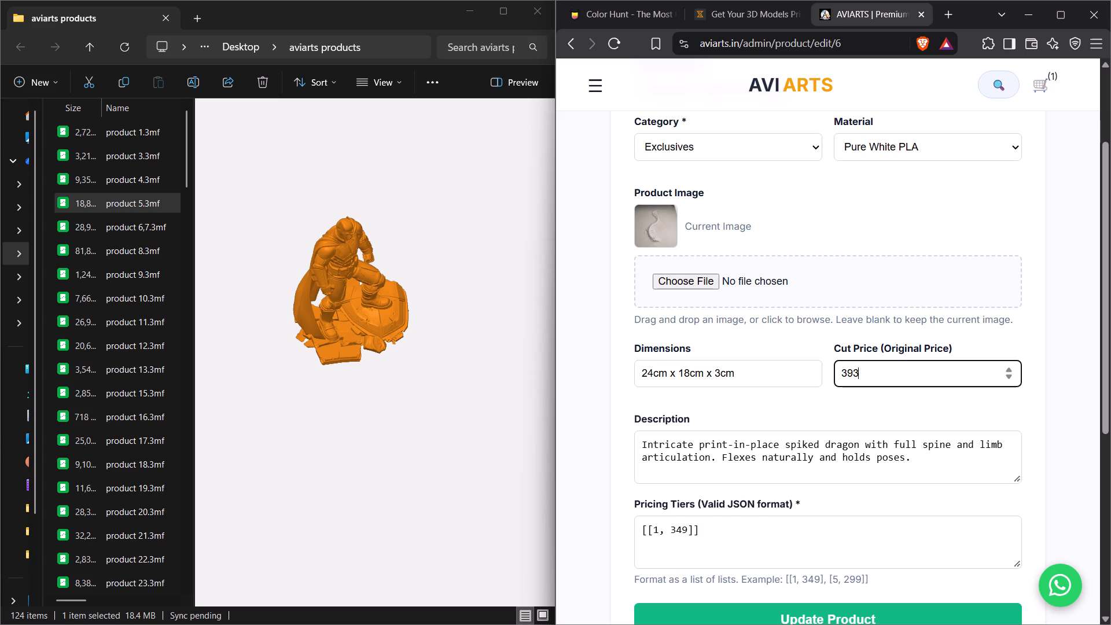
pyautogui.press('Down')
pyautogui.press('Down')
pyautogui.press('Down')
pyautogui.press('Down')
pyautogui.press('Down')
pyautogui.press('Down')
pyautogui.press('Down')
pyautogui.press('Down')
pyautogui.press('Down')
pyautogui.press('Down')
pyautogui.press('Down')
pyautogui.press('Down')
pyautogui.press('Down')
pyautogui.press('Down')
pyautogui.press('Down')
pyautogui.press('Down')
pyautogui.press('Down')
pyautogui.press('Down')
pyautogui.press('Down')
pyautogui.press('Down')
pyautogui.press('Down')
pyautogui.press('Down')
pyautogui.press('Down')
pyautogui.press('Down')
pyautogui.press('Down')
pyautogui.press('Down')
pyautogui.press('Down')
pyautogui.press('Down')
pyautogui.press('Down')
pyautogui.press('Down')
pyautogui.press('Down')
pyautogui.press('Down')
pyautogui.press('Down')
pyautogui.press('Down')
pyautogui.press('Down')
pyautogui.press('Down')
pyautogui.press('Down')
pyautogui.press('Down')
pyautogui.press('Down')
pyautogui.press('Down')
pyautogui.press('Down')
pyautogui.press('Down')
pyautogui.press('Down')
pyautogui.press('Down')
pyautogui.press('Down')
pyautogui.press('Down')
pyautogui.press('Down')
pyautogui.press('Down')
pyautogui.press('Down')
pyautogui.press('Down')
pyautogui.press('Down')
pyautogui.press('Down')
pyautogui.press('Down')
pyautogui.press('Down')
pyautogui.press('Down')
pyautogui.press('Down')
pyautogui.press('Down')
pyautogui.press('Down')
pyautogui.press('Down')
pyautogui.press('Down')
pyautogui.press('Down')
pyautogui.press('Down')
pyautogui.press('Down')
pyautogui.press('Down')
pyautogui.press('Down')
pyautogui.press('Down')
pyautogui.press('Down')
pyautogui.press('Down')
pyautogui.press('Down')
pyautogui.press('Down')
pyautogui.press('Down')
pyautogui.press('Down')
pyautogui.press('Down')
pyautogui.press('Down')
pyautogui.press('Down')
pyautogui.press('Up')
pyautogui.press('Up')
pyautogui.press('Up')
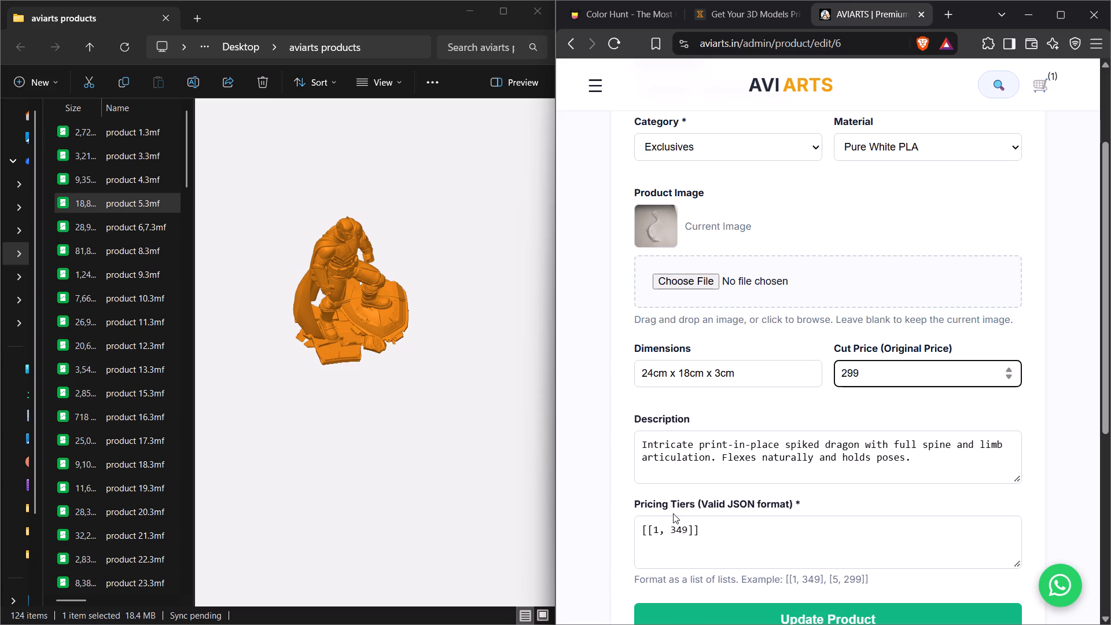
# Change the Articulated Crystal Flexi-Dragon's pricing tiers to [[1, 249]] and save the product update.
pyautogui.click(676, 525)
pyautogui.press('BackSpace')
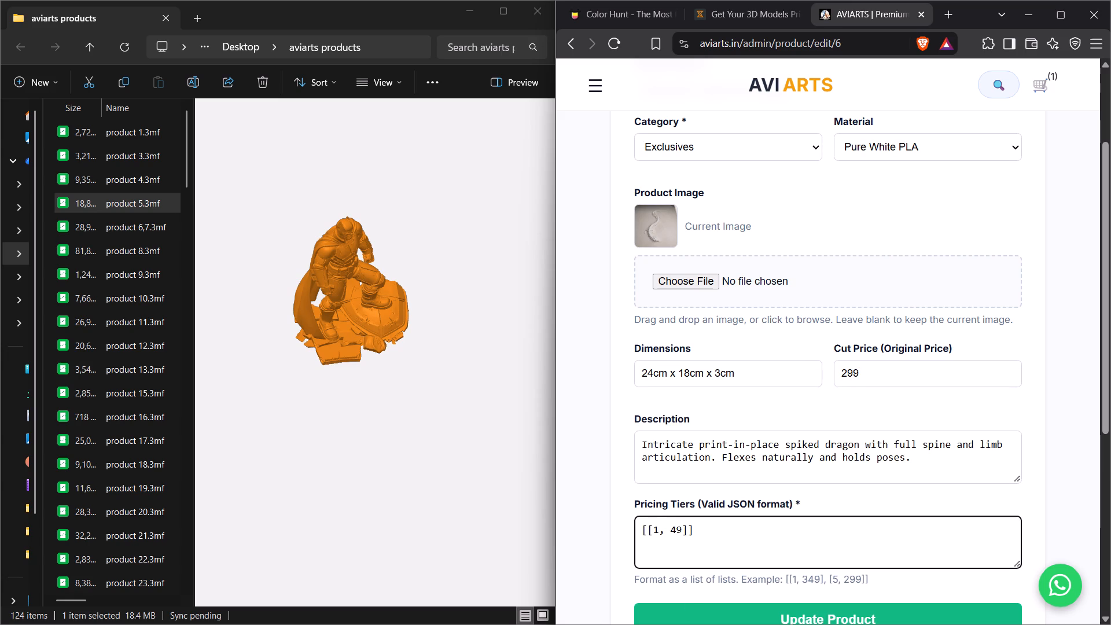
pyautogui.press('2')
pyautogui.click(667, 617)
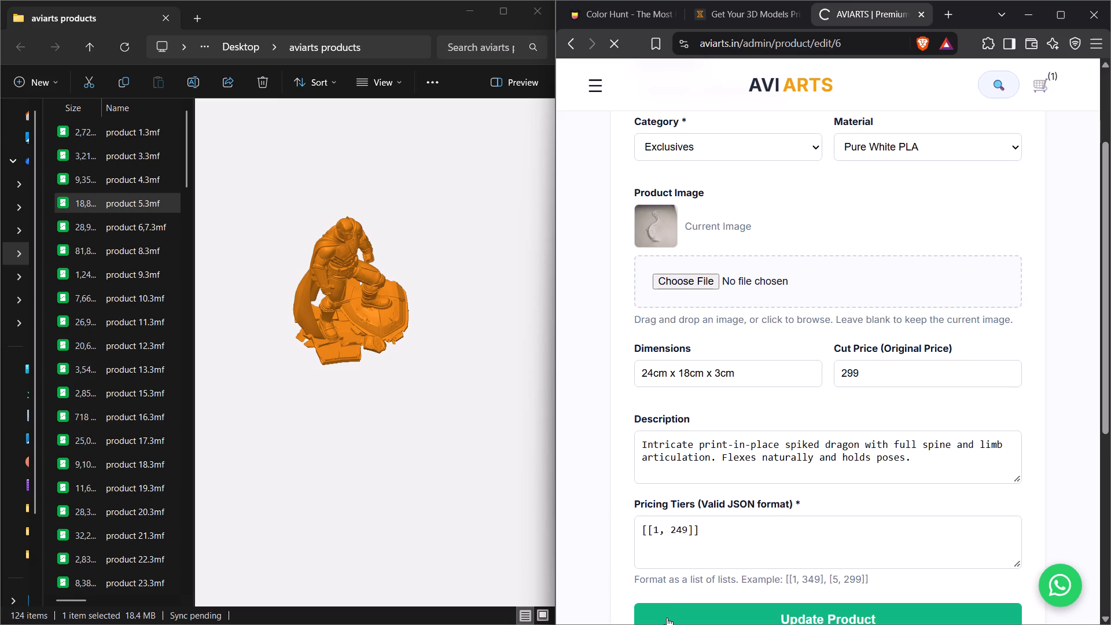
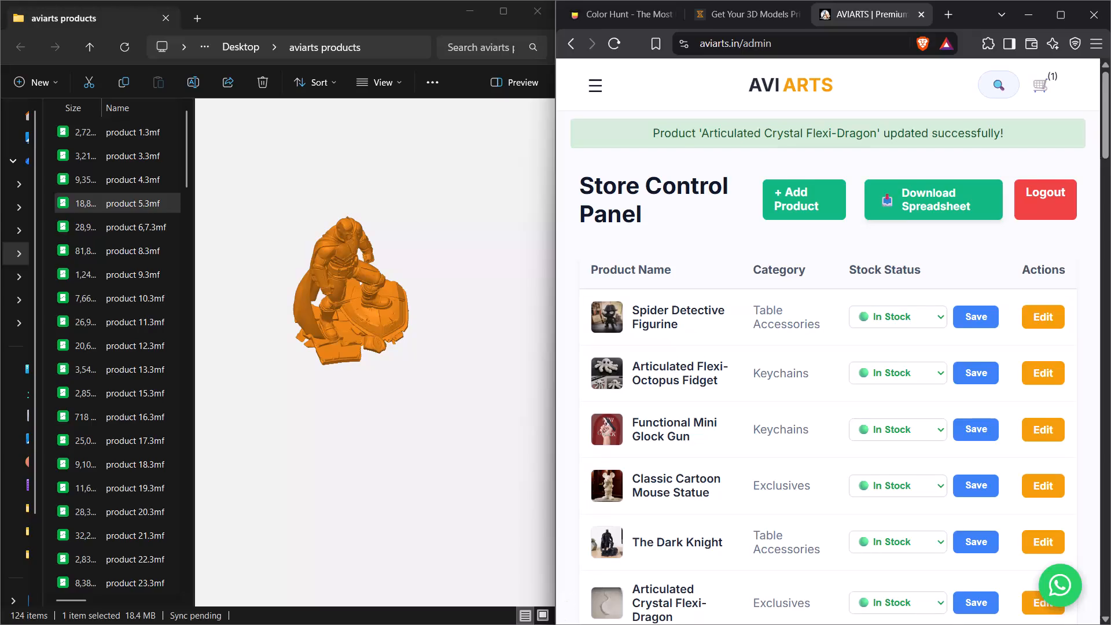
# Open the Imperial Articulated Flexi-Dragon listing to review its details and prices, return without changes, and look through the product list.
pyautogui.scroll(-4, 692, 598)
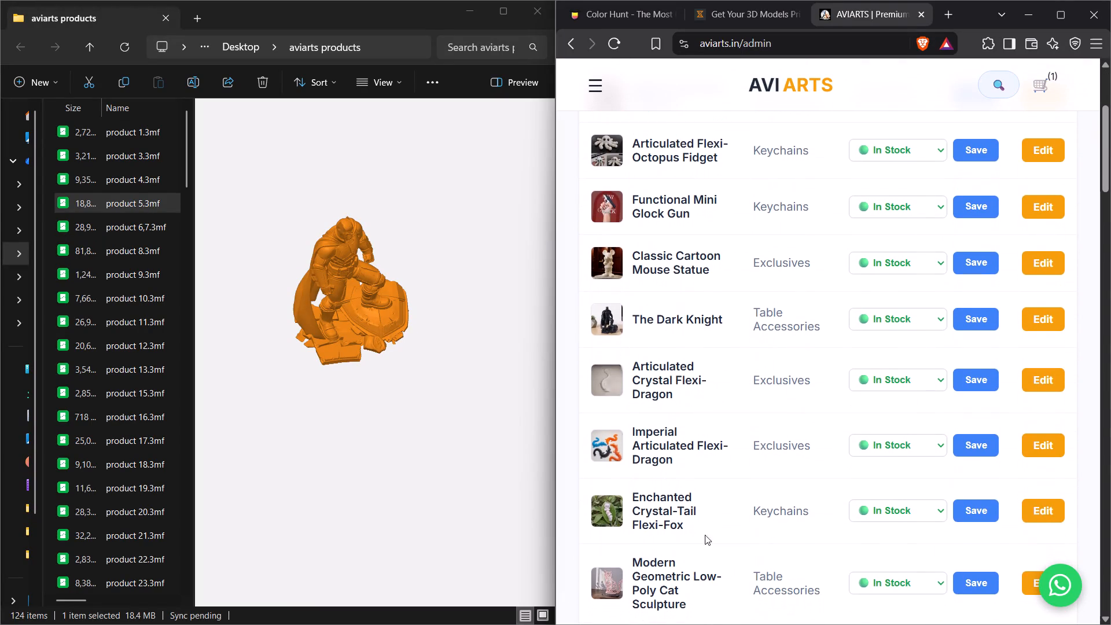
pyautogui.click(1038, 448)
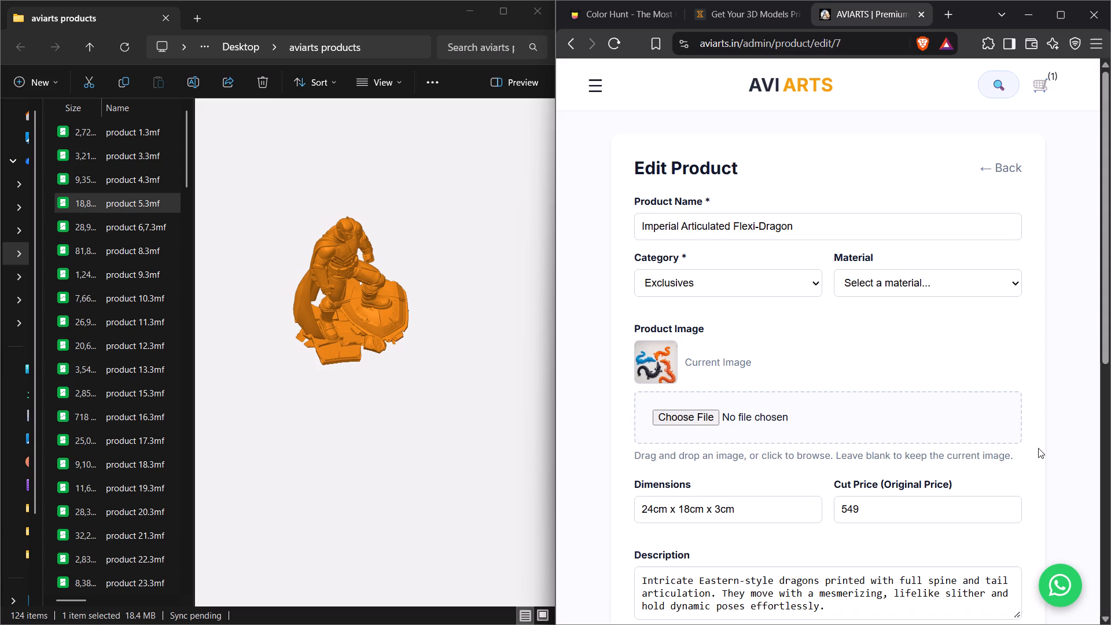
pyautogui.scroll(-3, 1038, 448)
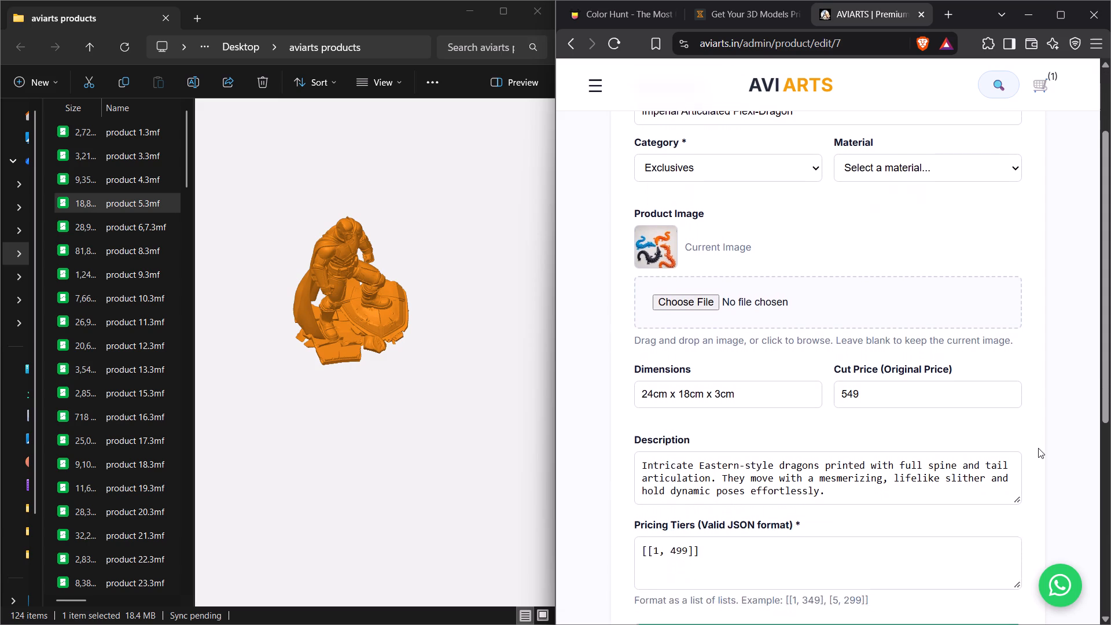
pyautogui.scroll(-1, 1038, 448)
pyautogui.scroll(2, 1038, 448)
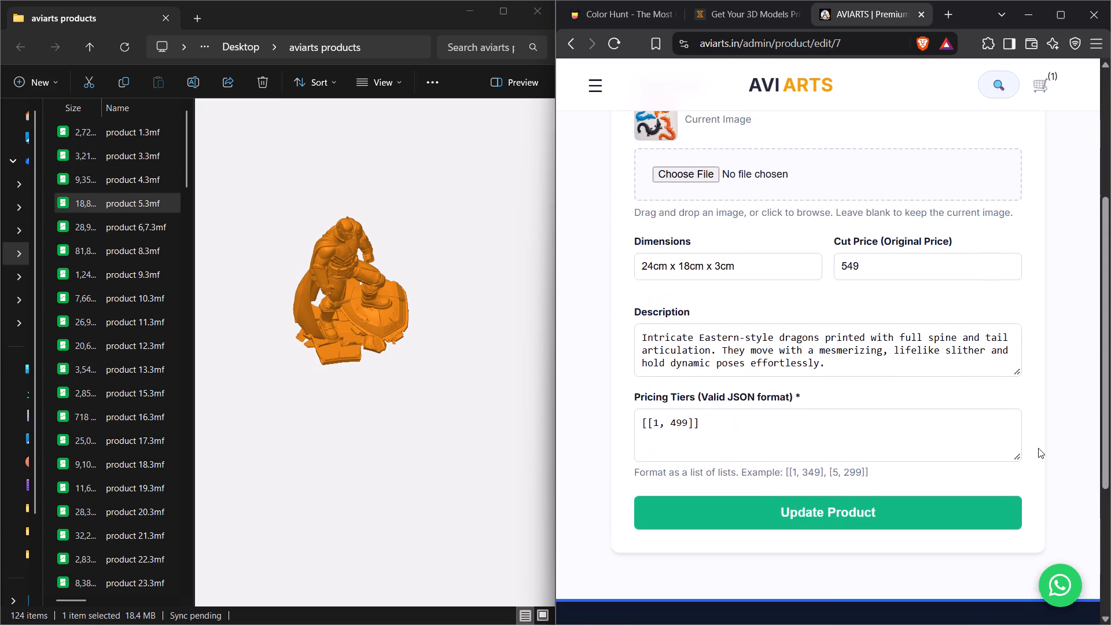
pyautogui.scroll(1, 1038, 448)
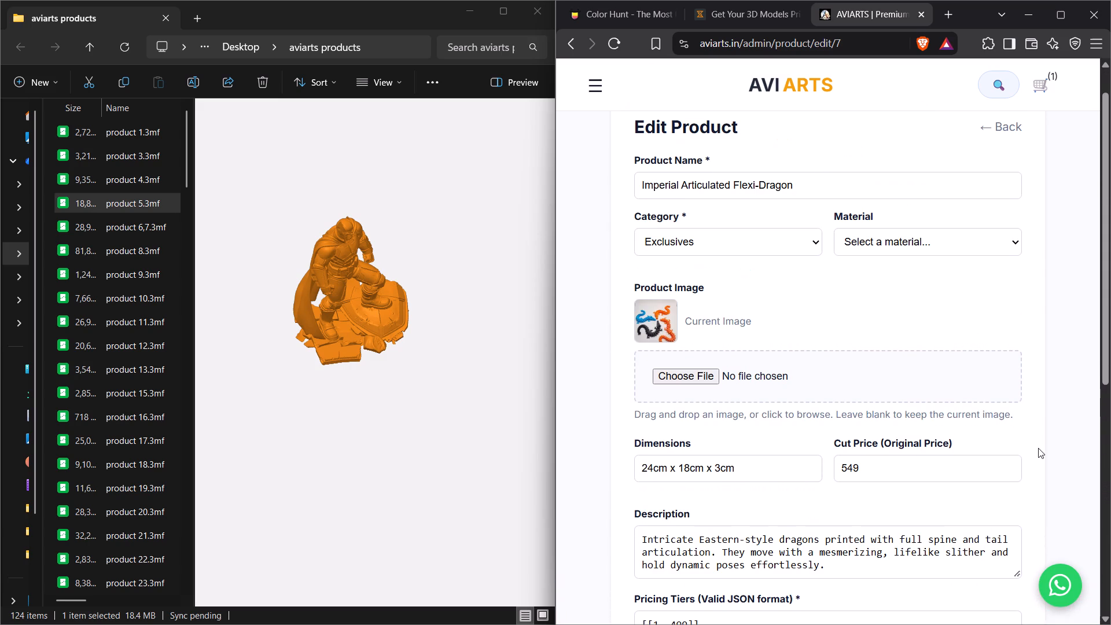
pyautogui.scroll(1, 1038, 448)
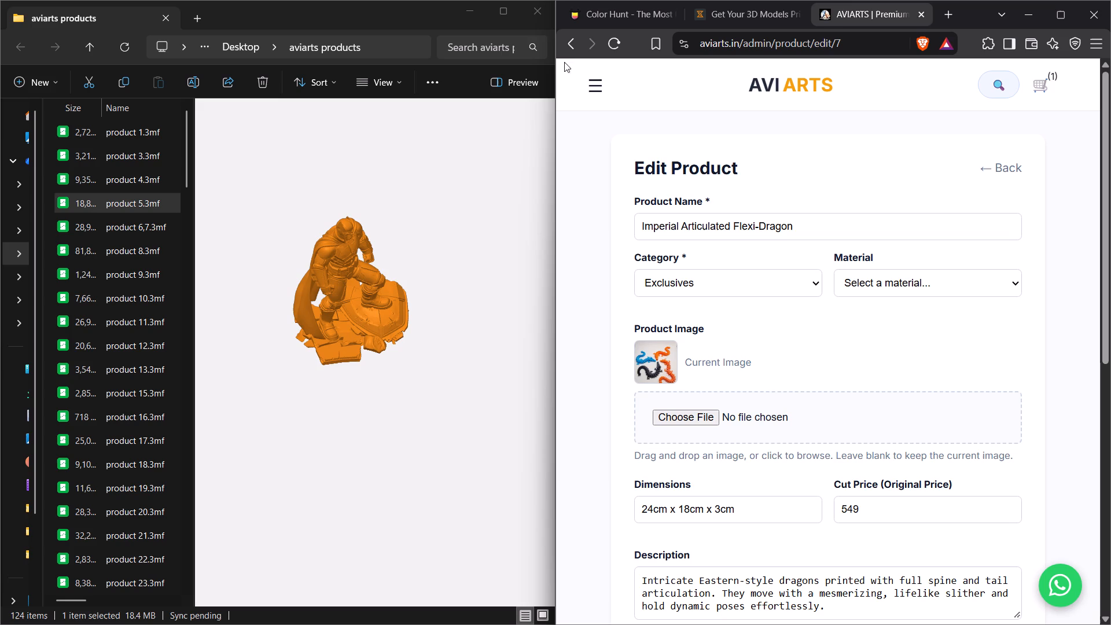
pyautogui.click(570, 52)
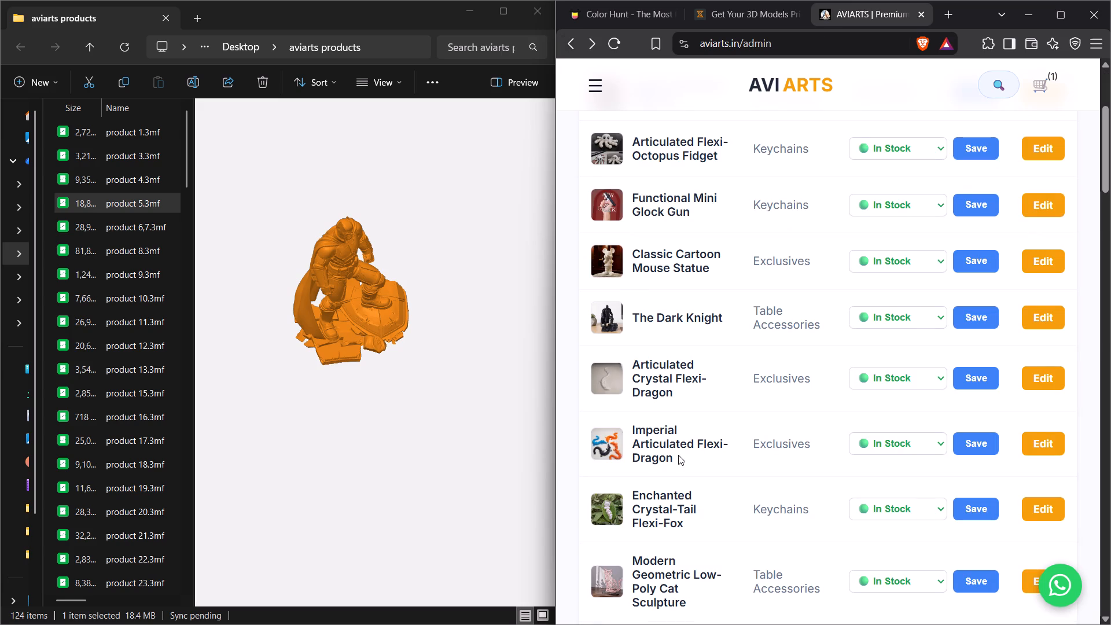
pyautogui.scroll(-10, 678, 455)
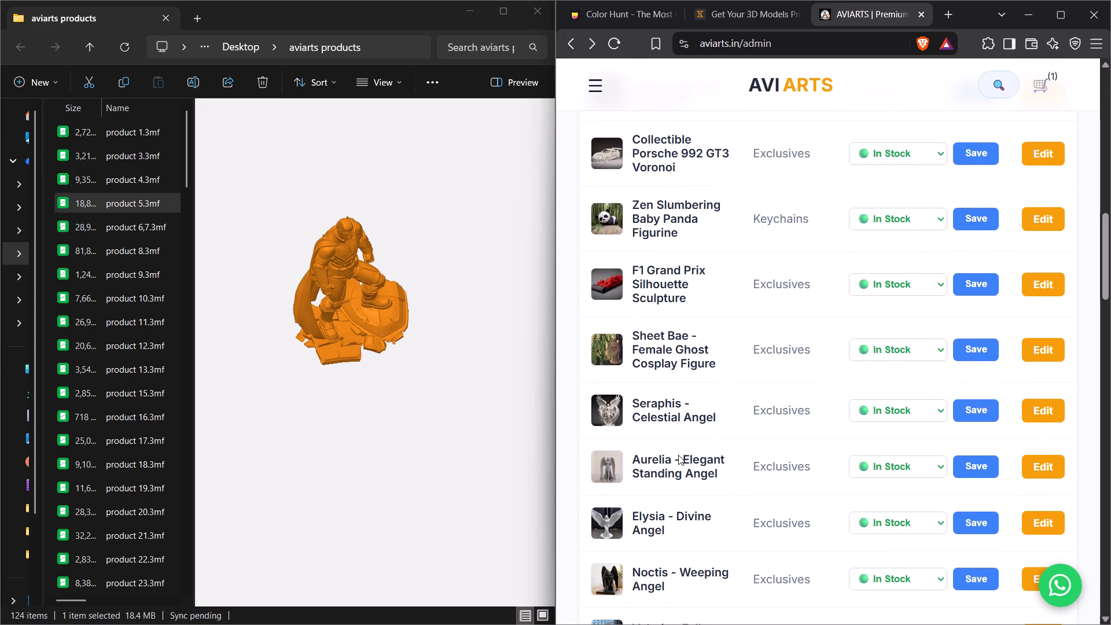
pyautogui.scroll(2, 678, 455)
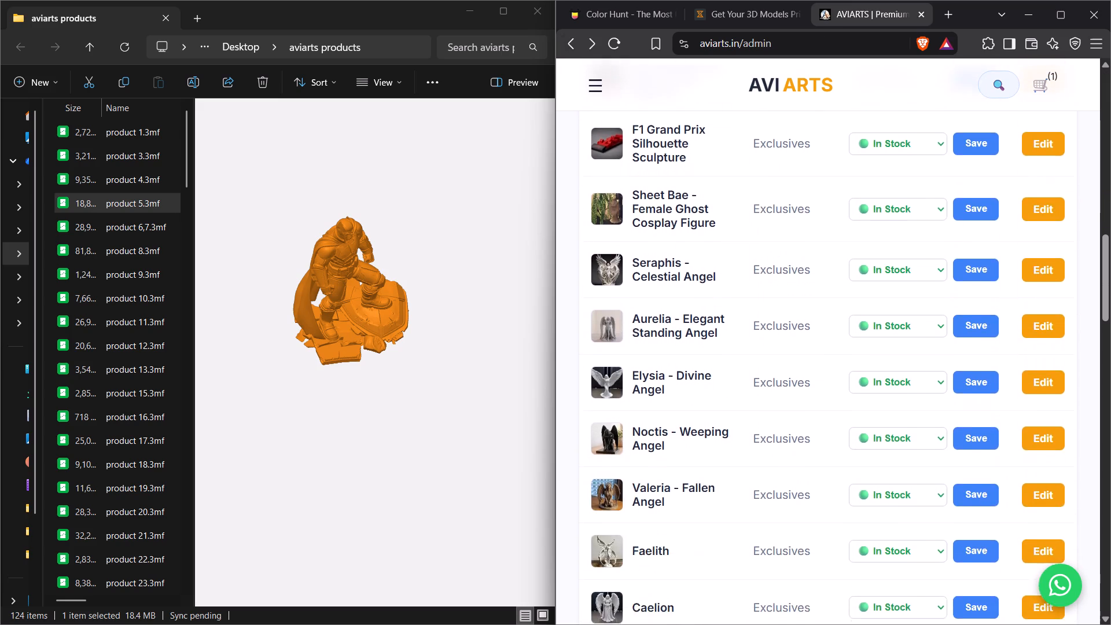
pyautogui.scroll(12, 678, 455)
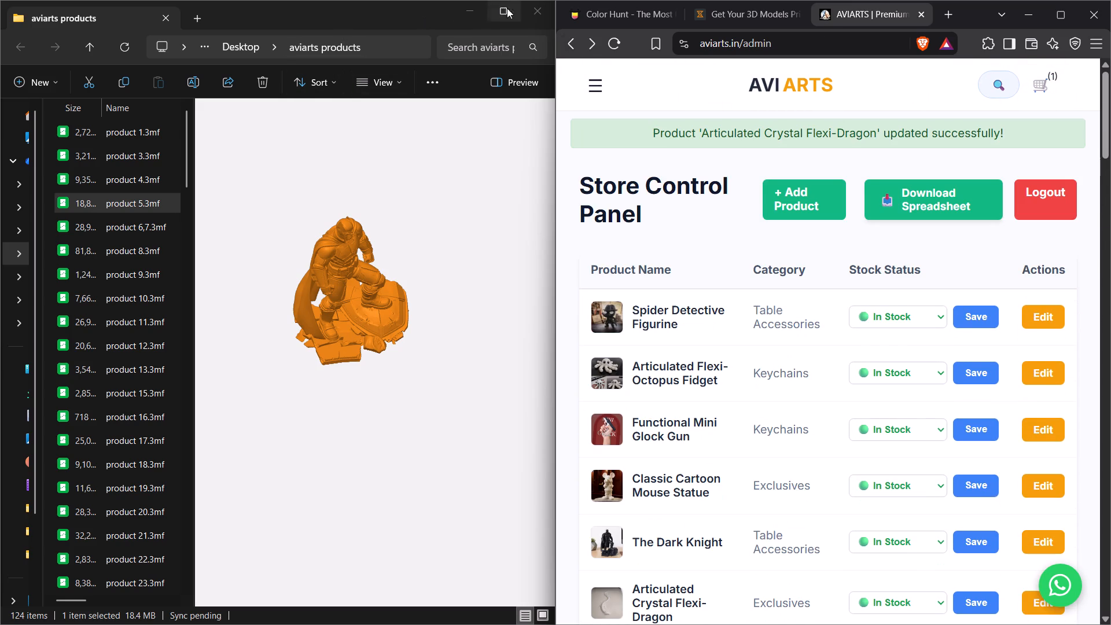
# Close the aviarts products folder and Bambu Studio windows, and maximize the browser window.
pyautogui.click(534, 12)
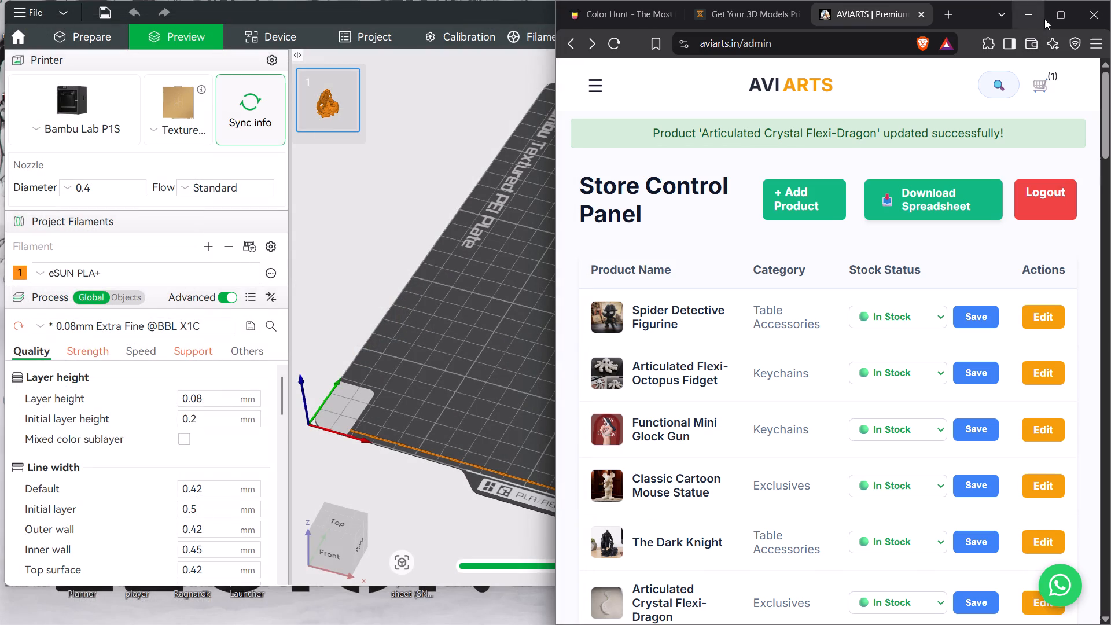
pyautogui.click(560, 198)
pyautogui.click(501, 213)
pyautogui.click(1083, 19)
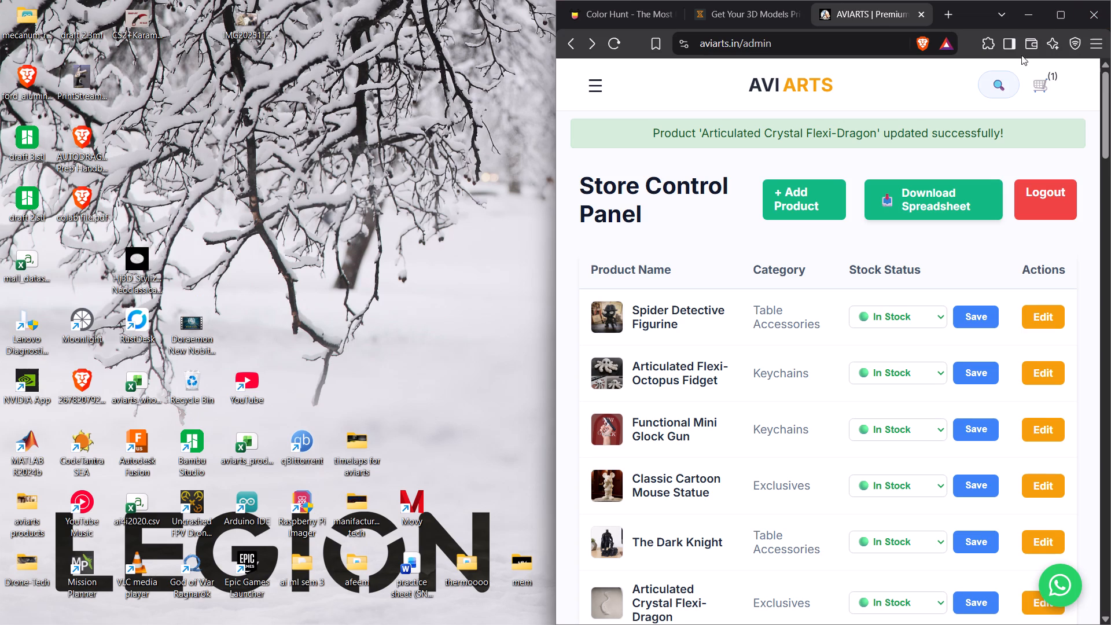
pyautogui.click(1062, 14)
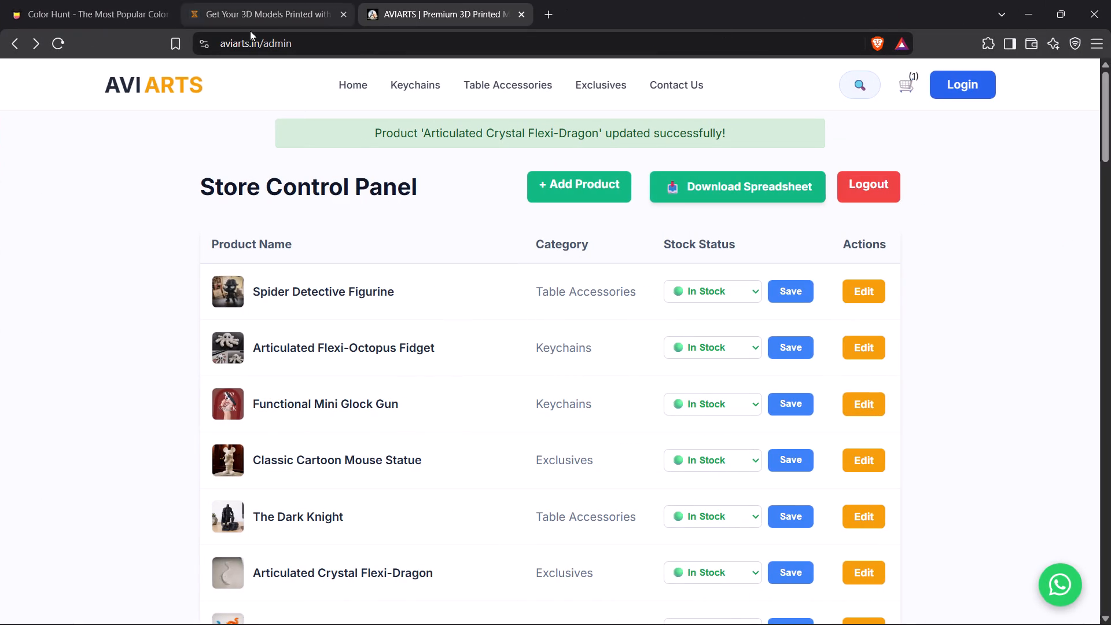
# Examine Zenon Creations' custom-order page, its product catalogue, and the Custom Name Keychain product page with its images.
pyautogui.click(244, 21)
pyautogui.scroll(4, 421, 410)
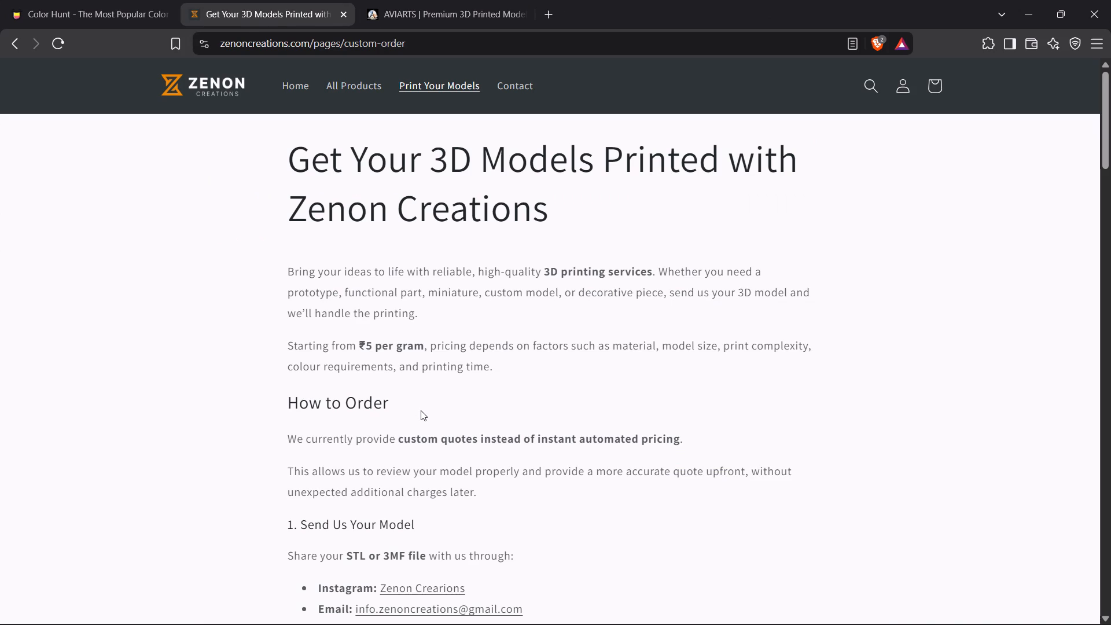
pyautogui.scroll(-1, 421, 410)
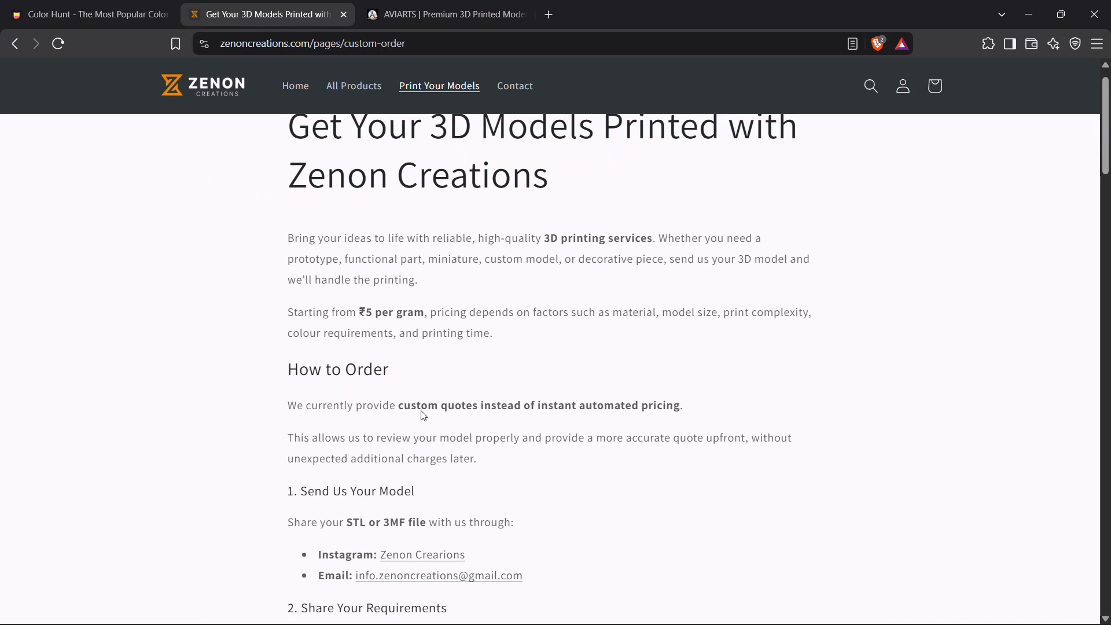
pyautogui.scroll(-2, 421, 410)
pyautogui.scroll(8, 421, 410)
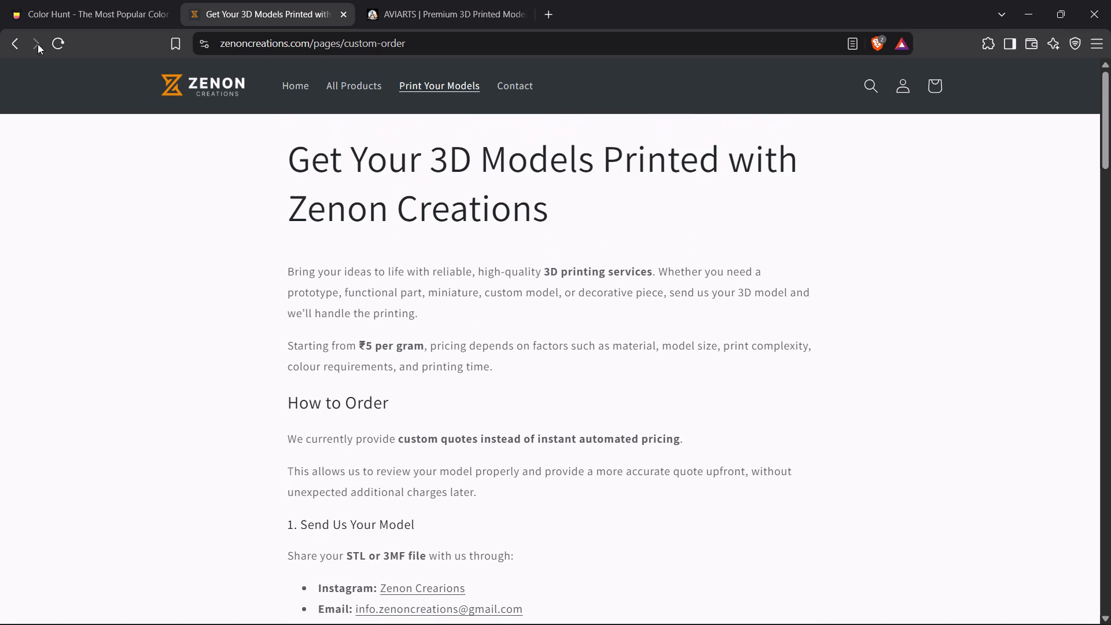
pyautogui.click(19, 44)
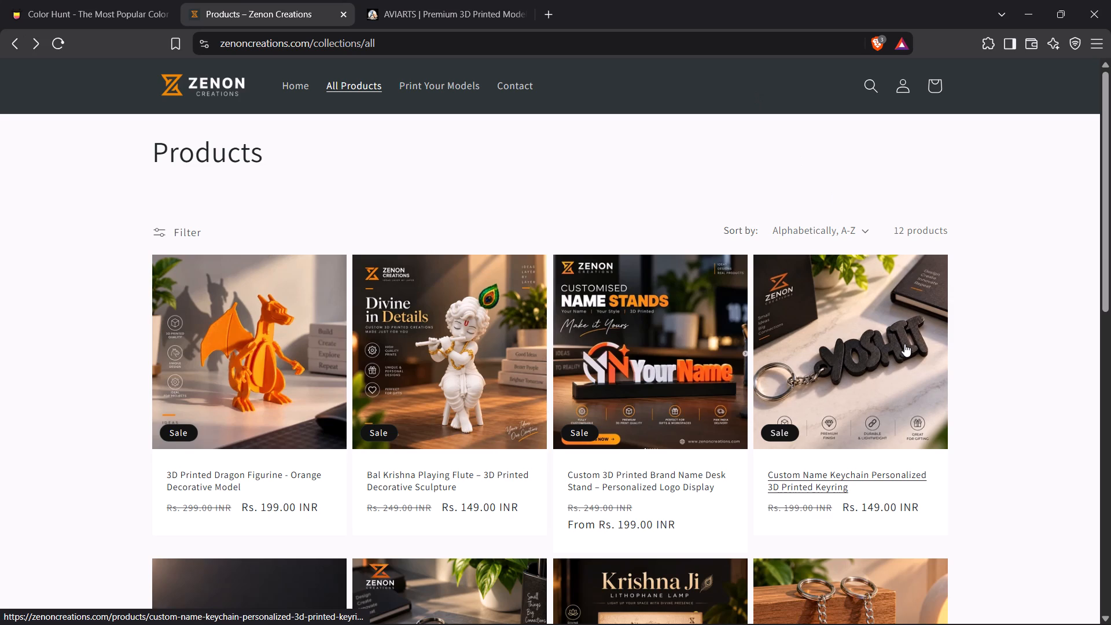
pyautogui.click(904, 344)
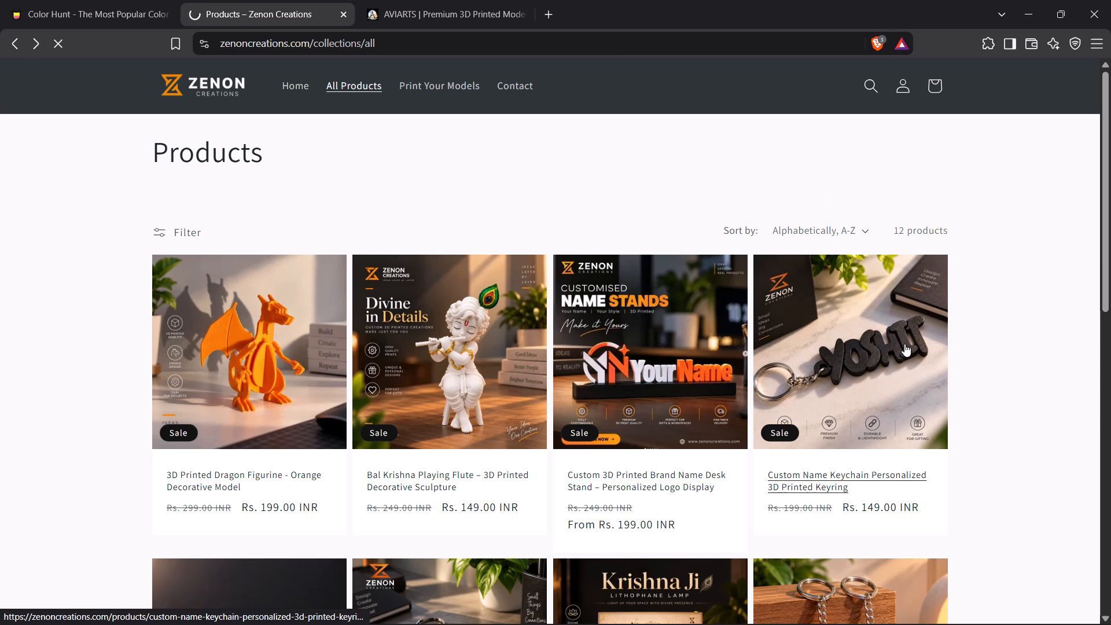
pyautogui.click(286, 468)
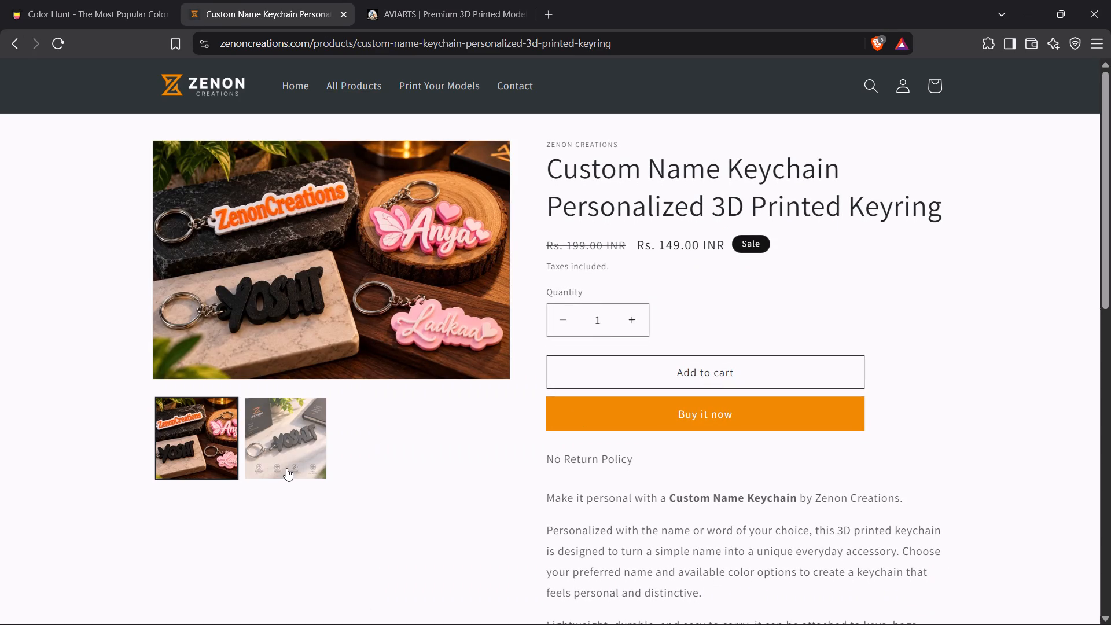
pyautogui.click(218, 565)
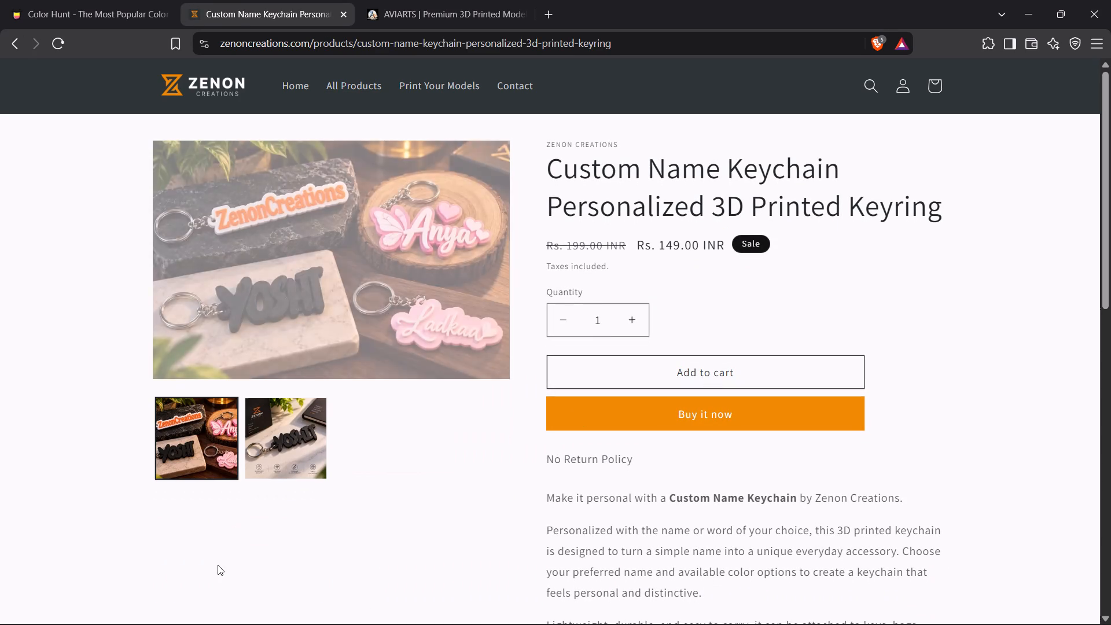
# Switch back to the AVIARTS site and review the storefront's home page, including the Shop by Category section.
pyautogui.click(420, 14)
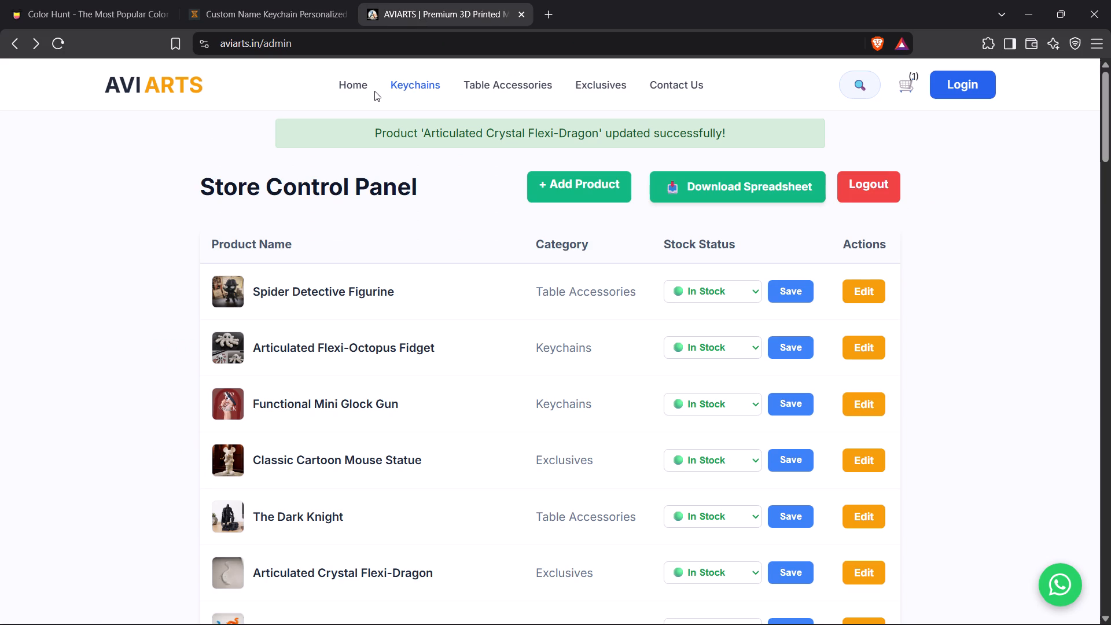
pyautogui.click(354, 86)
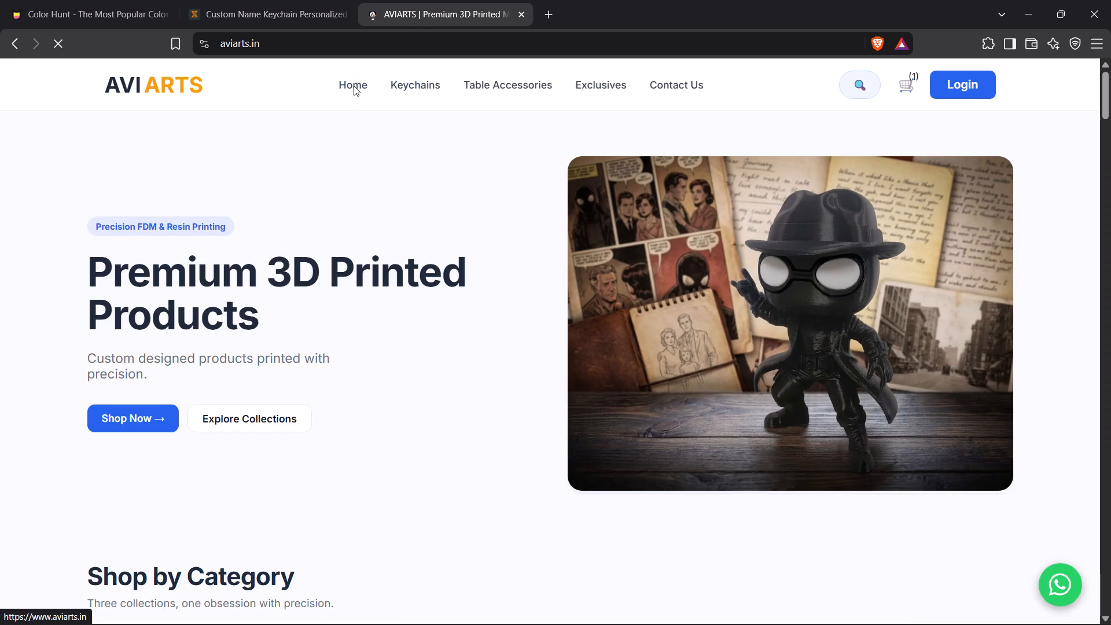
pyautogui.scroll(-8, 547, 292)
pyautogui.scroll(4, 547, 292)
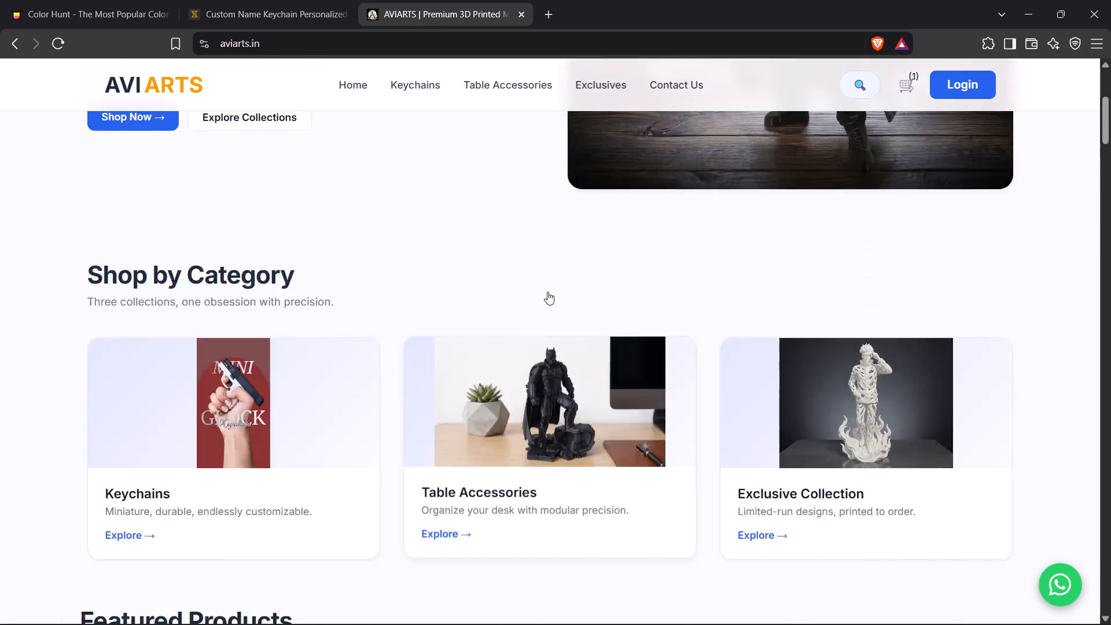
pyautogui.scroll(5, 547, 292)
pyautogui.click(169, 83)
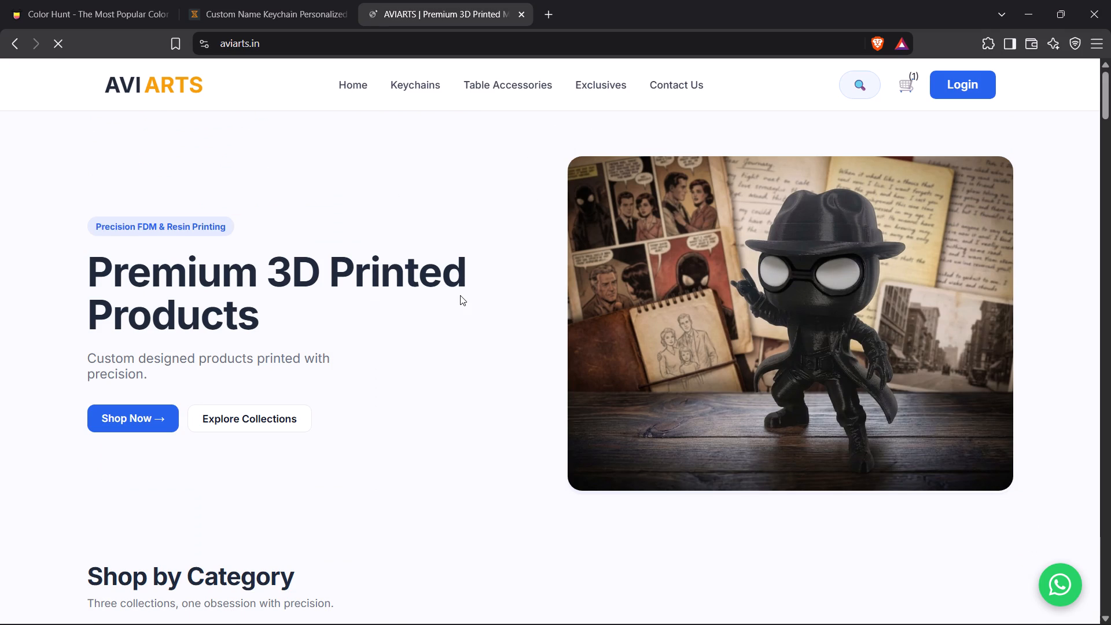
pyautogui.scroll(3, 460, 295)
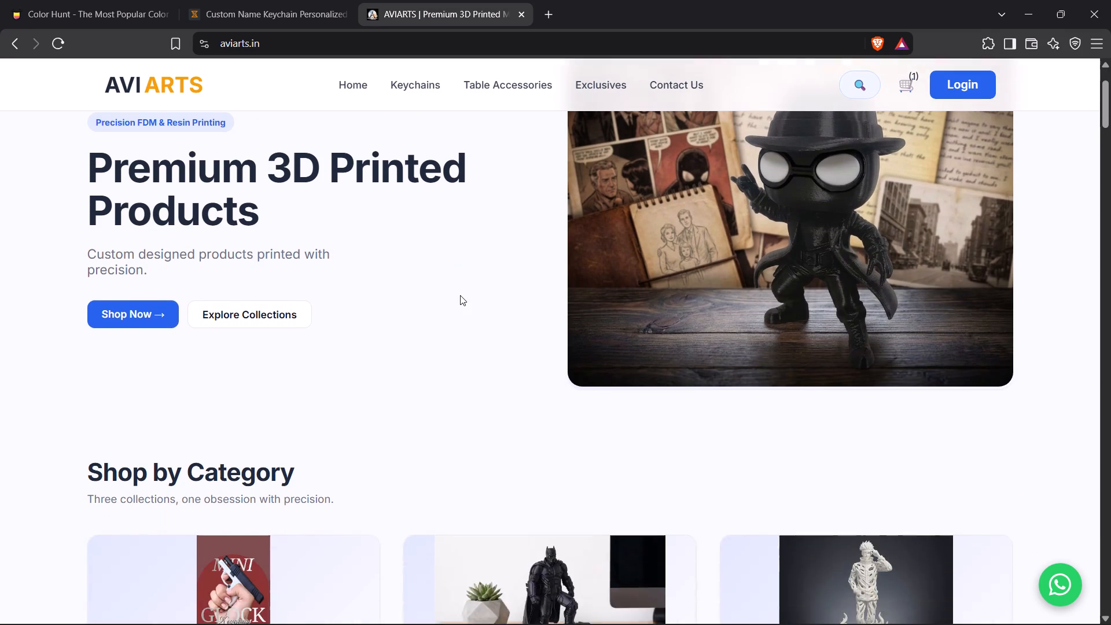
pyautogui.scroll(2, 460, 295)
# Review the AVIARTS storefront's Exclusives listings, Contact Us section and Table Accessories listings.
pyautogui.click(499, 79)
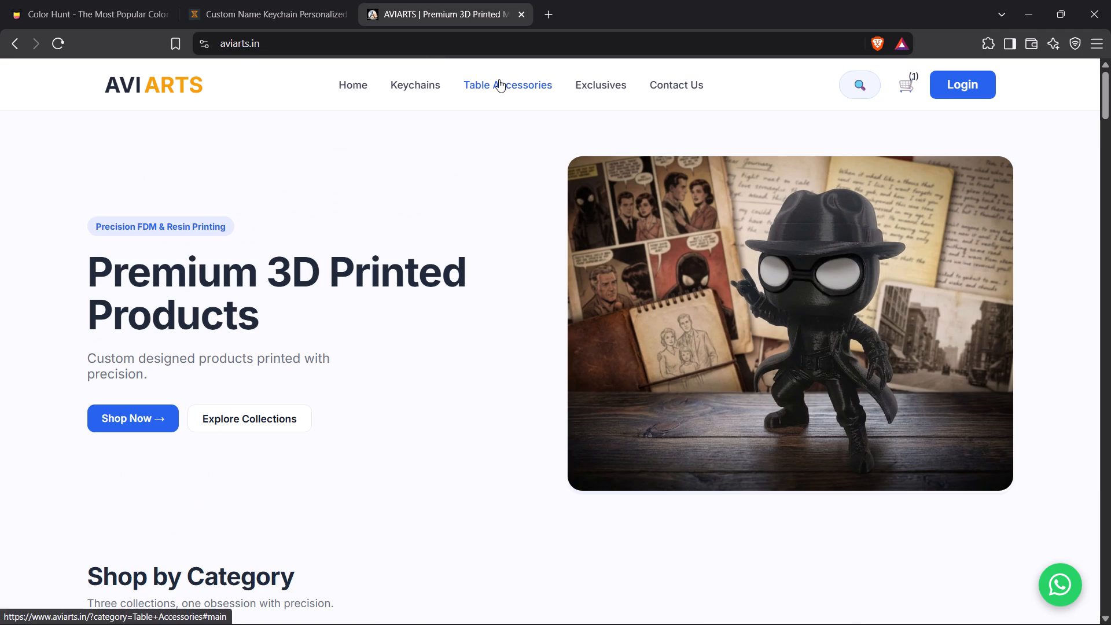
pyautogui.click(617, 86)
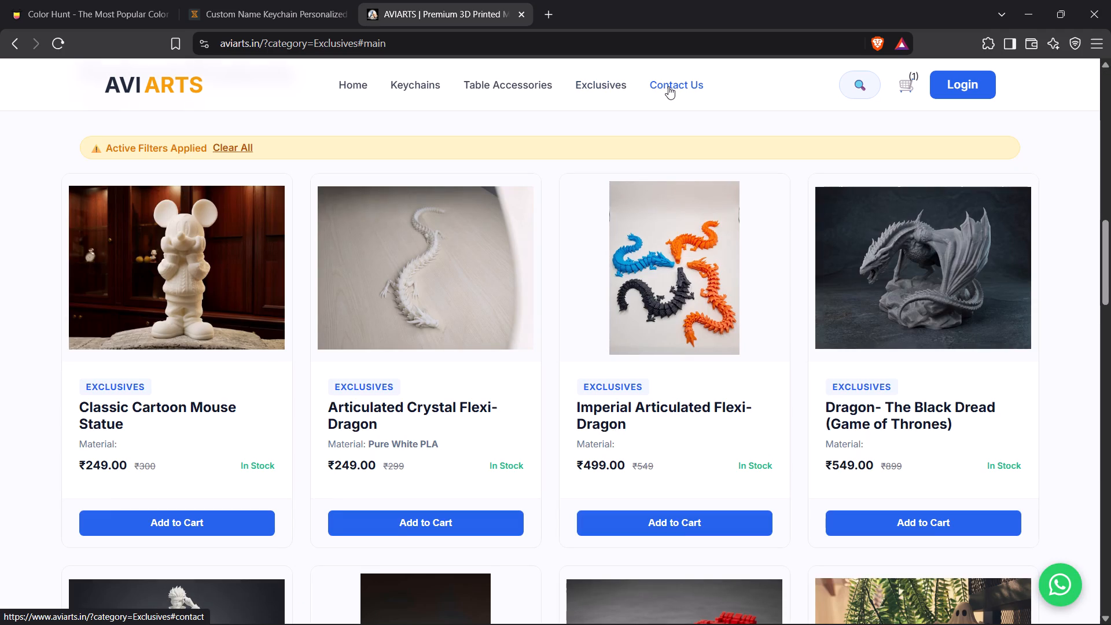
pyautogui.click(668, 86)
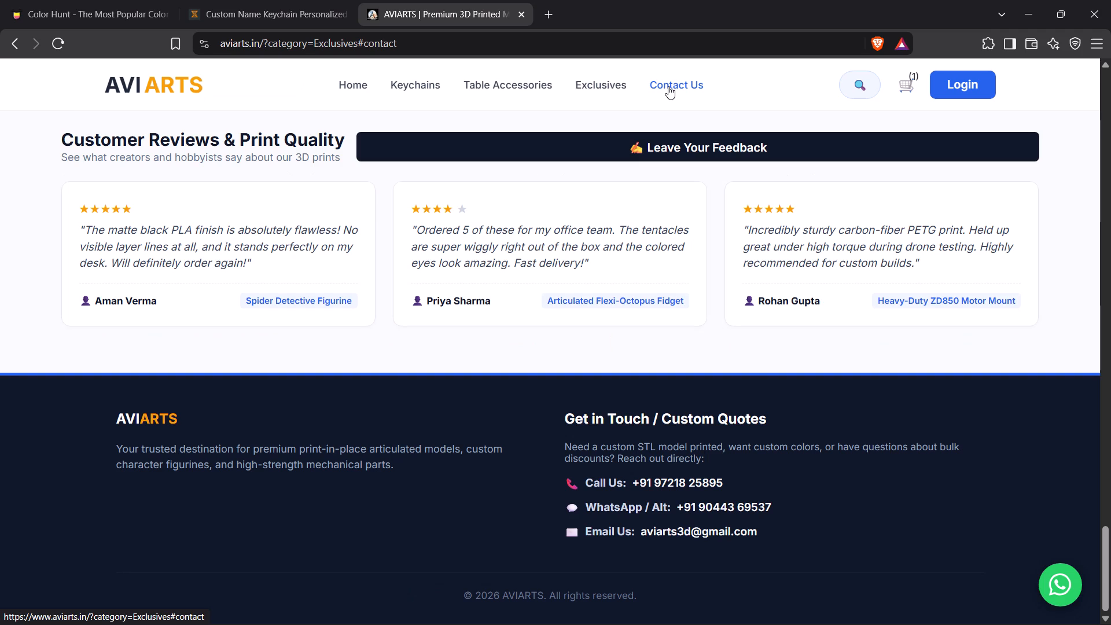
pyautogui.click(599, 84)
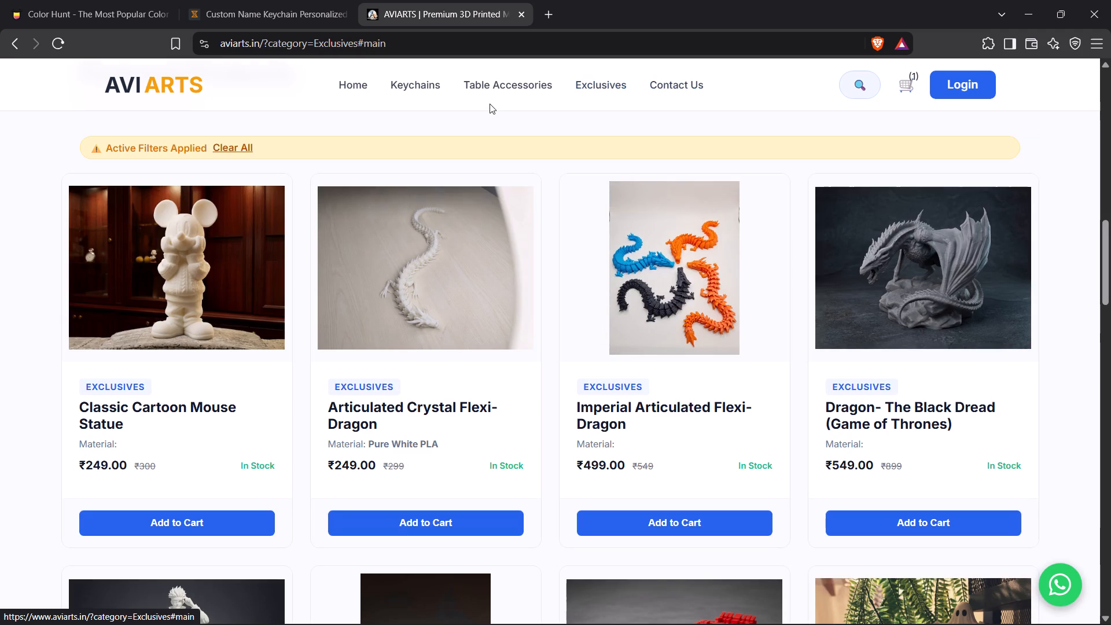
pyautogui.click(495, 94)
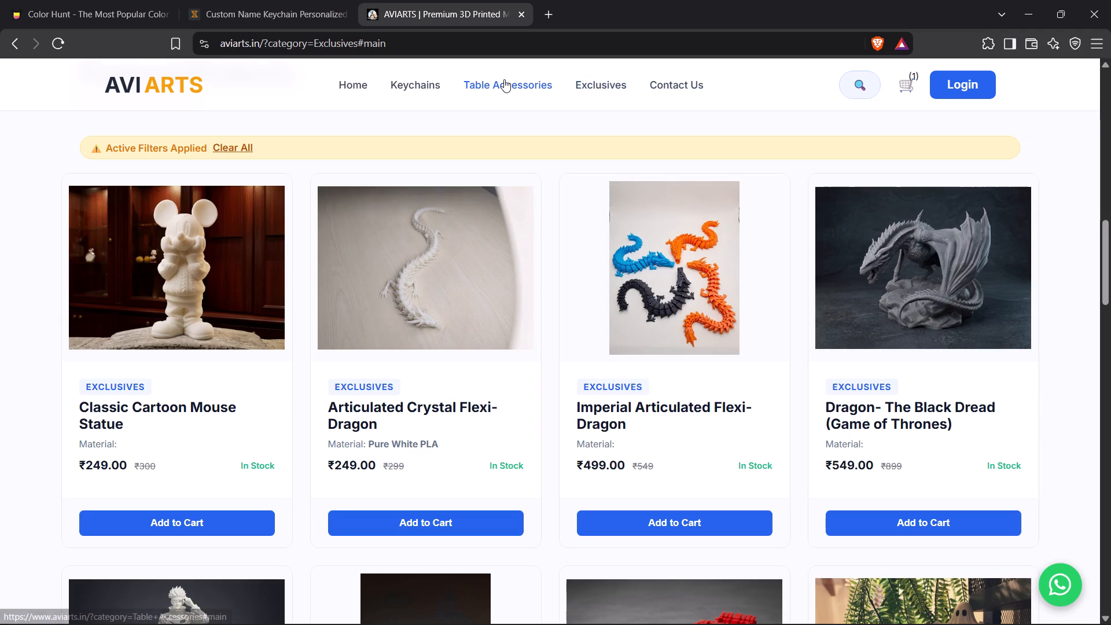
pyautogui.click(504, 79)
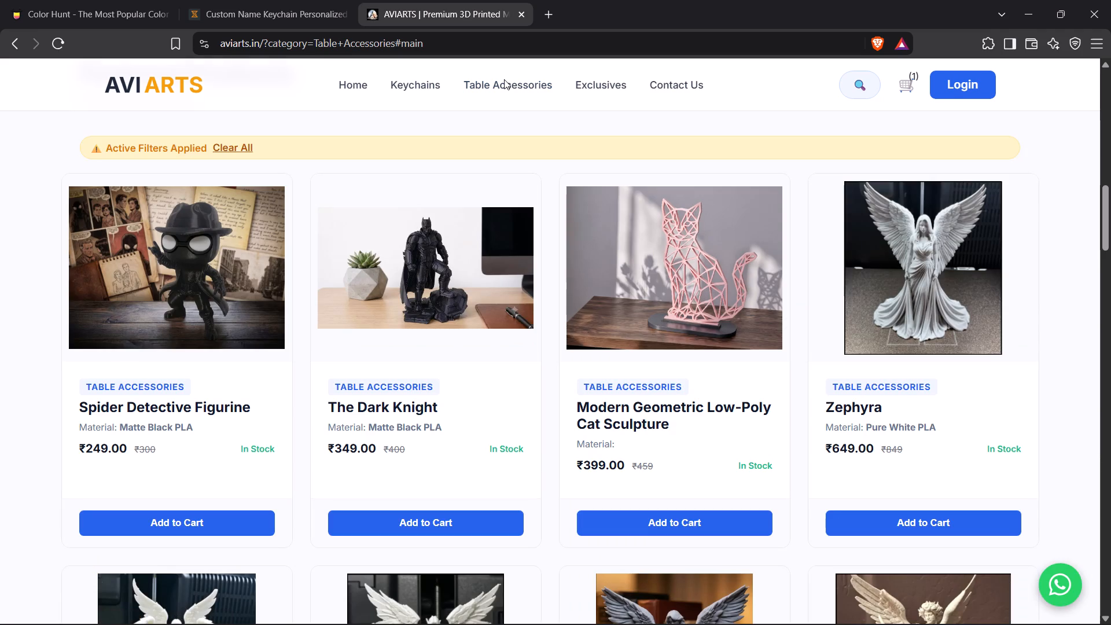
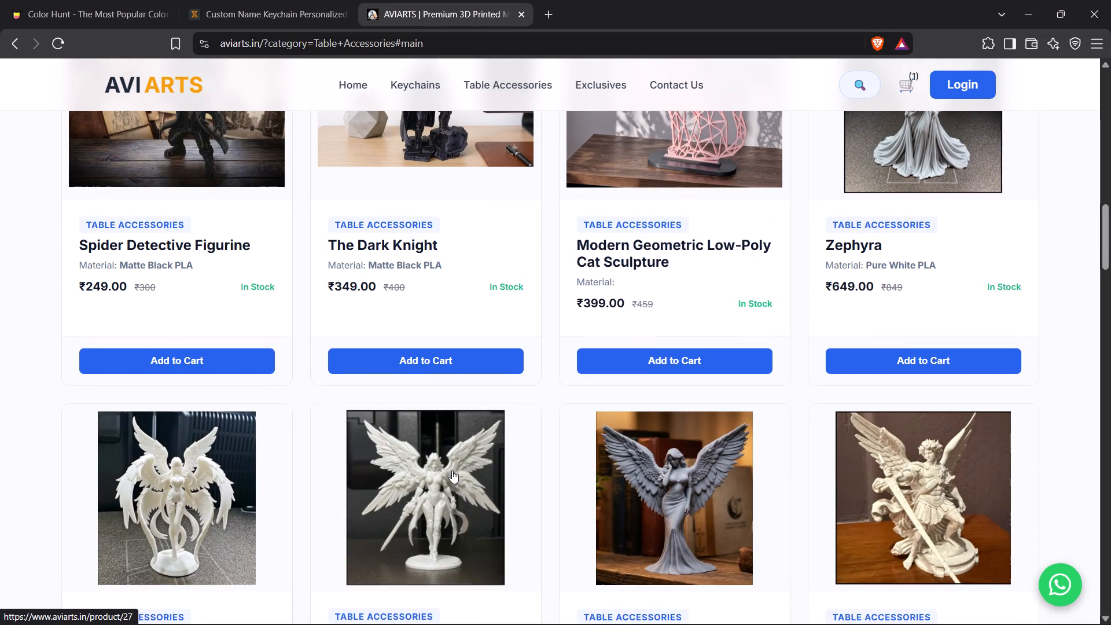
# Open the AVIARTS admin page in a new browser tab and look through its product list.
pyautogui.scroll(-1, 402, 502)
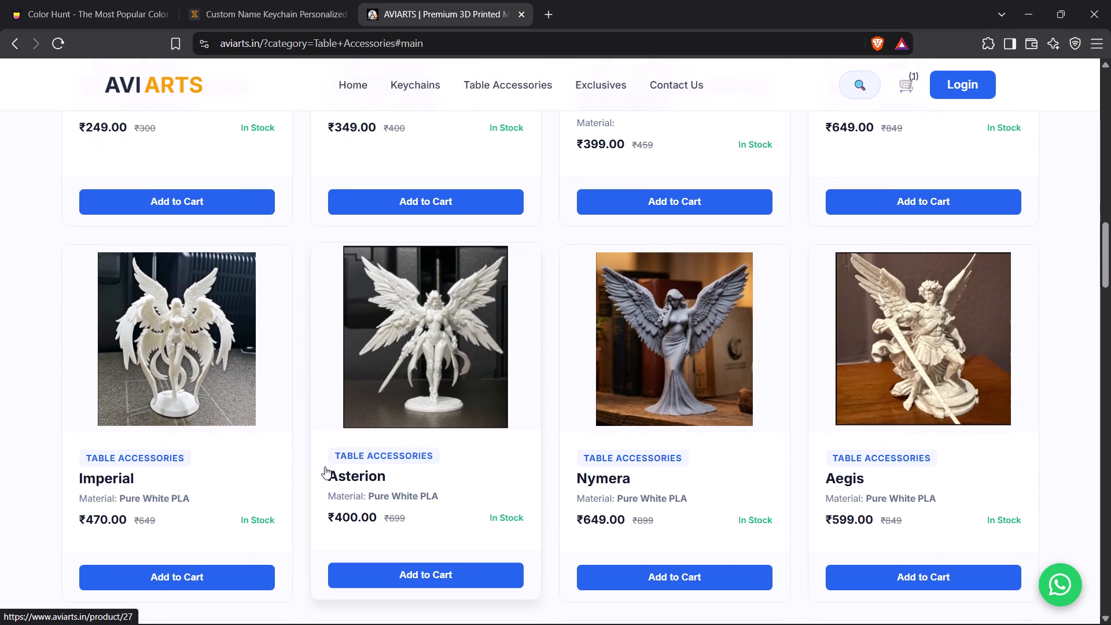
pyautogui.scroll(7, 207, 388)
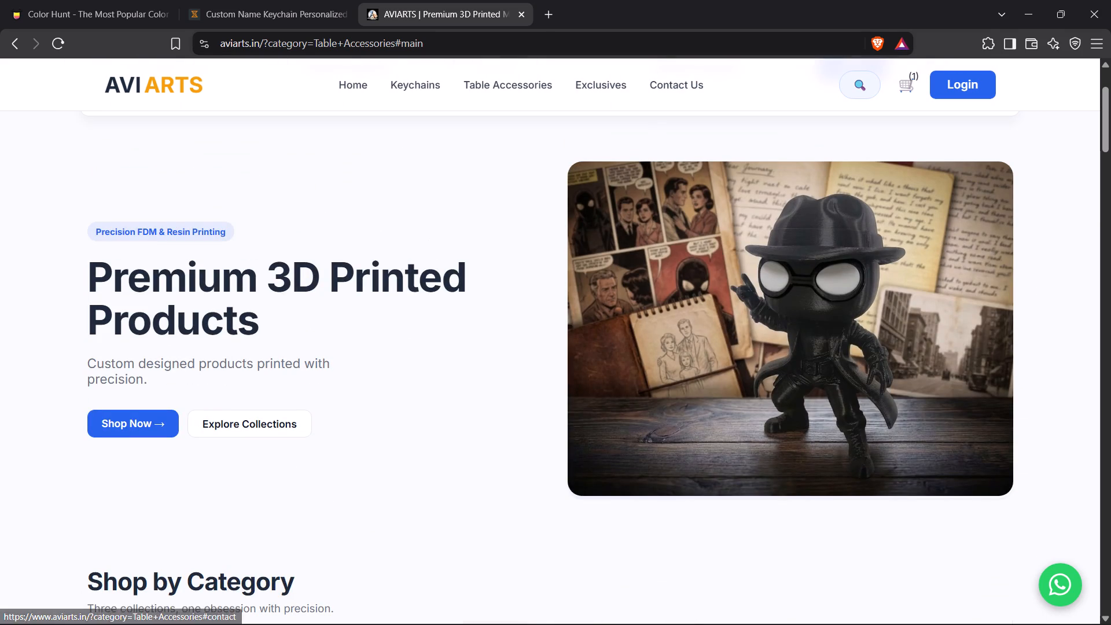
pyautogui.click(549, 11)
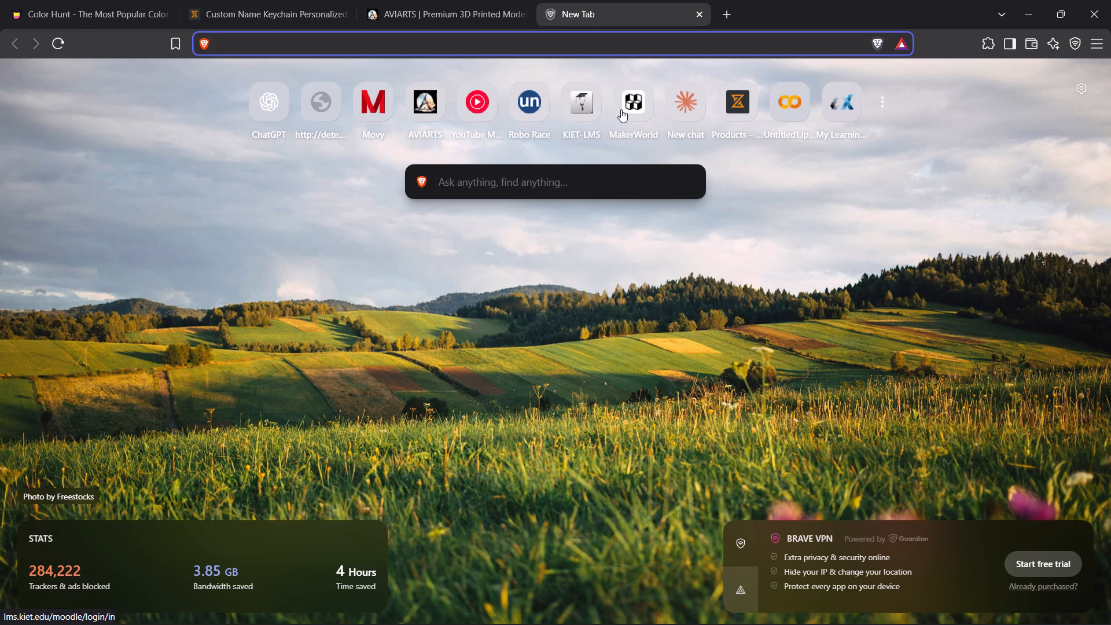
pyautogui.click(420, 109)
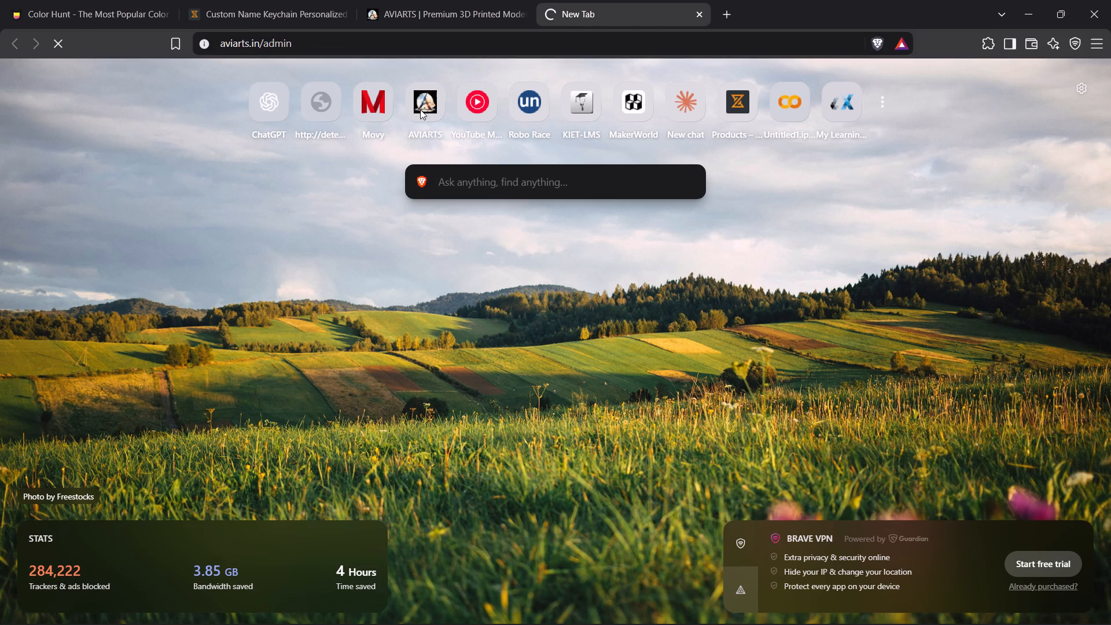
pyautogui.scroll(-3, 407, 462)
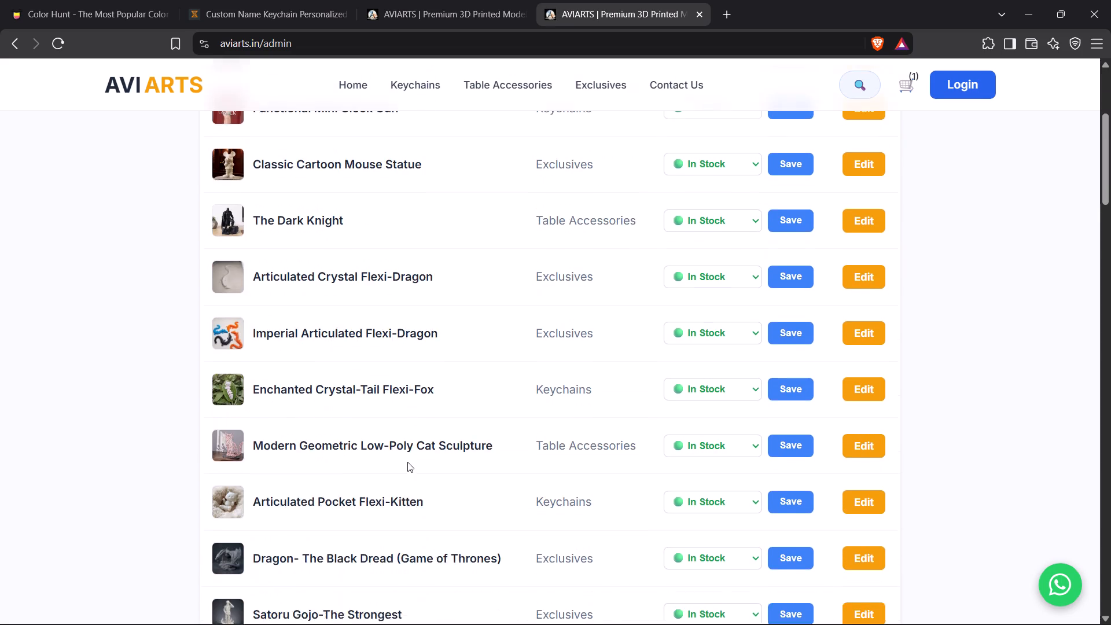
pyautogui.scroll(-5, 407, 462)
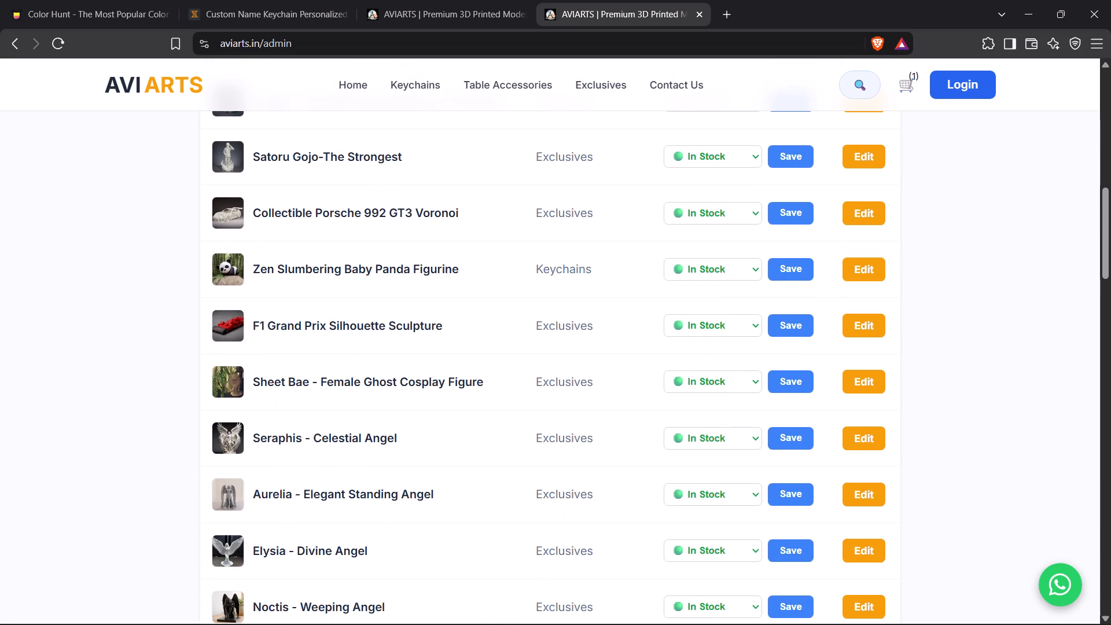
# Go back to the AVIARTS storefront and review the Table Accessories listings with their materials and prices.
pyautogui.click(418, 17)
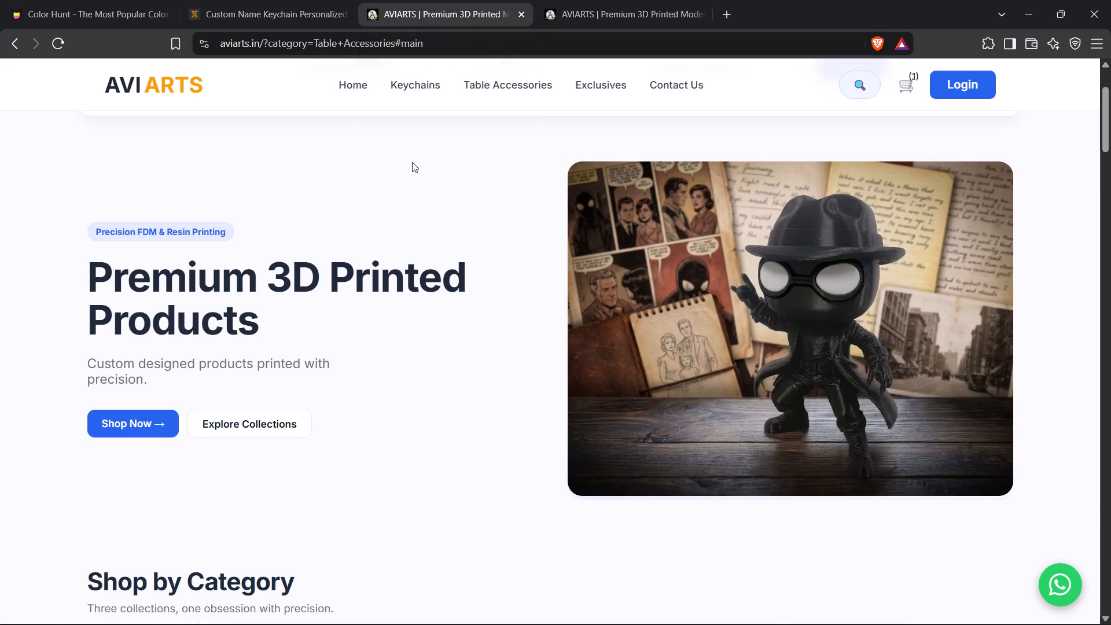
pyautogui.scroll(-10, 391, 351)
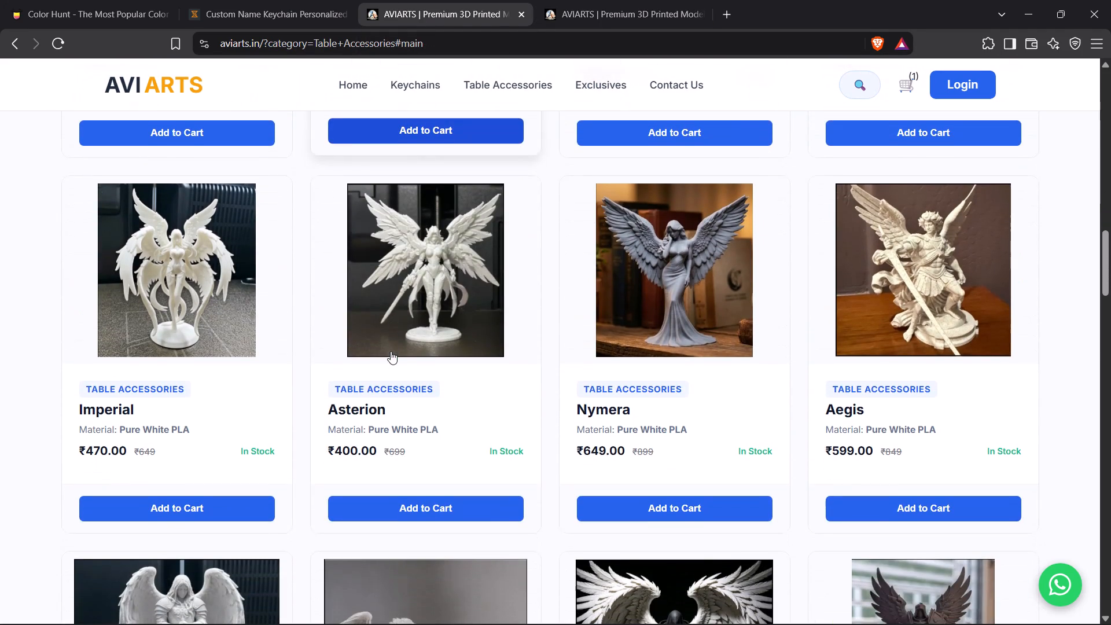
pyautogui.scroll(-1, 391, 351)
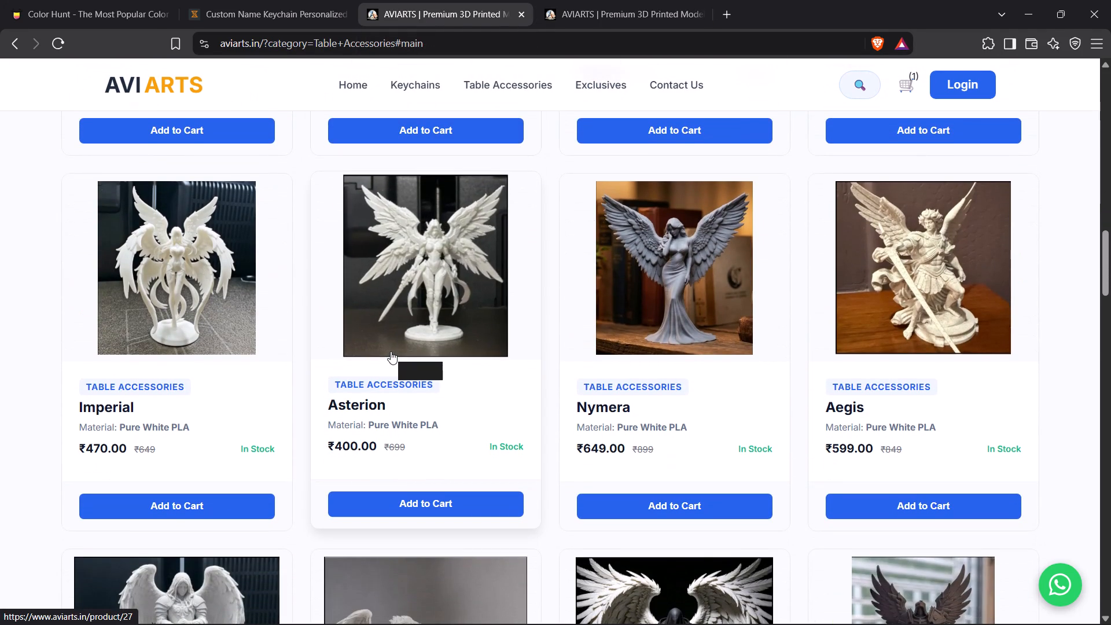
pyautogui.scroll(-1, 391, 351)
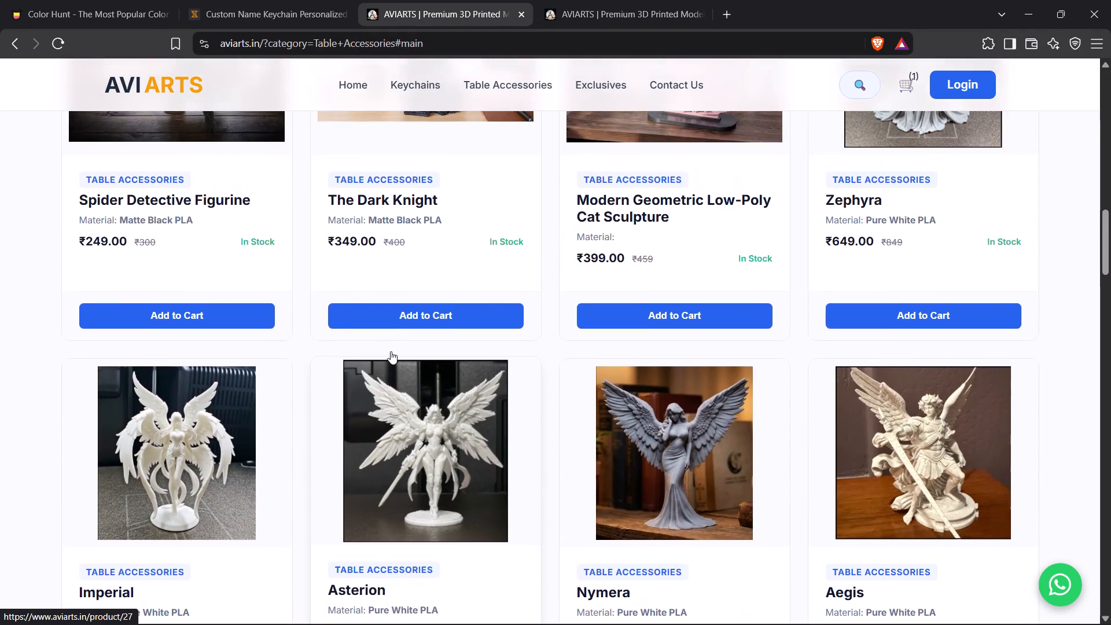
pyautogui.scroll(-2, 391, 351)
pyautogui.scroll(2, 391, 351)
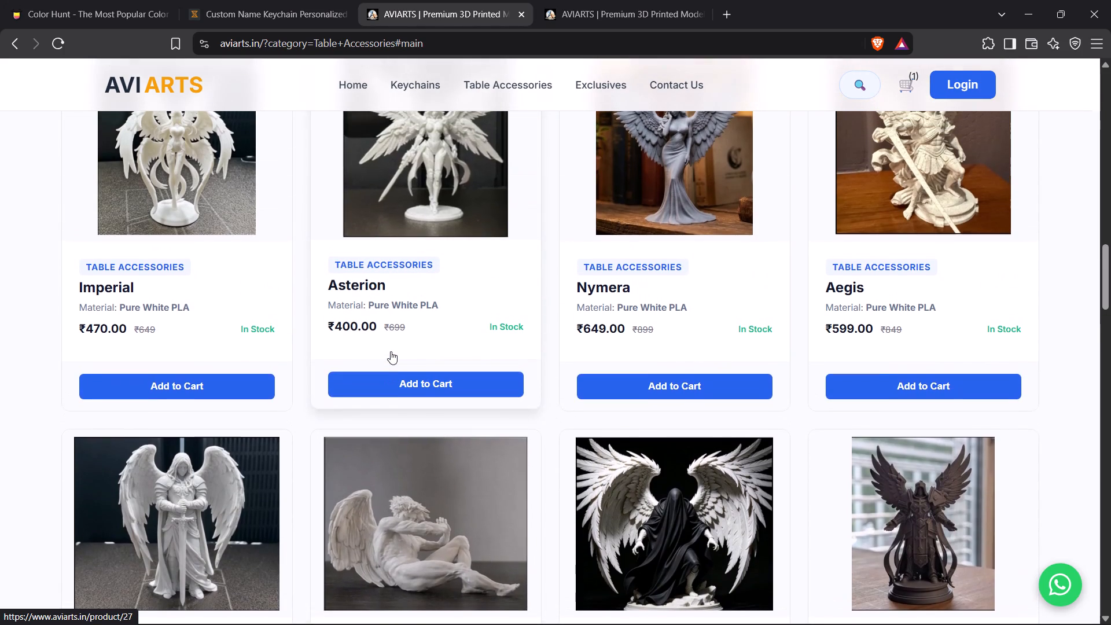
# Open the Imperial product for editing from the admin list, review its details and pricing, and return to the list.
pyautogui.click(550, 21)
pyautogui.scroll(-1, 550, 21)
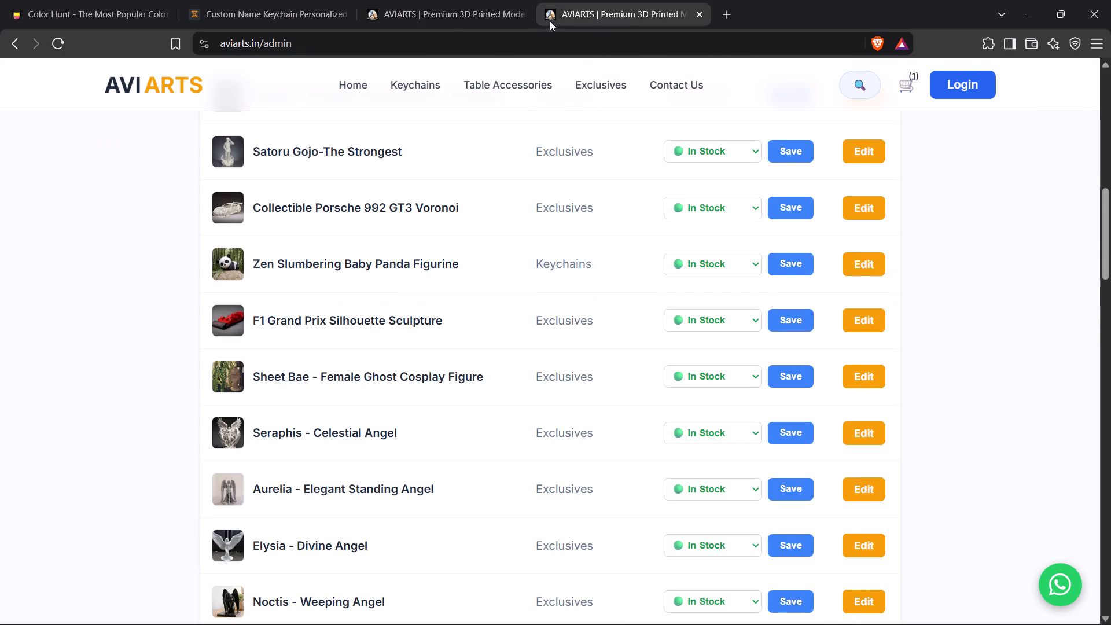
pyautogui.scroll(-4, 459, 285)
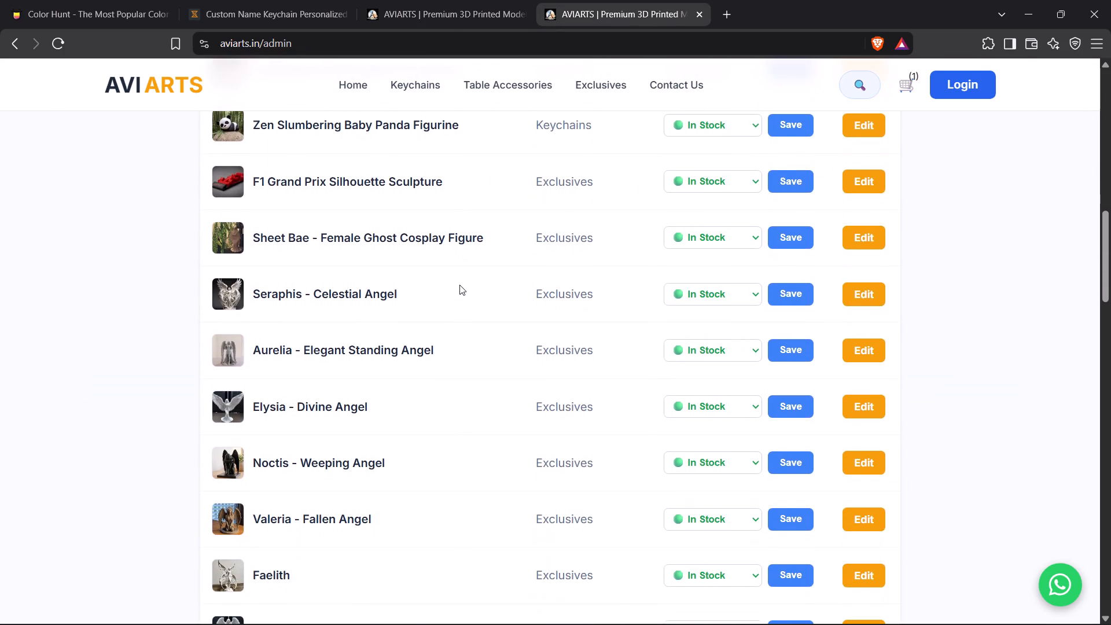
pyautogui.scroll(-7, 459, 285)
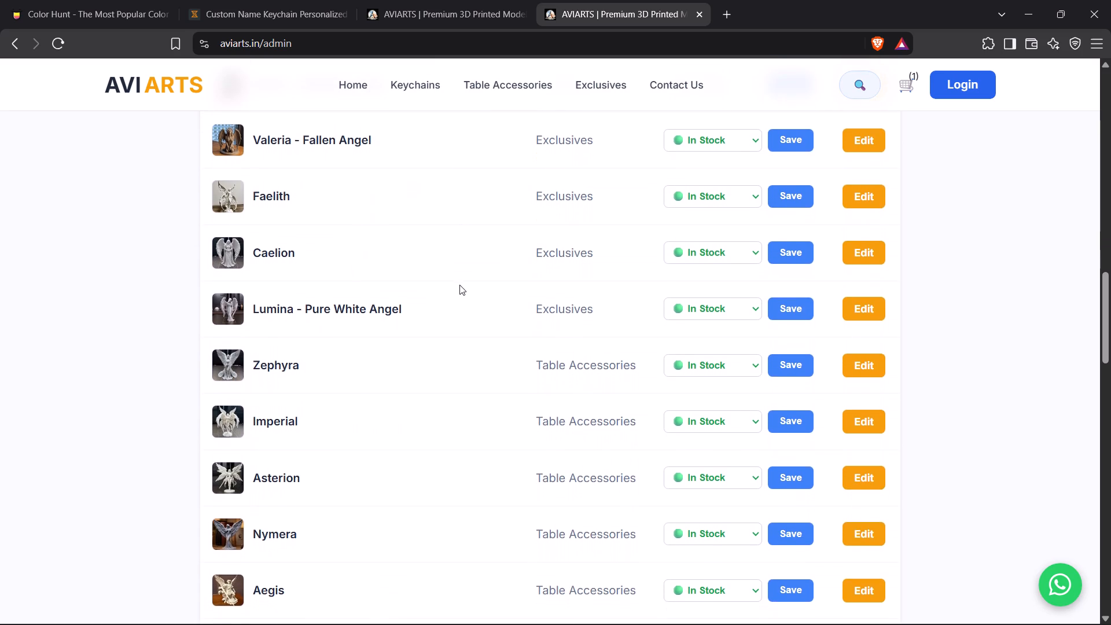
pyautogui.click(867, 421)
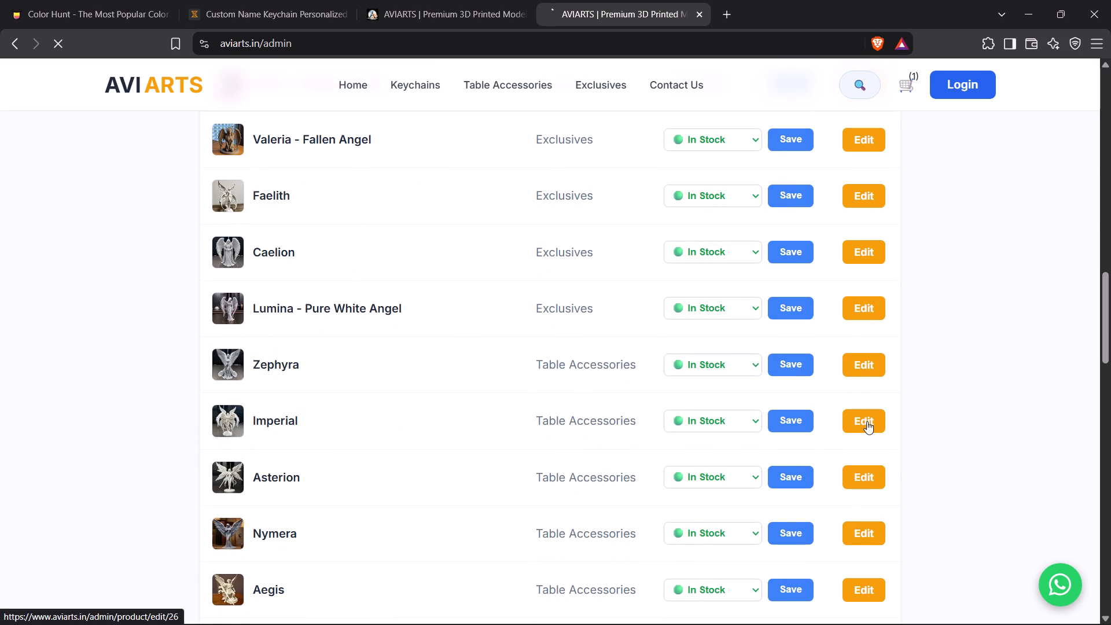
pyautogui.click(867, 421)
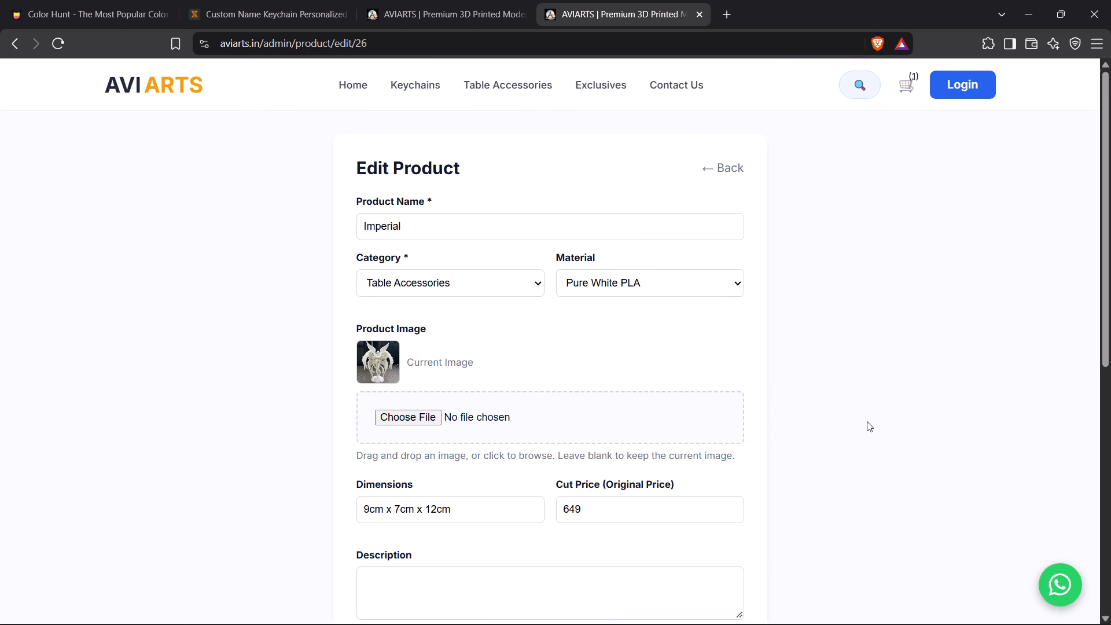
pyautogui.scroll(-8, 607, 450)
pyautogui.scroll(4, 607, 450)
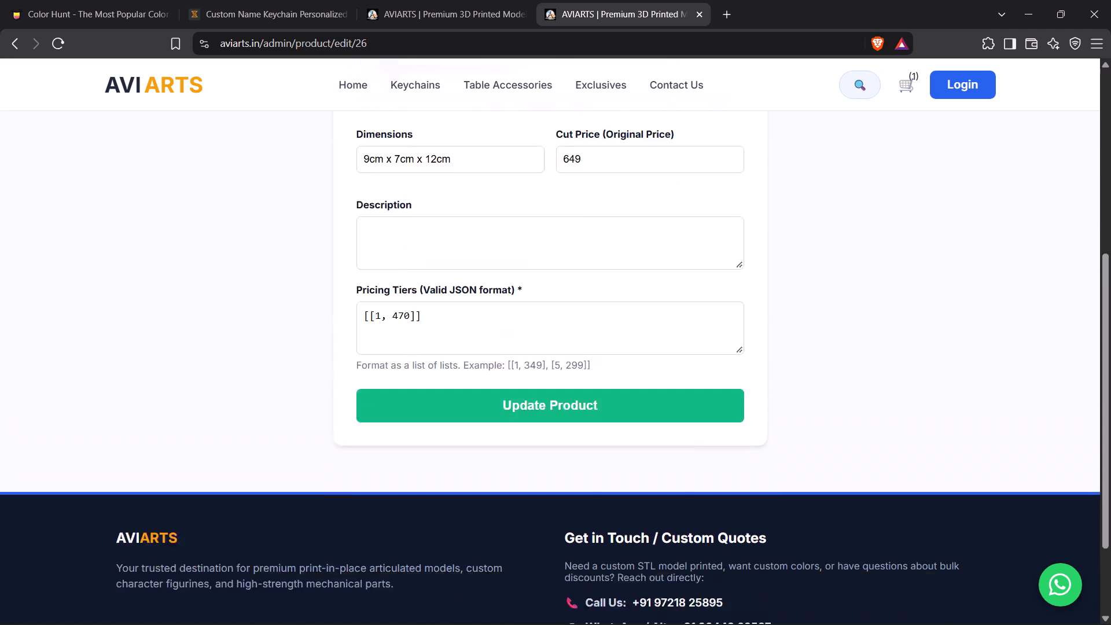
pyautogui.scroll(5, 607, 450)
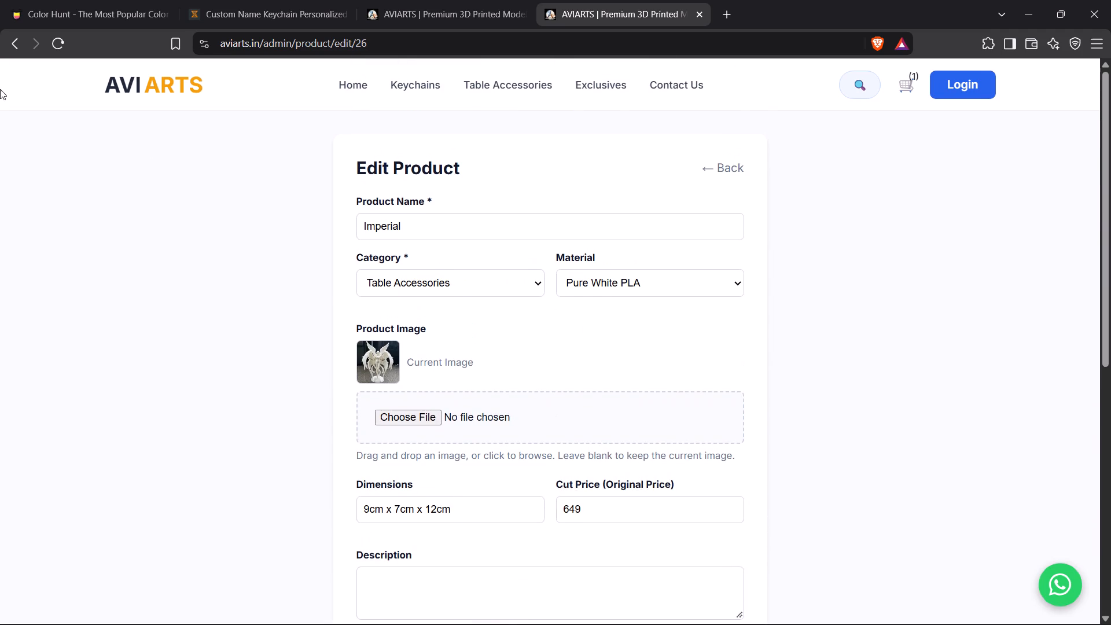
pyautogui.click(13, 39)
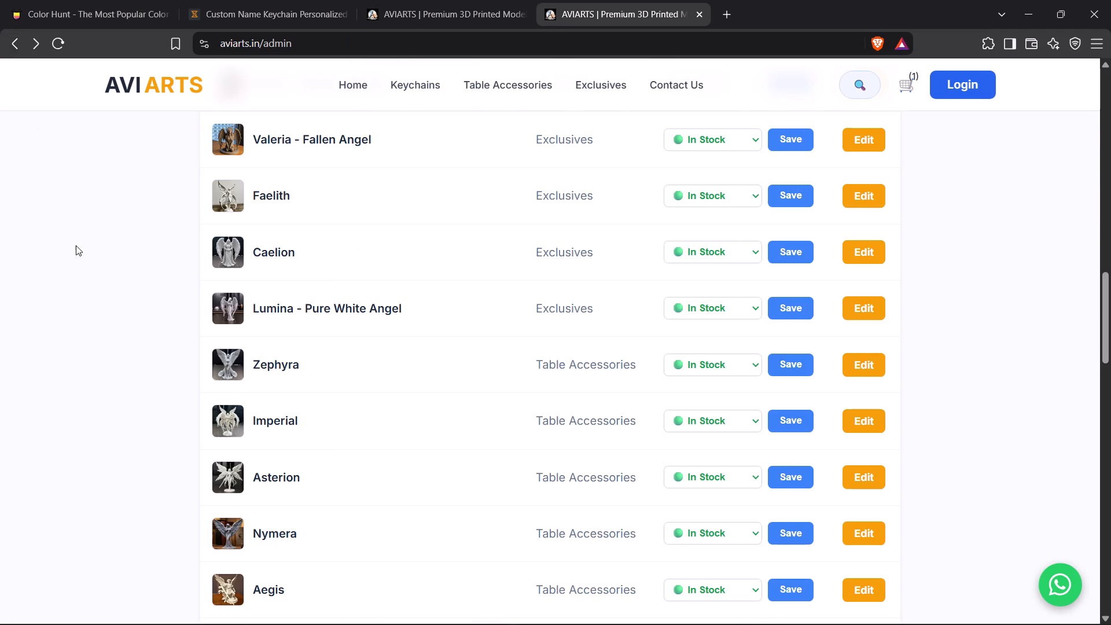
# Look over the Table Accessories products in the admin list and reopen the Imperial product's edit form to review its details.
pyautogui.click(356, 420)
pyautogui.scroll(-1, 356, 420)
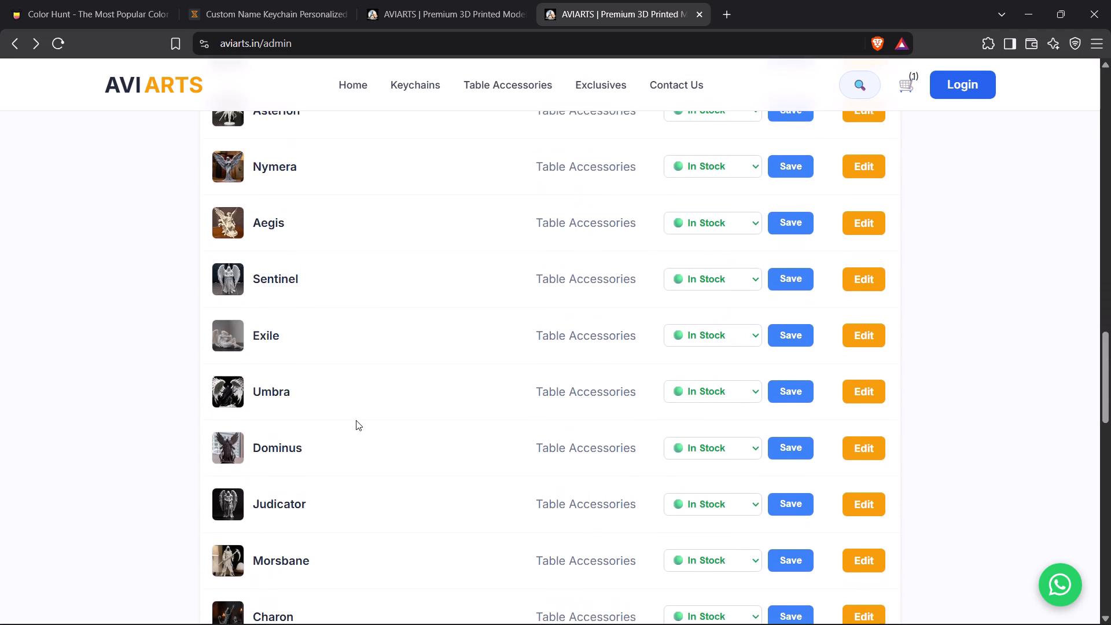
pyautogui.scroll(-1, 356, 420)
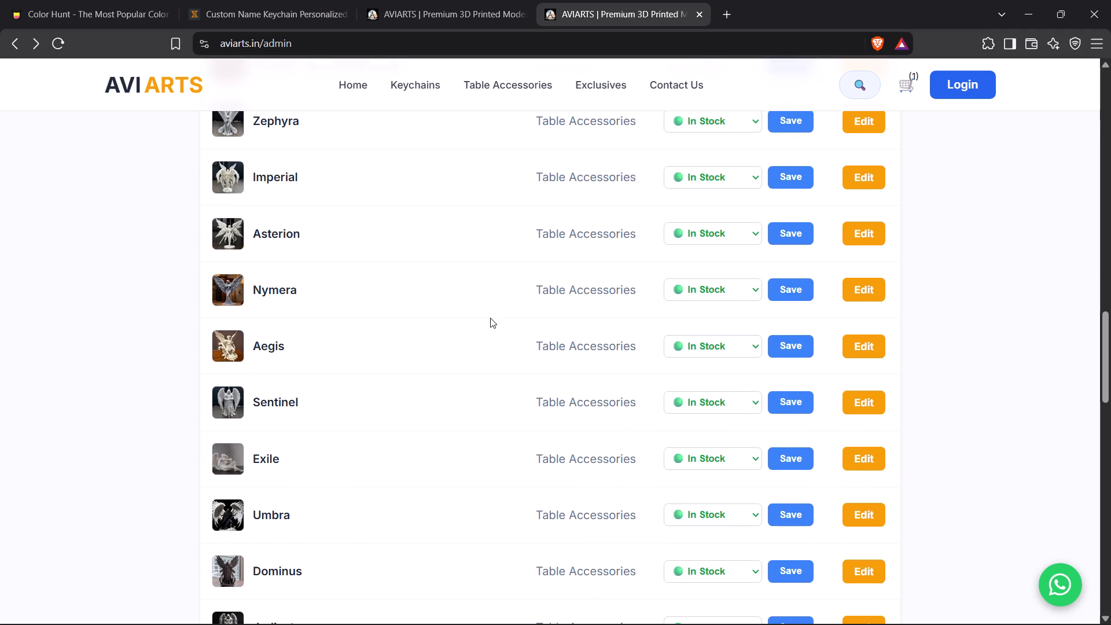
pyautogui.click(869, 177)
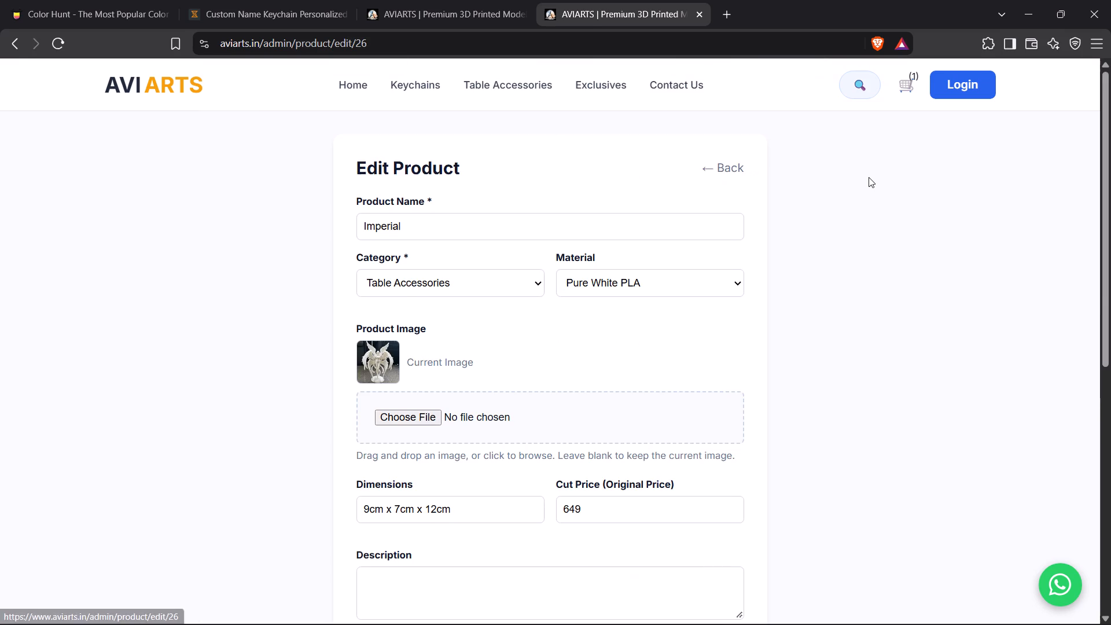
pyautogui.scroll(-11, 869, 177)
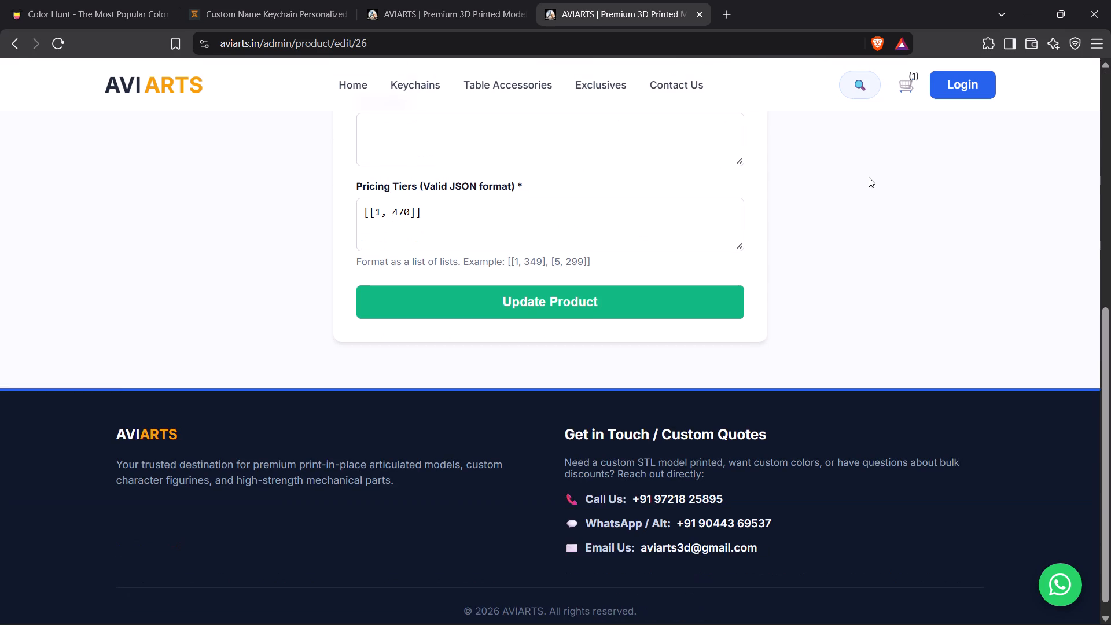
pyautogui.scroll(2, 869, 177)
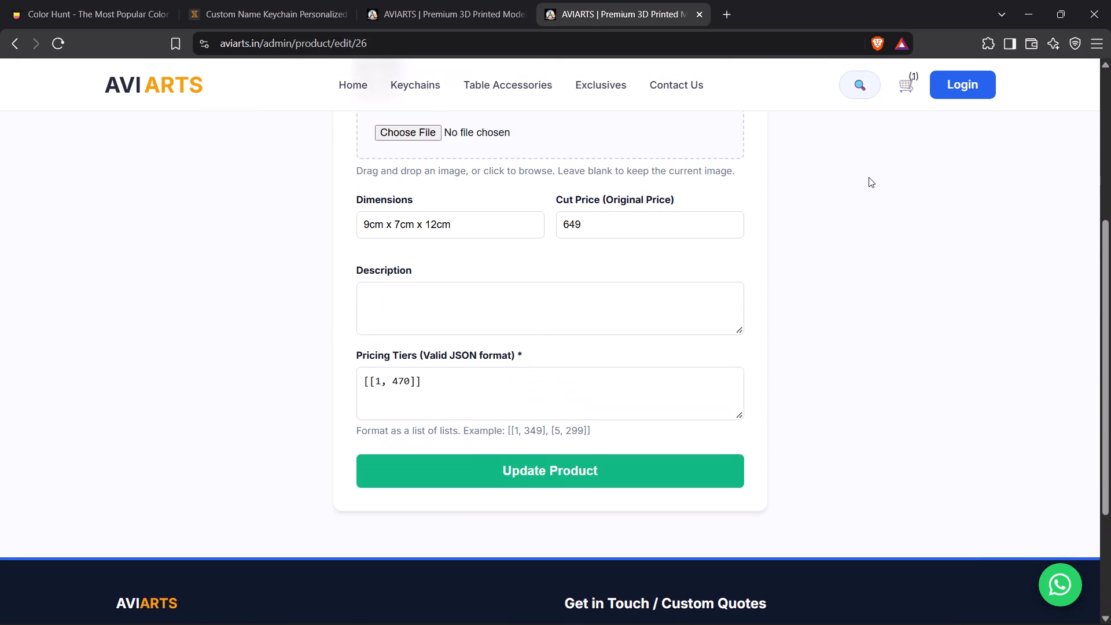
pyautogui.scroll(3, 869, 177)
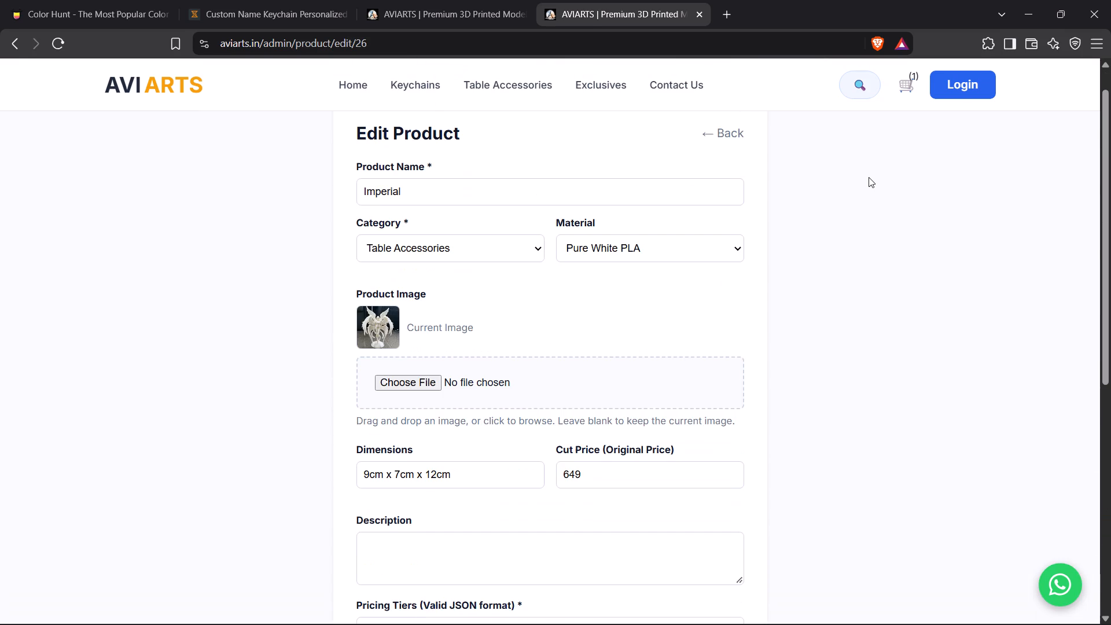
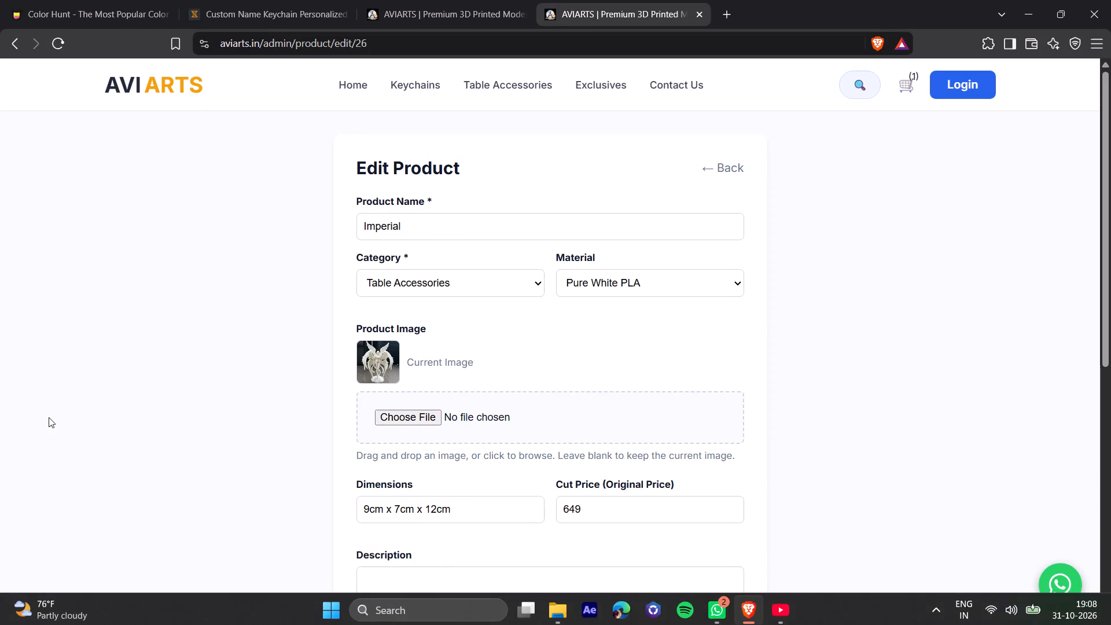
# Leave the Imperial edit form and review the Table Accessories listings, materials and prices on the AVIARTS storefront.
pyautogui.click(13, 38)
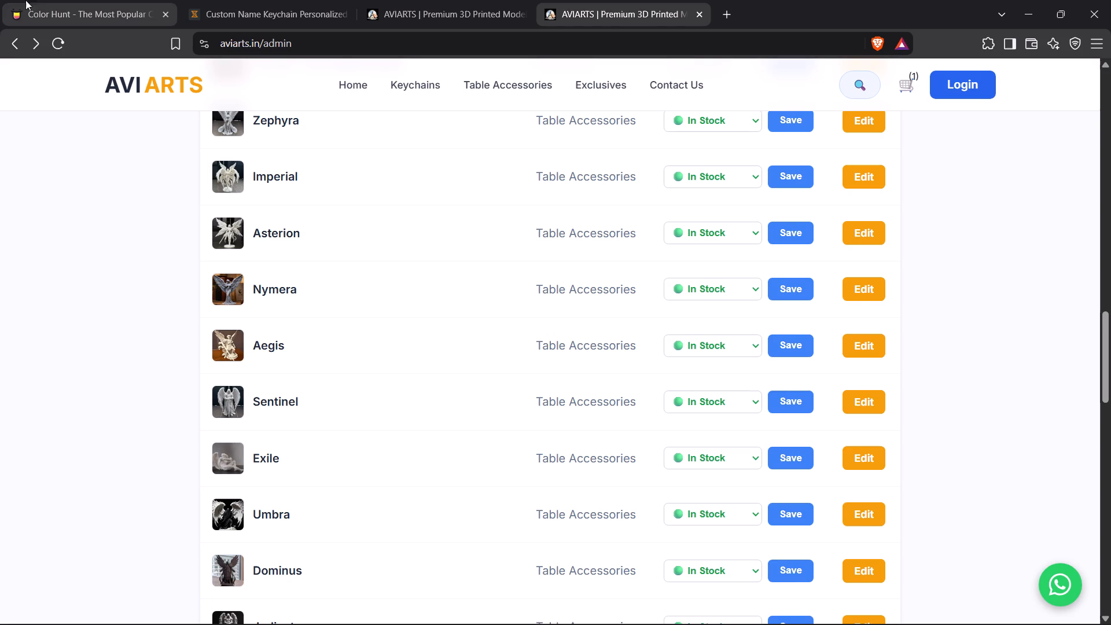
pyautogui.click(47, 7)
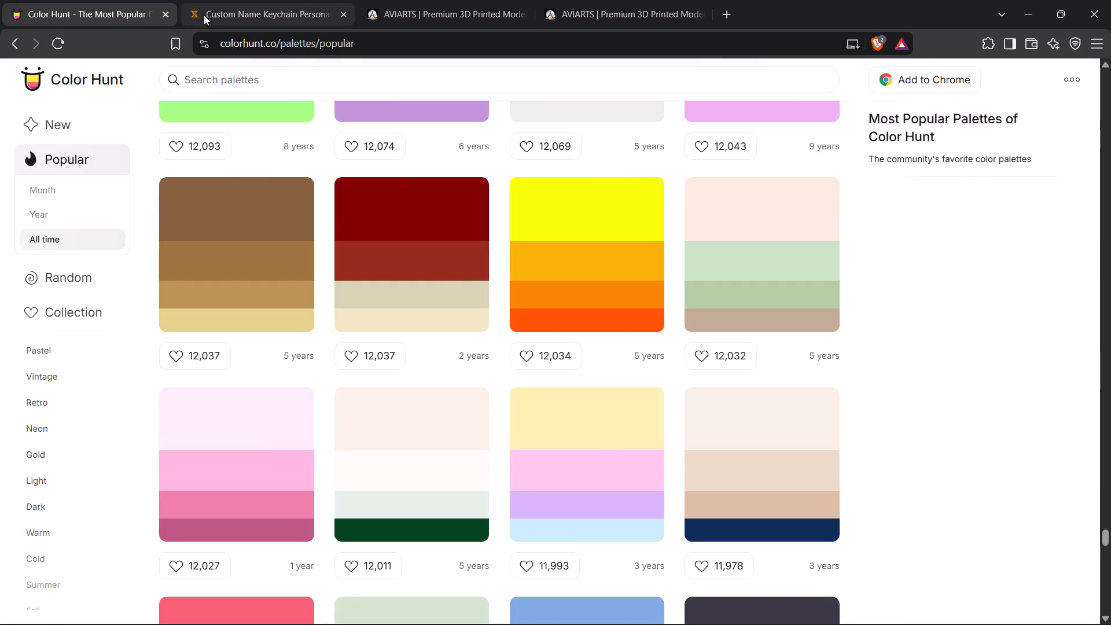
pyautogui.click(230, 4)
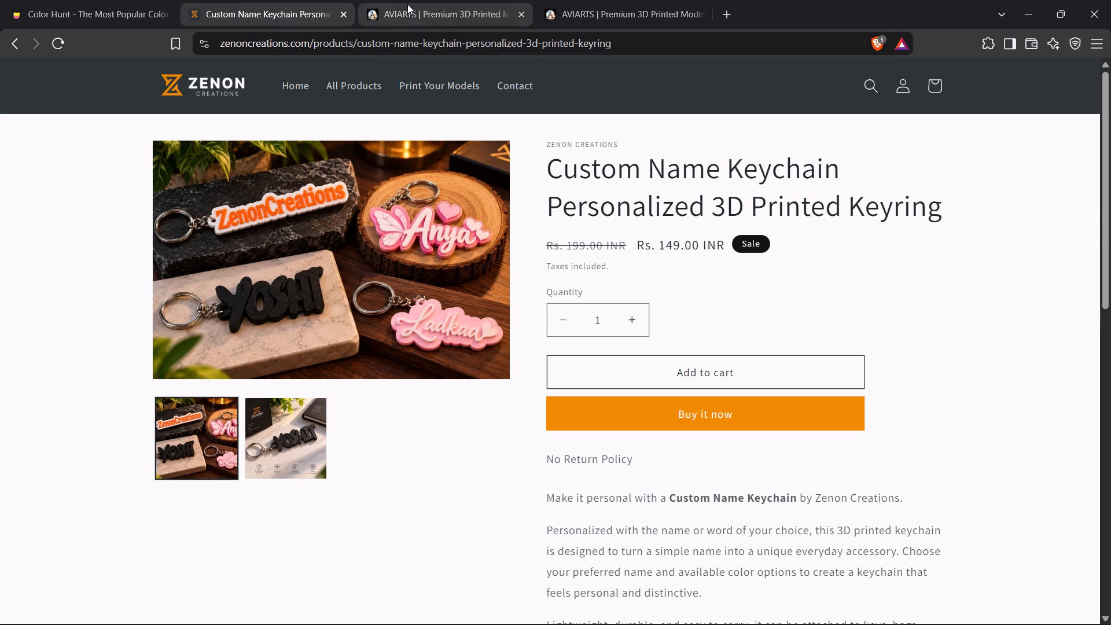
pyautogui.click(407, 4)
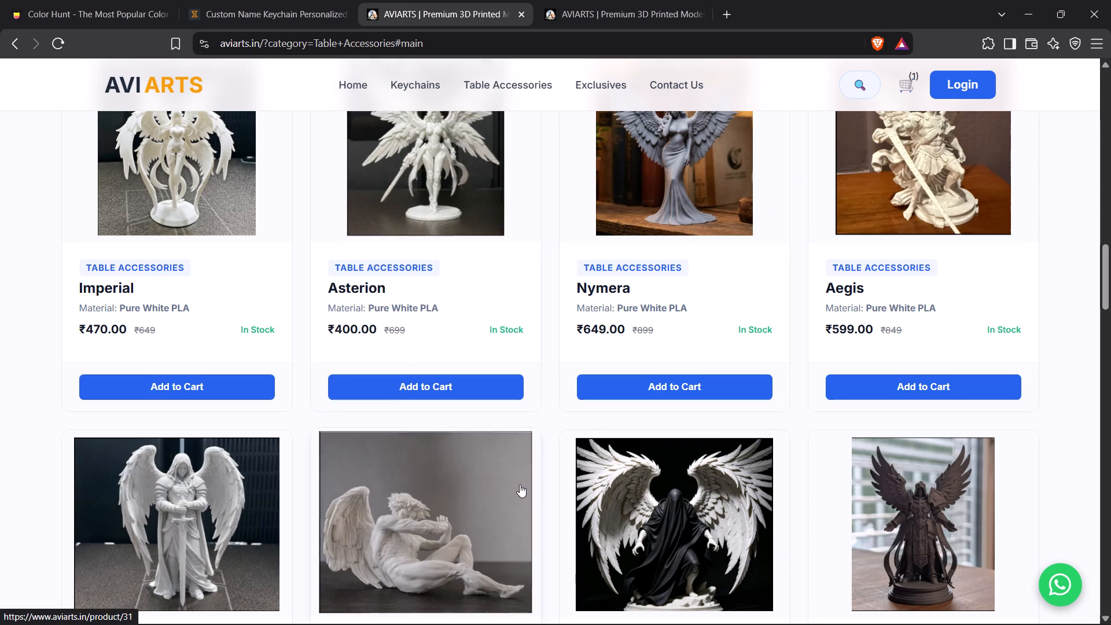
pyautogui.scroll(-8, 520, 484)
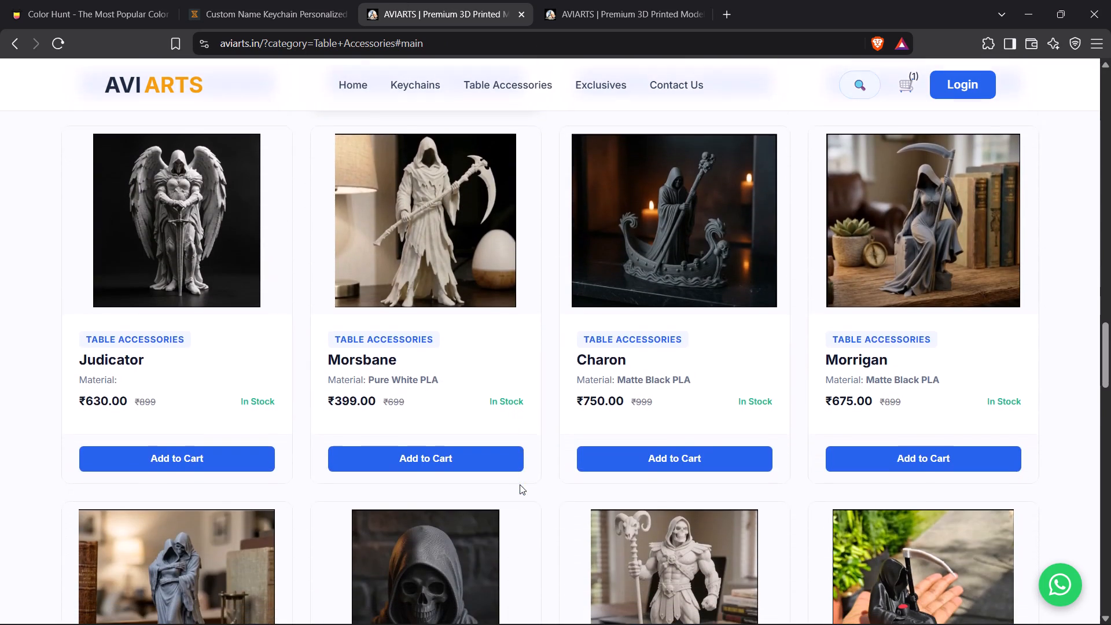
pyautogui.scroll(-4, 520, 484)
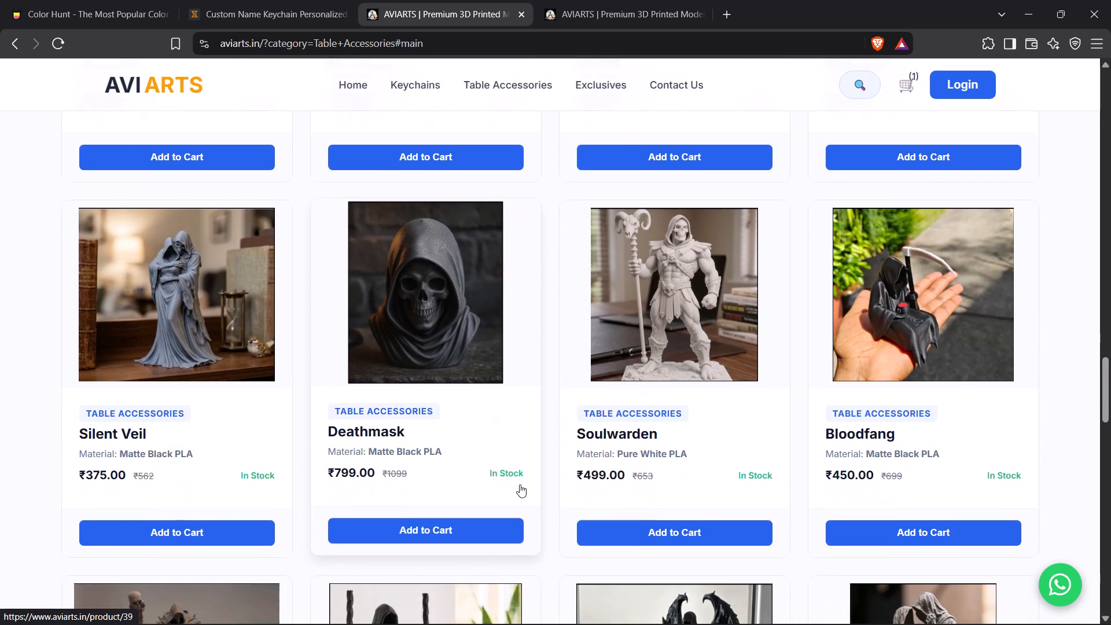
pyautogui.scroll(-11, 520, 484)
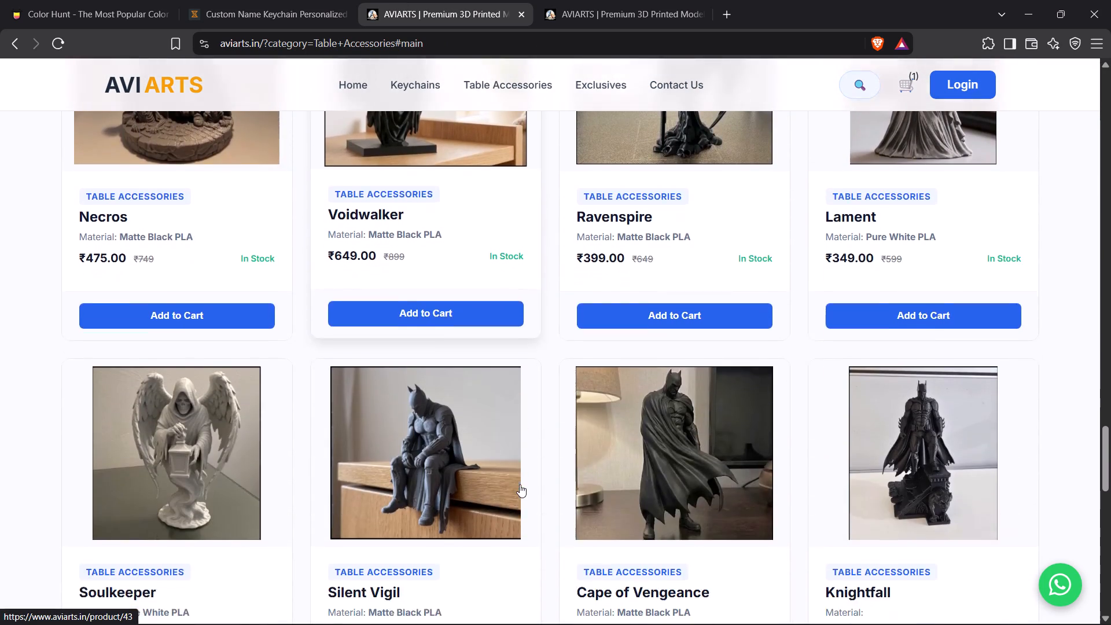
pyautogui.scroll(16, 520, 484)
pyautogui.scroll(7, 520, 484)
pyautogui.scroll(-2, 520, 484)
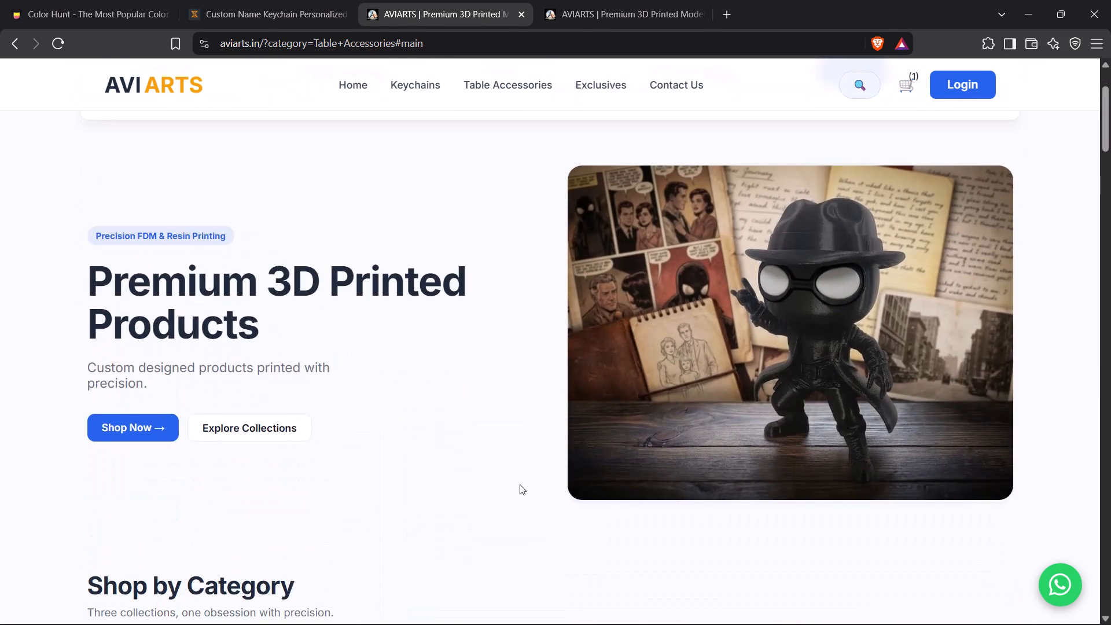
pyautogui.scroll(-5, 520, 484)
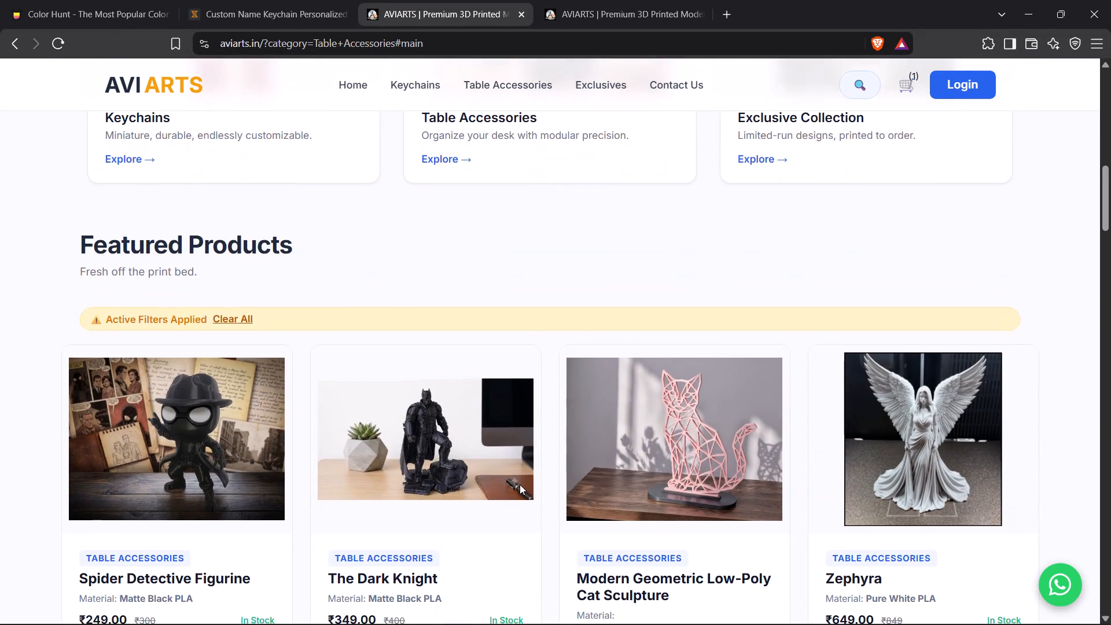
pyautogui.scroll(-1, 520, 484)
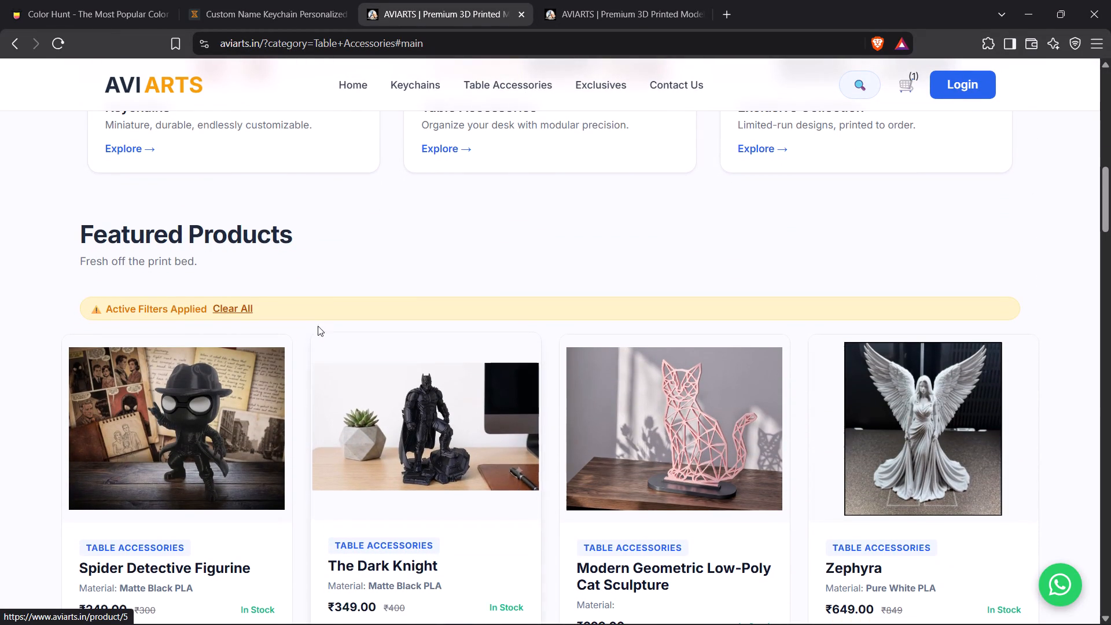
# Clear the storefront's active category filter and look over the Featured Products from all categories.
pyautogui.click(243, 312)
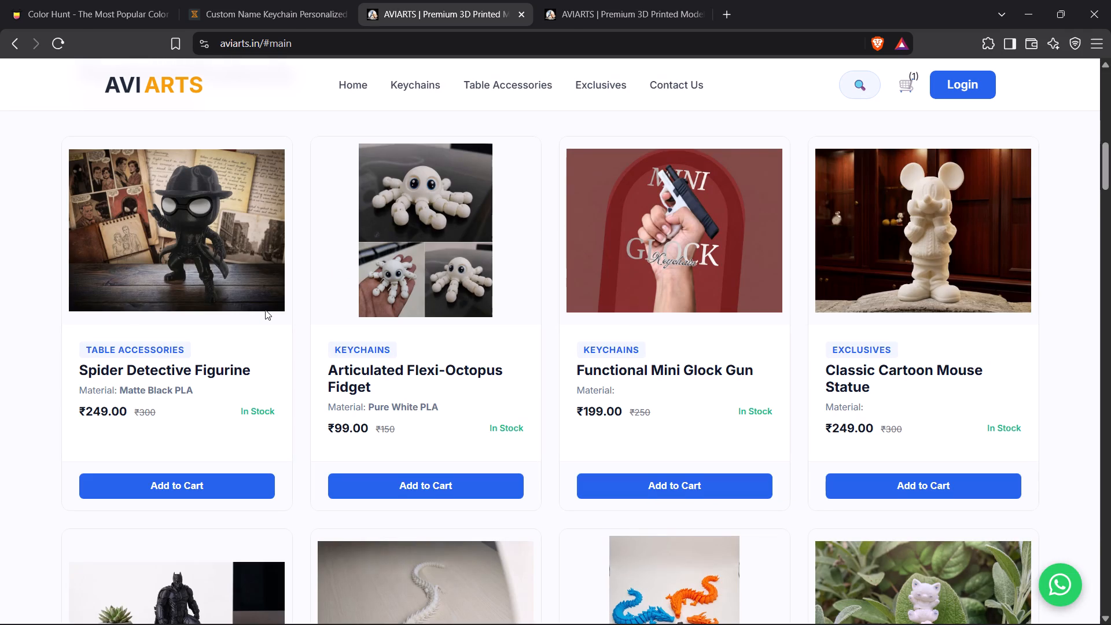
pyautogui.scroll(-4, 265, 310)
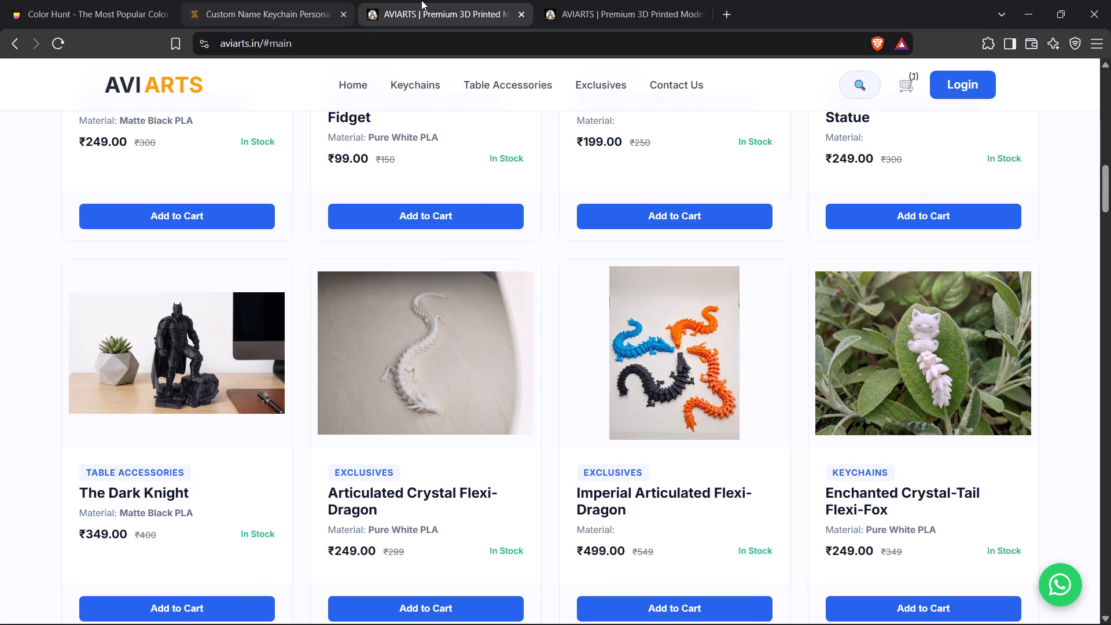
# Return to the AVIARTS admin product list and open the Articulated Pocket Flexi-Kitten for editing.
pyautogui.click(655, 14)
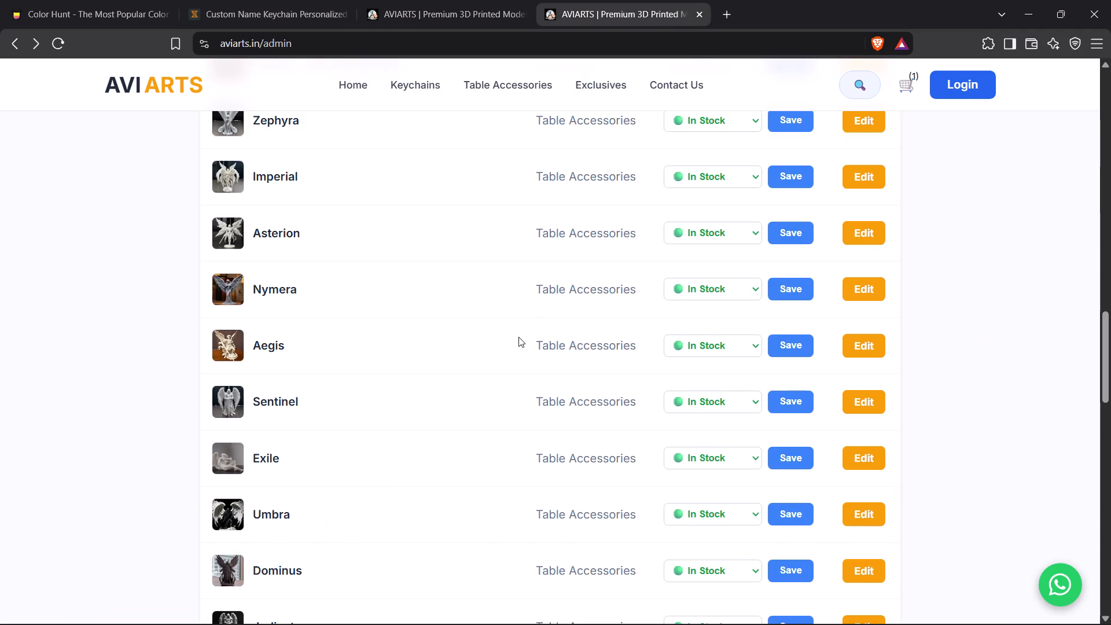
pyautogui.scroll(15, 511, 414)
pyautogui.scroll(-1, 511, 414)
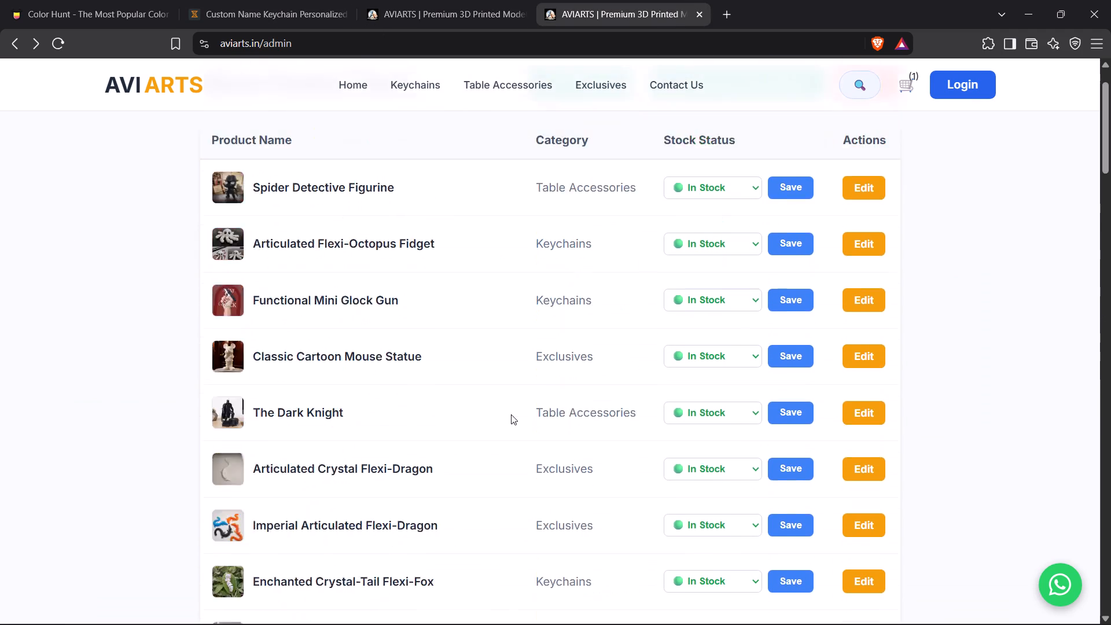
pyautogui.scroll(-2, 511, 414)
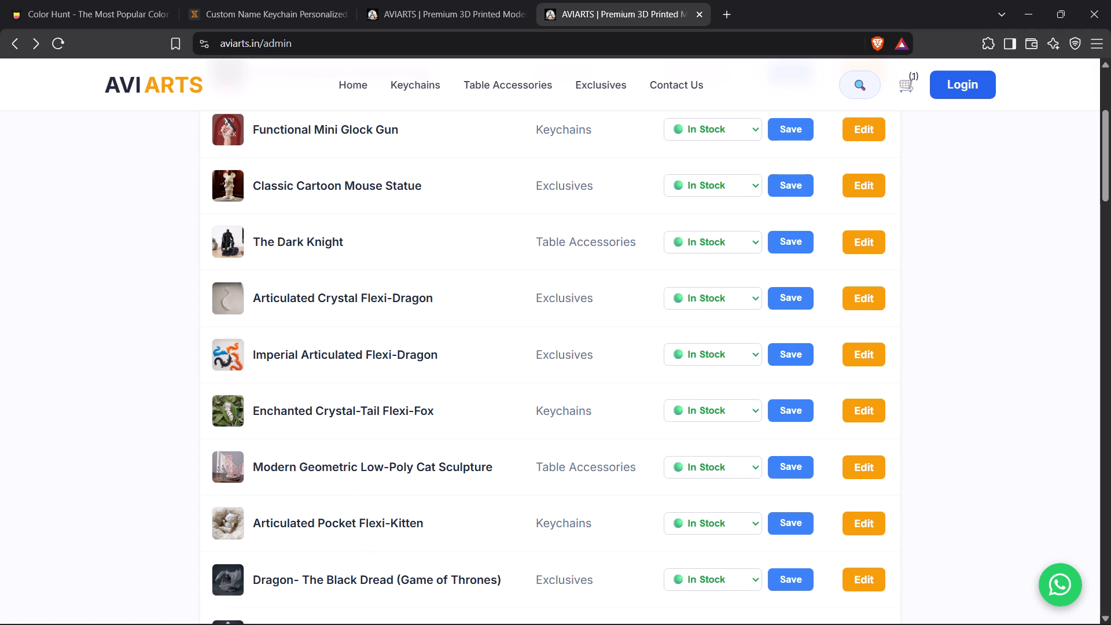
pyautogui.scroll(-1, 372, 528)
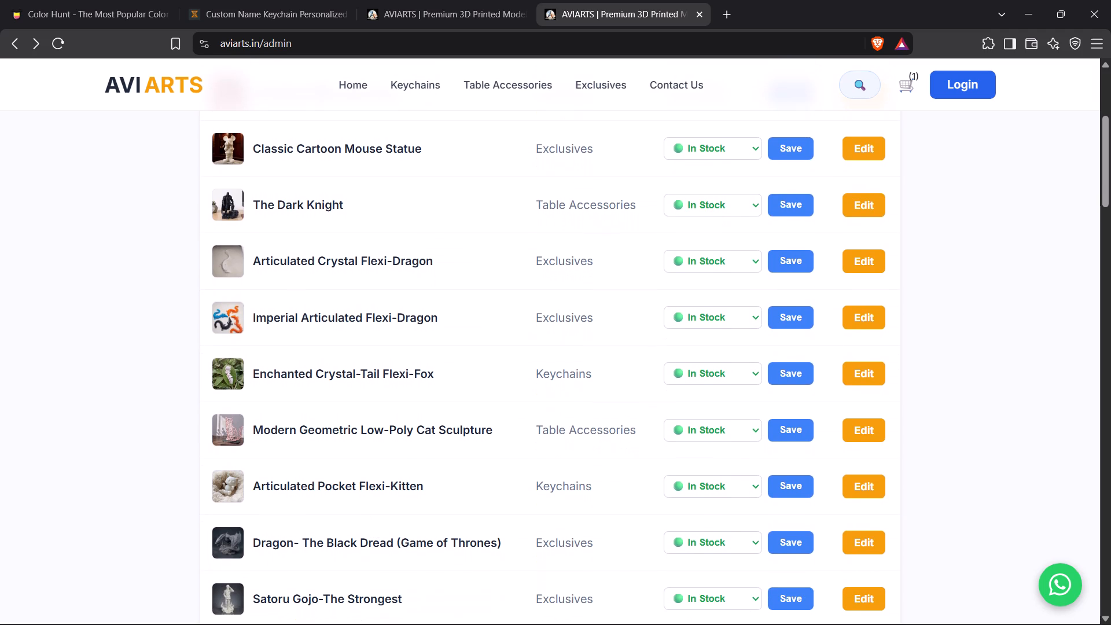
pyautogui.click(867, 481)
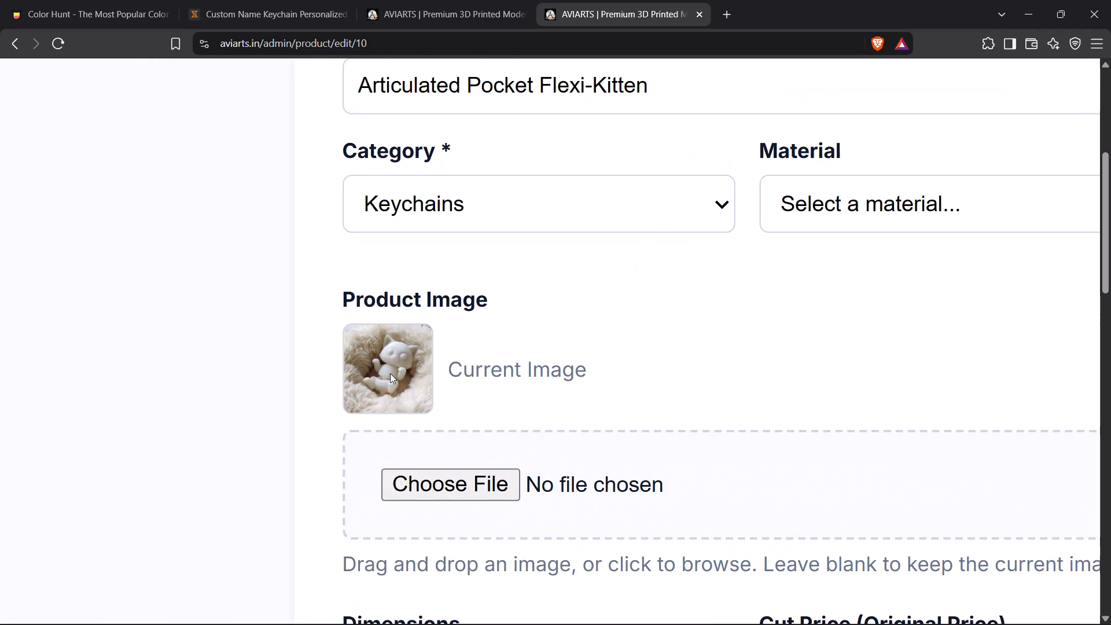
# Set the Articulated Pocket Flexi-Kitten's cut price (original price) to 99.
pyautogui.scroll(-6, 390, 373)
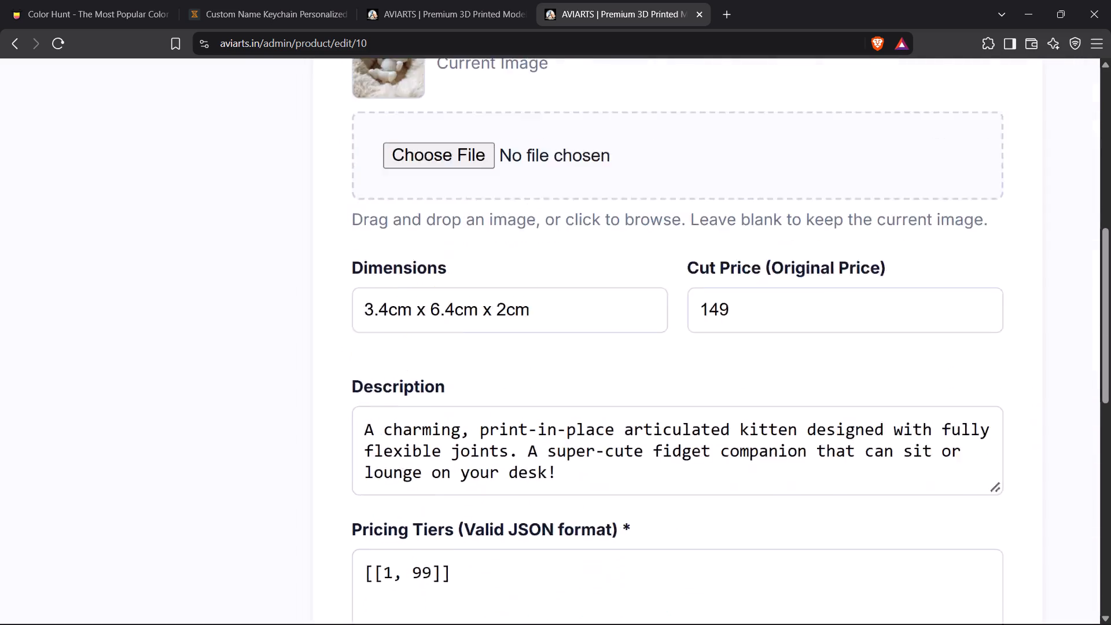
pyautogui.click(786, 401)
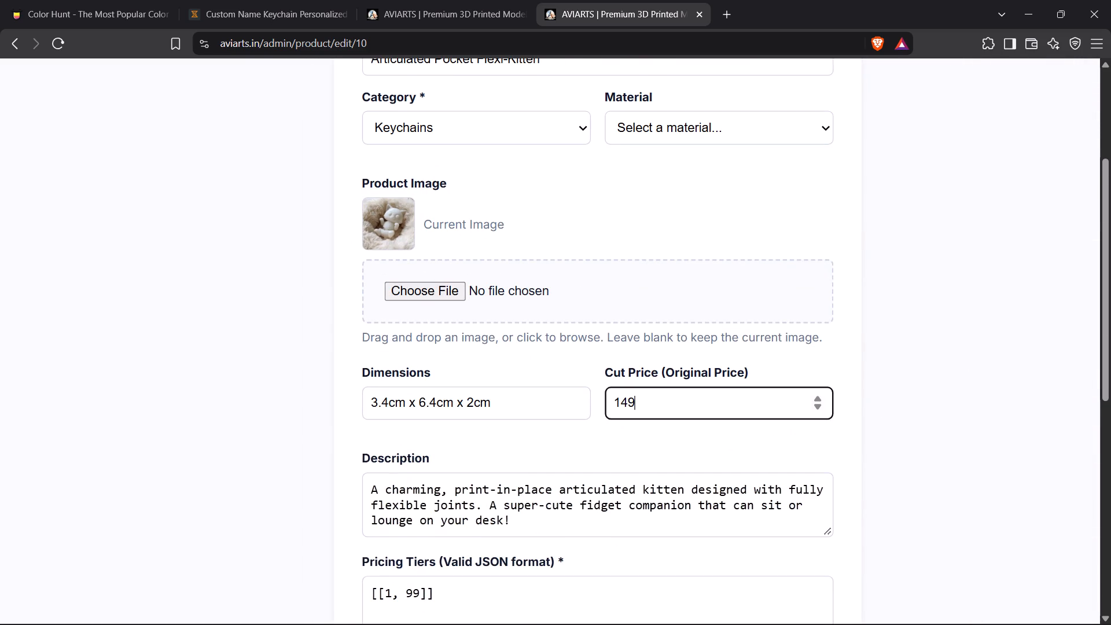
pyautogui.scroll(-4, 786, 401)
pyautogui.press('Down')
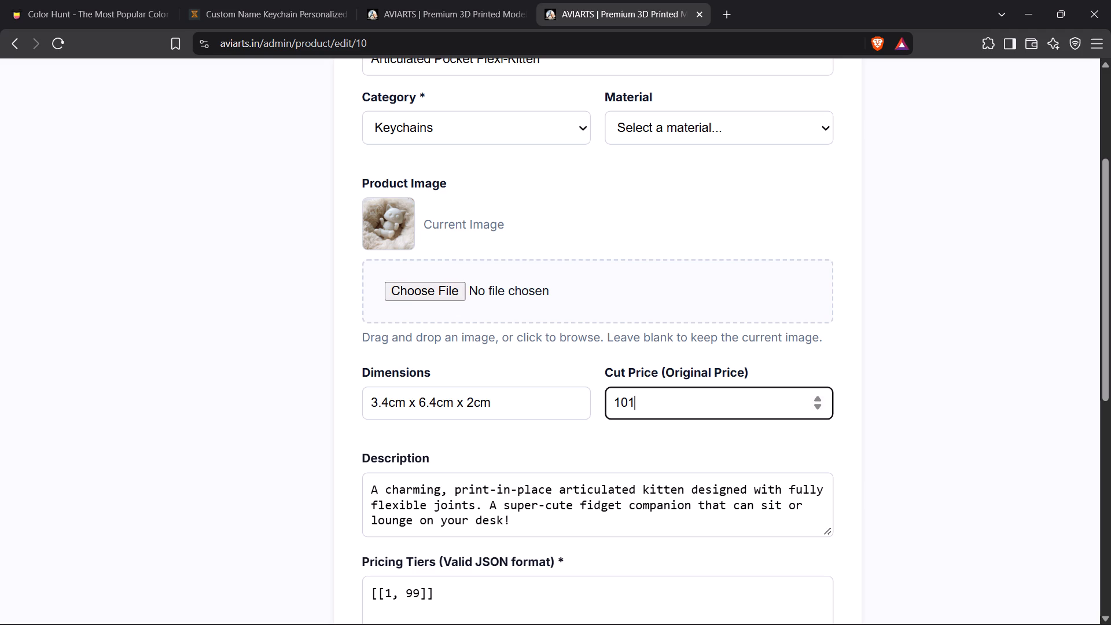
pyautogui.press('Down')
pyautogui.press('Down')
# Change the Articulated Pocket Flexi-Kitten's pricing tier to [[1, 79]] and save the product update.
pyautogui.scroll(-1, 744, 437)
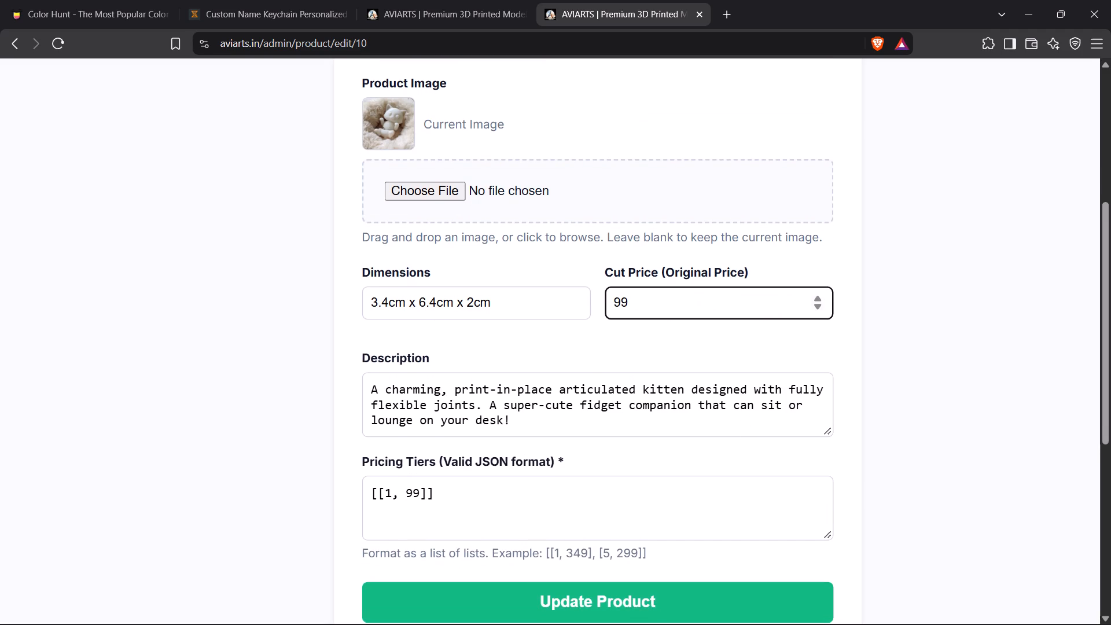
pyautogui.click(420, 495)
pyautogui.press('BackSpace')
pyautogui.press('BackSpace')
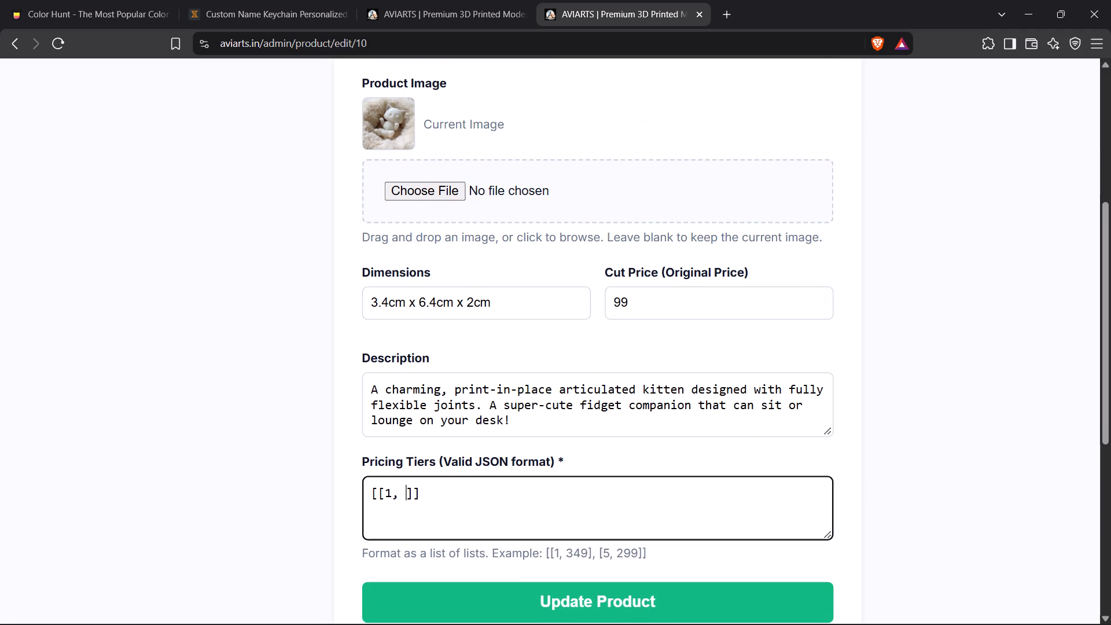
pyautogui.write('70')
pyautogui.press('BackSpace')
pyautogui.press('9')
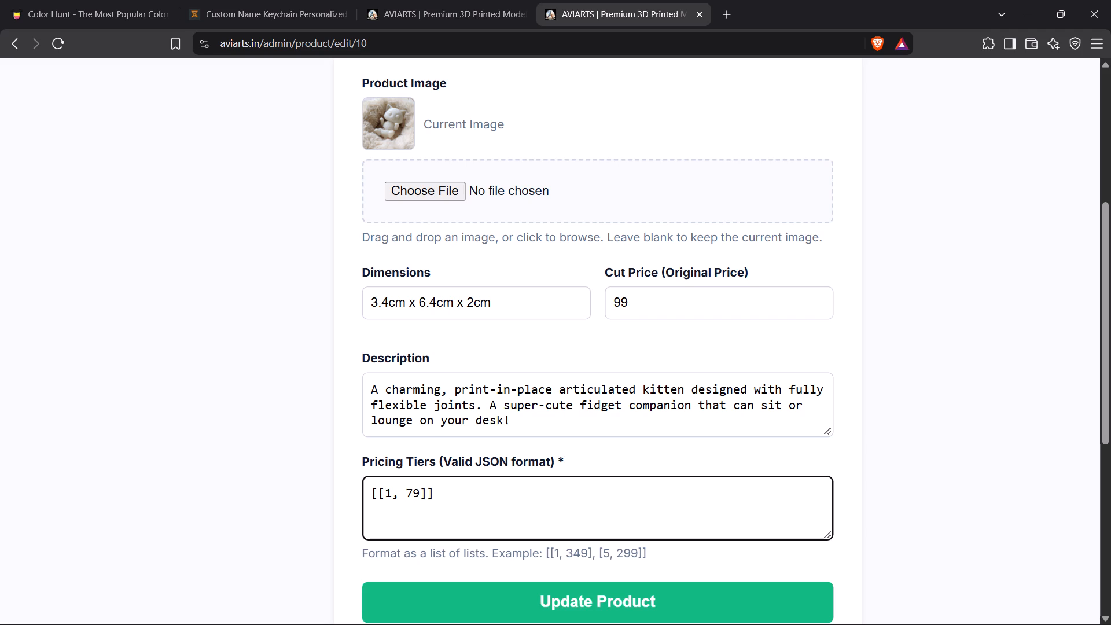
pyautogui.press('Return')
pyautogui.hotkey('ctrl', 'z')
pyautogui.press('BackSpace')
pyautogui.press('9')
pyautogui.click(460, 598)
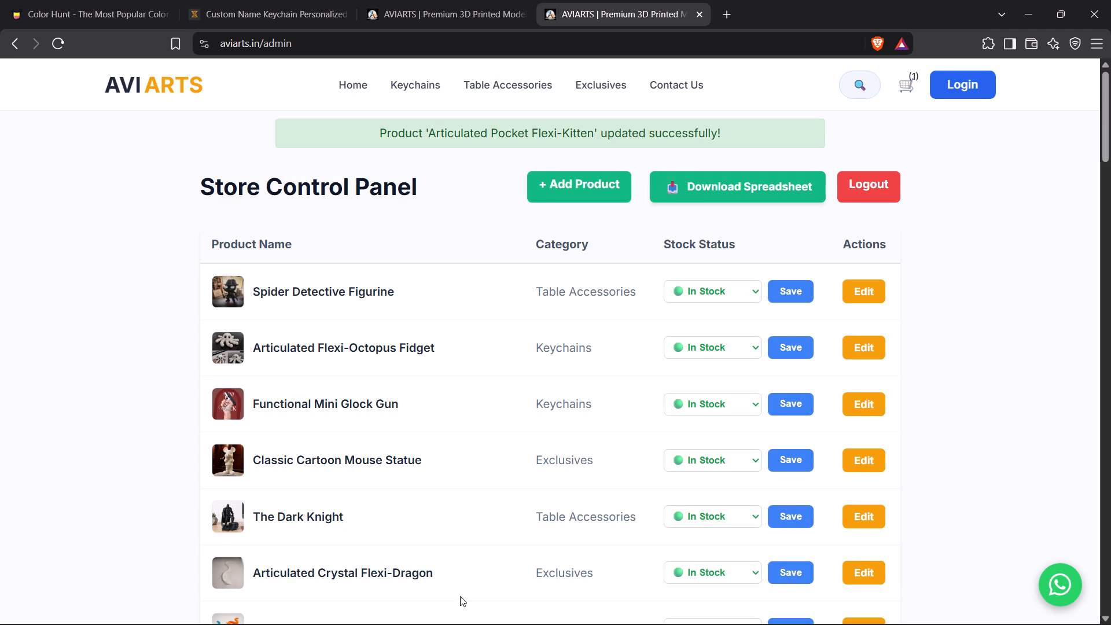
# Set the Enchanted Crystal-Tail Flexi-Fox's cut price (original price) to 149 in the admin area and save the product update.
pyautogui.scroll(-6, 460, 595)
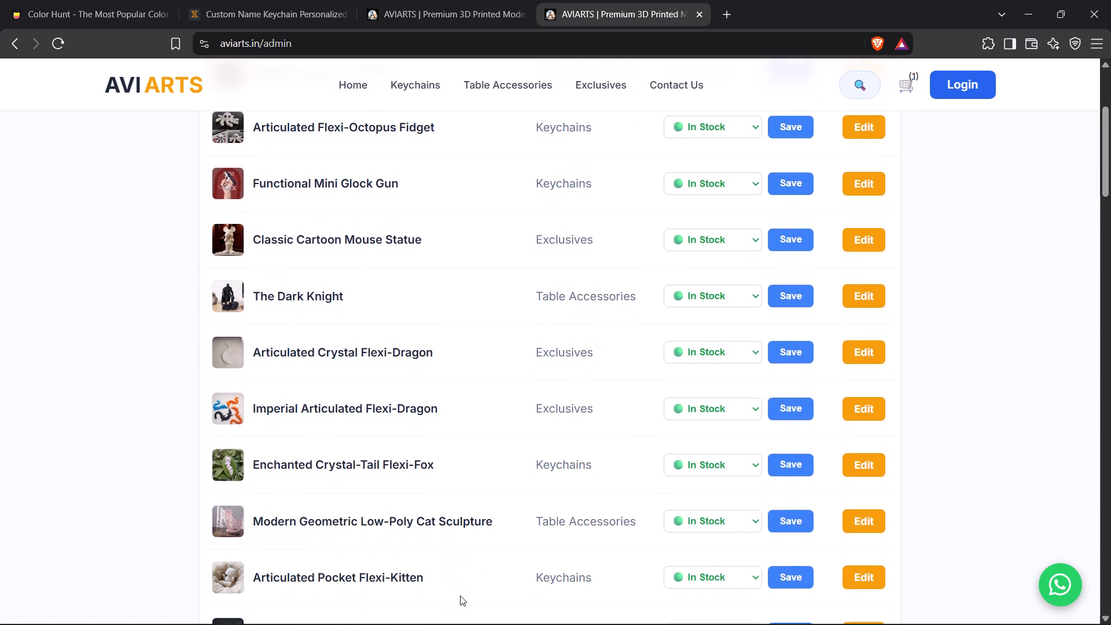
pyautogui.click(864, 458)
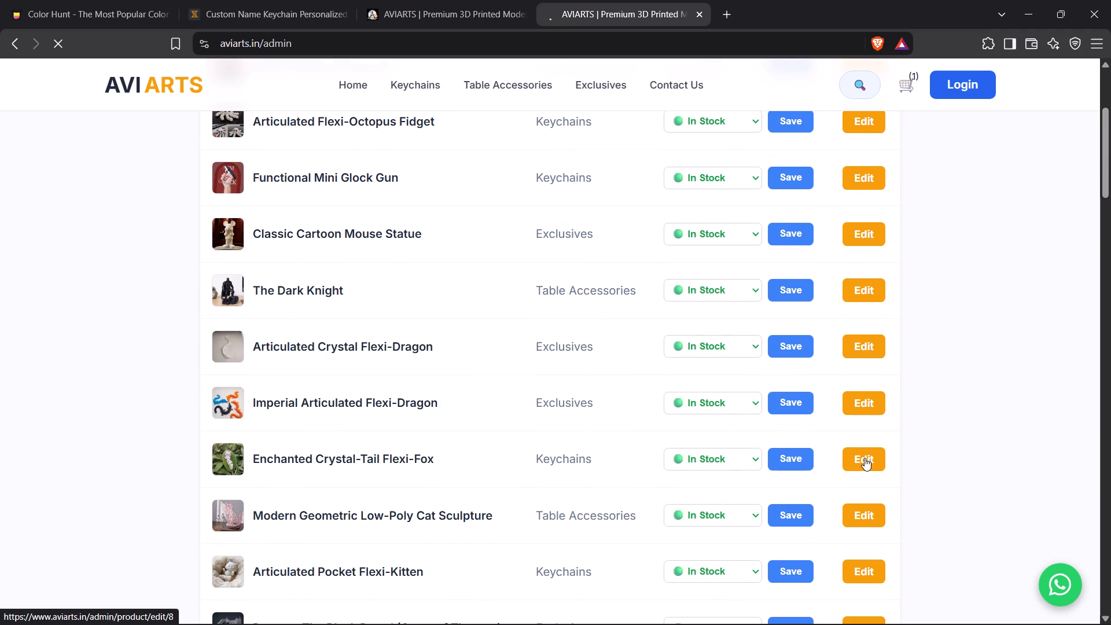
pyautogui.scroll(-1, 864, 458)
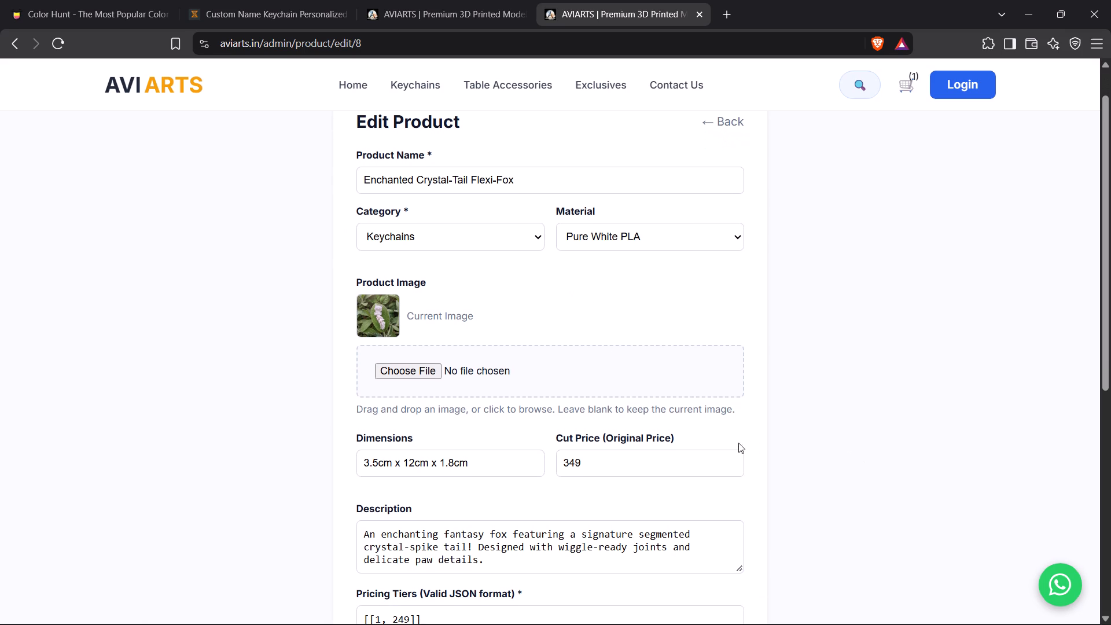
pyautogui.click(702, 473)
pyautogui.scroll(-8, 702, 473)
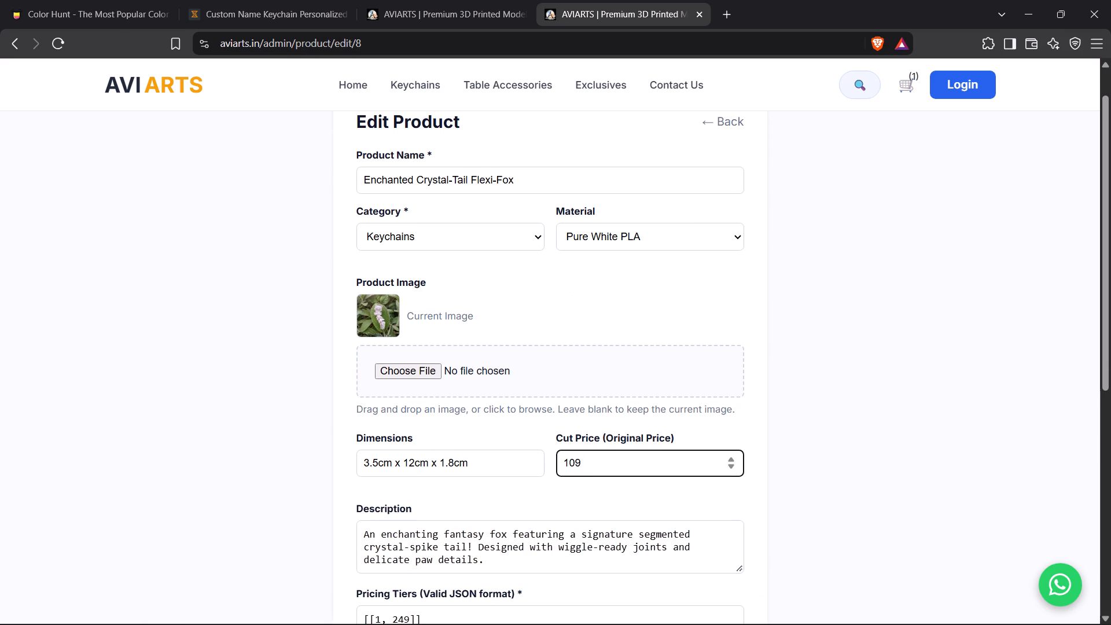
pyautogui.press('Up')
pyautogui.press('Up')
pyautogui.press('Up')
pyautogui.press('Up')
pyautogui.press('Up')
pyautogui.press('Up')
pyautogui.press('Up')
pyautogui.press('Up')
pyautogui.press('Up')
pyautogui.press('Up')
pyautogui.press('Up')
pyautogui.press('Up')
pyautogui.press('Up')
pyautogui.press('Up')
pyautogui.press('Up')
pyautogui.press('Up')
pyautogui.press('Up')
pyautogui.press('Up')
pyautogui.press('Up')
pyautogui.press('Up')
pyautogui.press('Up')
pyautogui.press('Up')
pyautogui.press('Up')
pyautogui.press('Up')
pyautogui.press('Up')
pyautogui.press('Up')
pyautogui.press('Up')
pyautogui.press('Up')
pyautogui.press('Up')
pyautogui.press('Up')
pyautogui.press('Up')
pyautogui.press('Up')
pyautogui.press('Up')
pyautogui.press('Up')
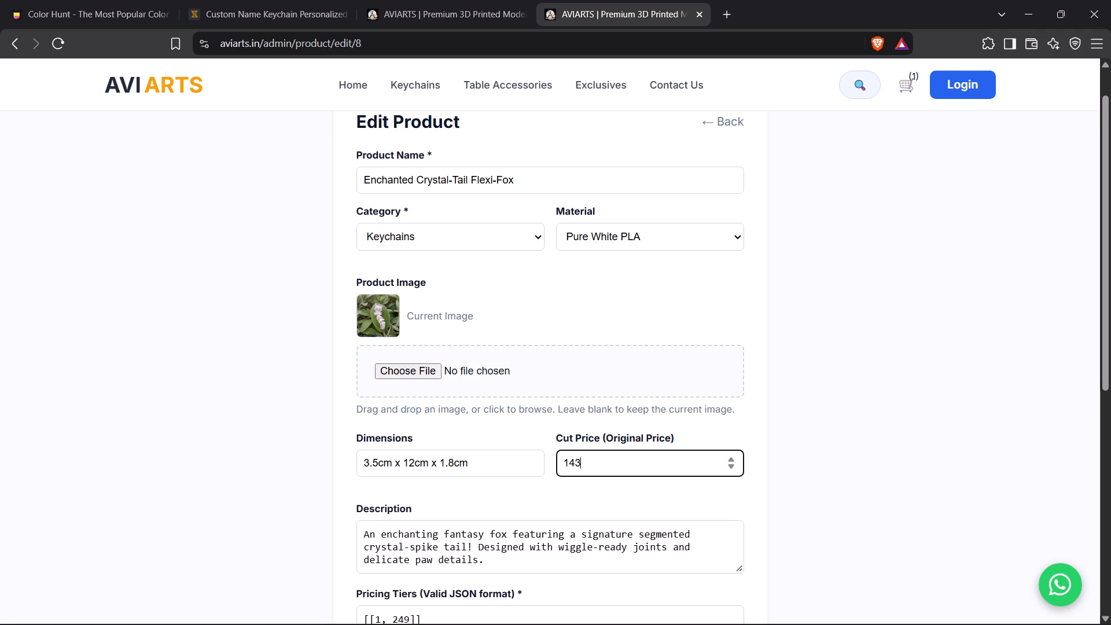
pyautogui.press('Up')
pyautogui.press('Up')
pyautogui.press('Up')
pyautogui.press('Up')
pyautogui.press('Up')
pyautogui.press('Up')
pyautogui.press('Return')
# Reopen the Enchanted Crystal-Tail Flexi-Fox for editing and begin editing the price in its pricing tiers.
pyautogui.scroll(-3, 702, 473)
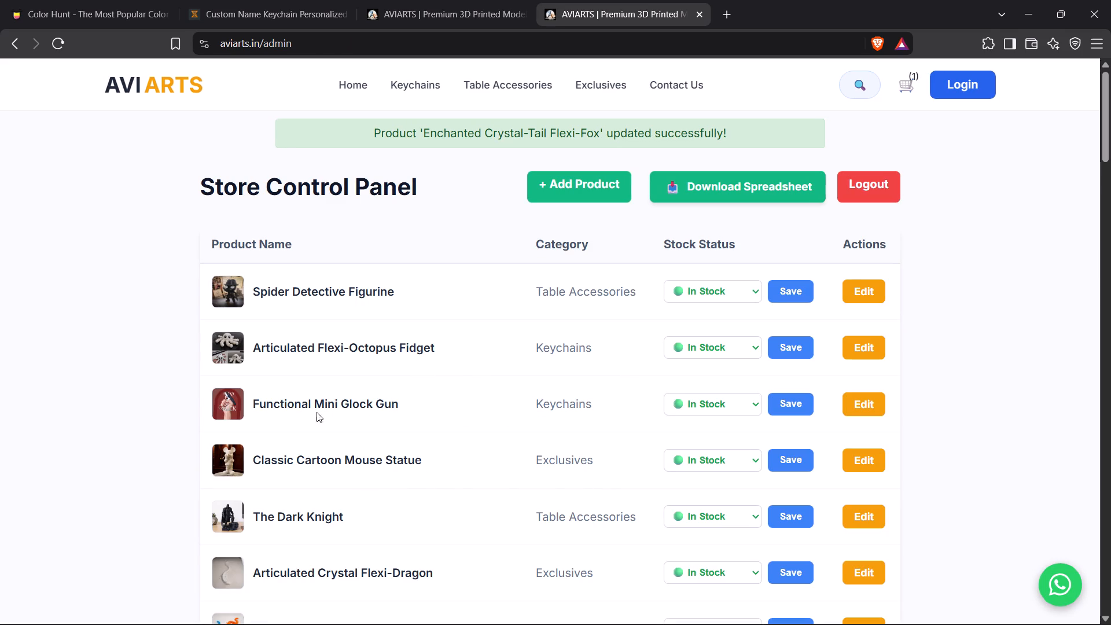
pyautogui.scroll(-2, 452, 489)
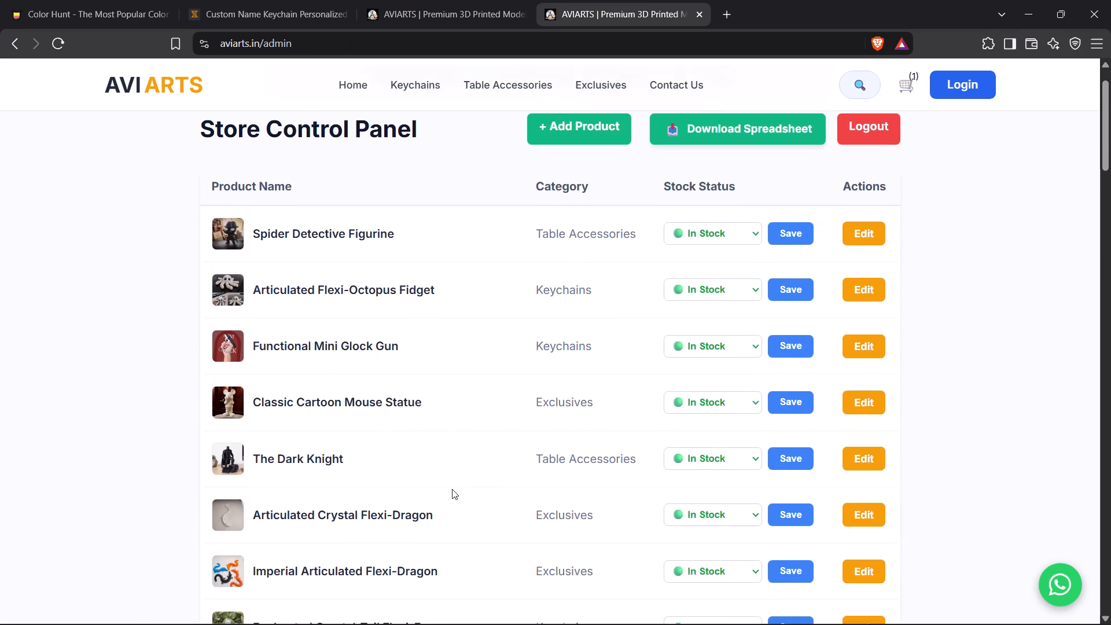
pyautogui.scroll(-2, 452, 489)
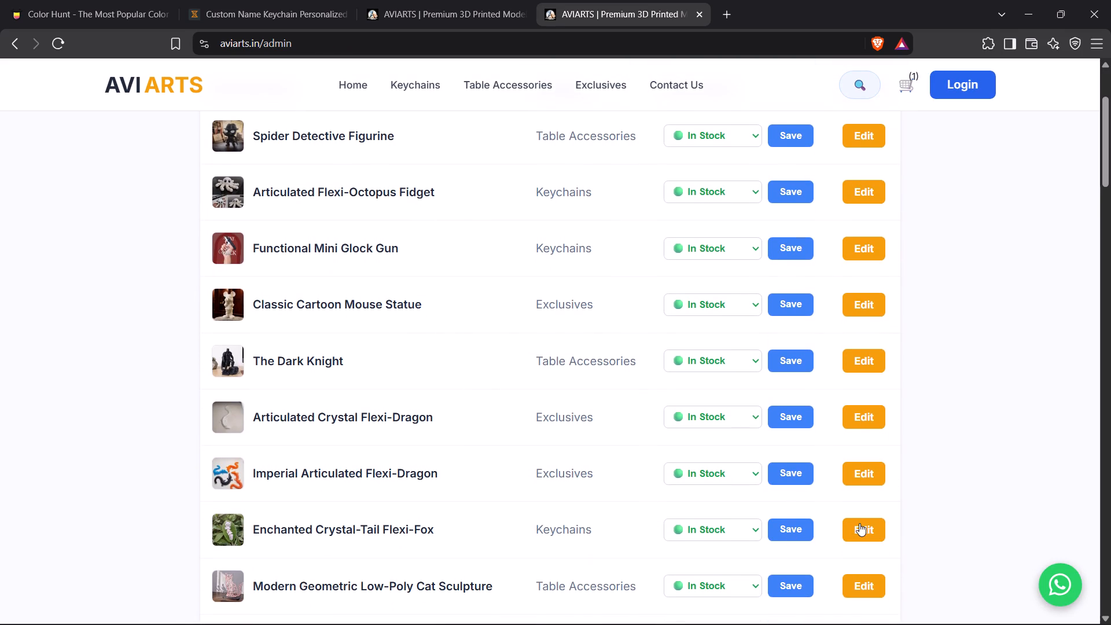
pyautogui.click(864, 523)
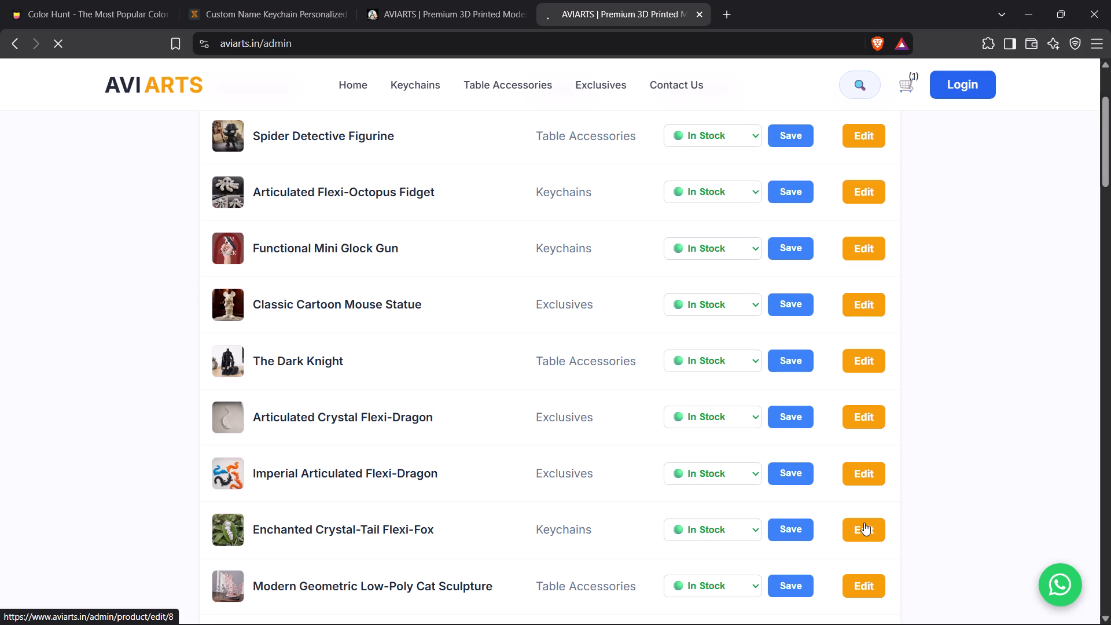
pyautogui.scroll(-2, 677, 510)
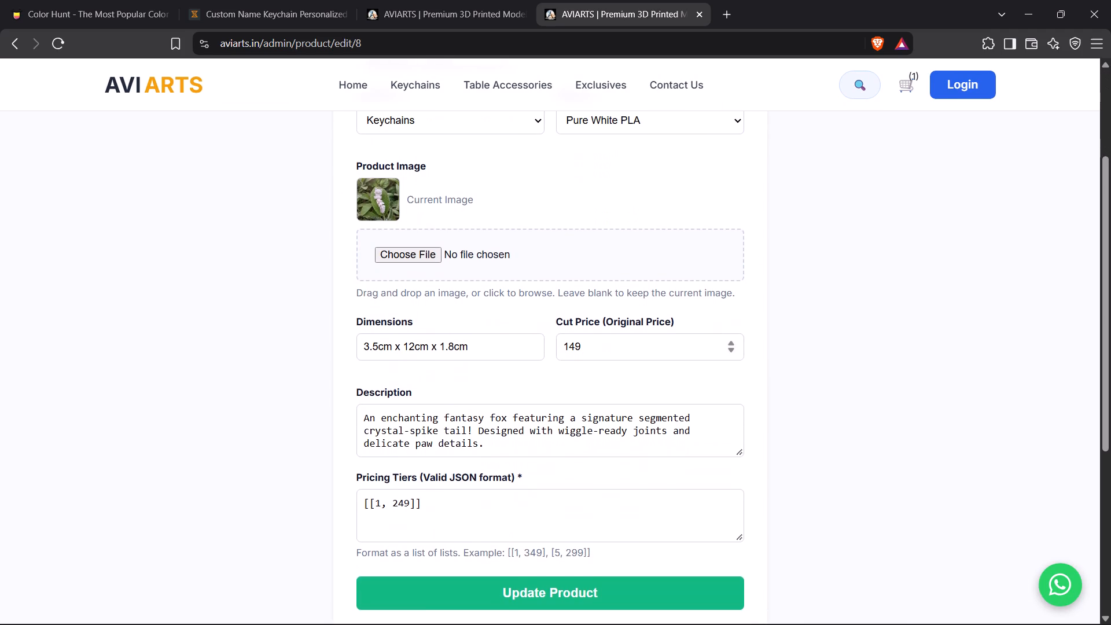
pyautogui.scroll(-1, 677, 510)
pyautogui.click(403, 502)
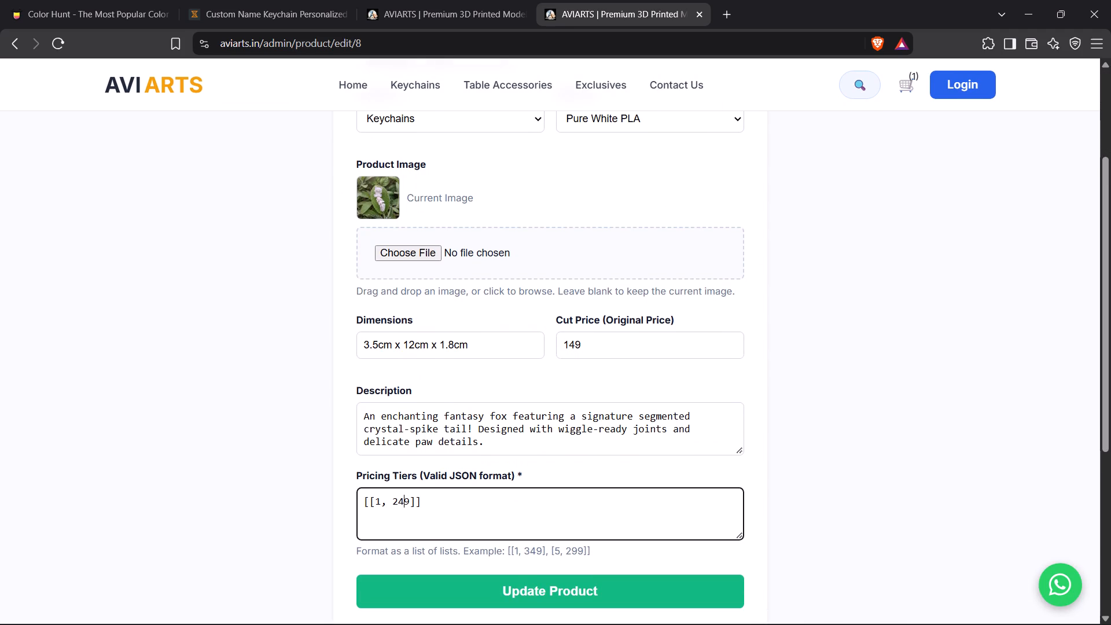
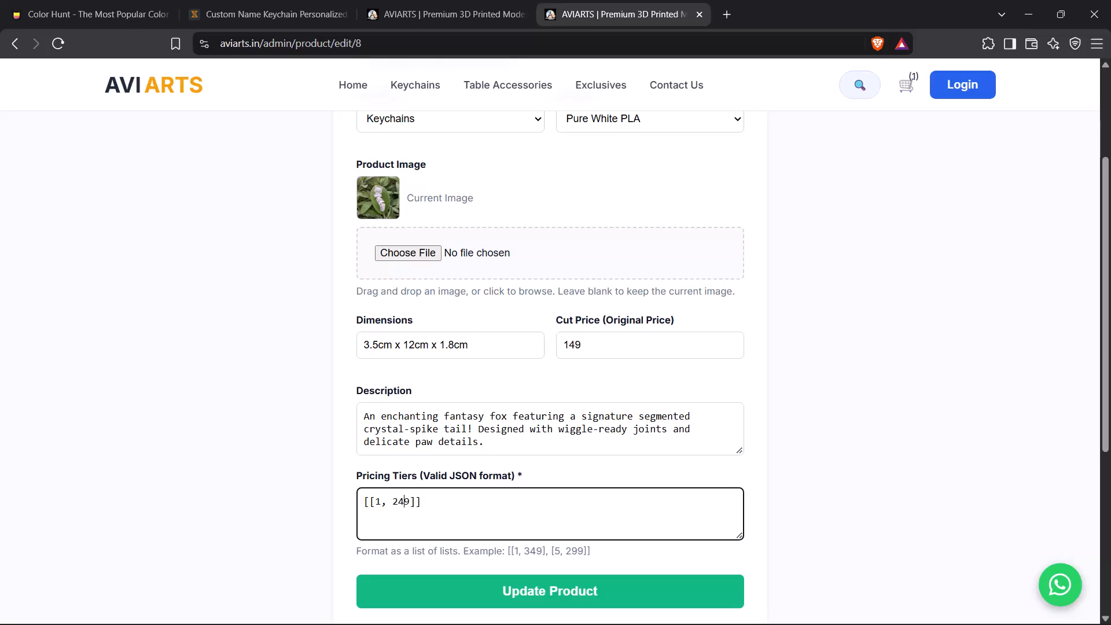
# Change the Enchanted Crystal-Tail Flexi-Fox's pricing tier to [[1, 99]] and save the product update.
pyautogui.press('BackSpace')
pyautogui.press('BackSpace')
pyautogui.press('9')
pyautogui.click(456, 598)
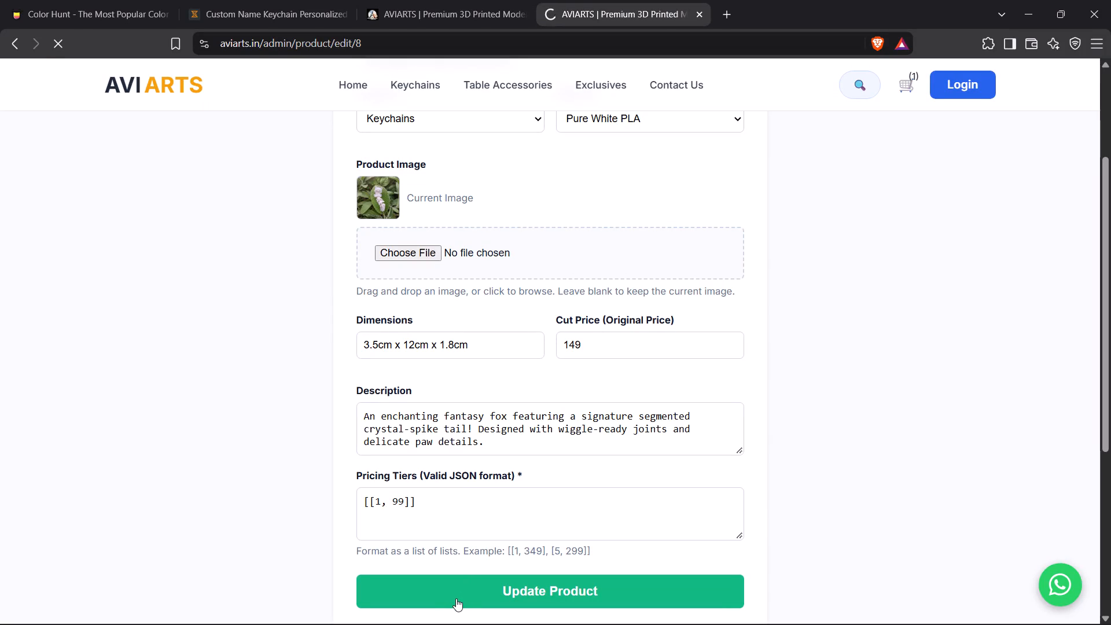
# Open the Zen Slumbering Baby Panda Figurine for editing and change its pricing tier to [[1, 179]].
pyautogui.scroll(-8, 456, 598)
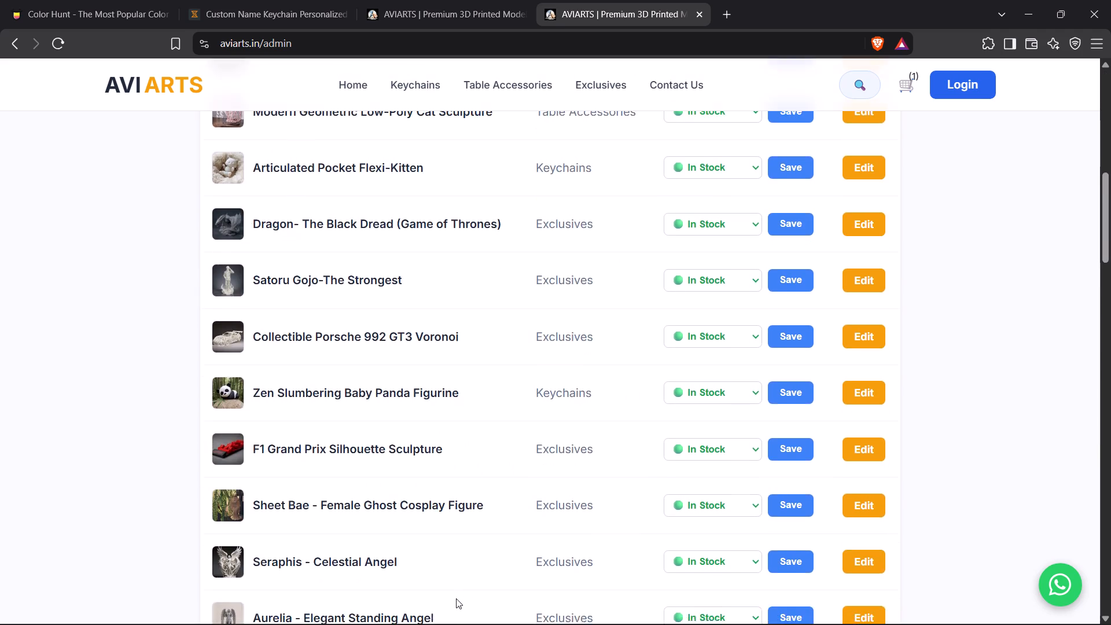
pyautogui.scroll(-2, 456, 598)
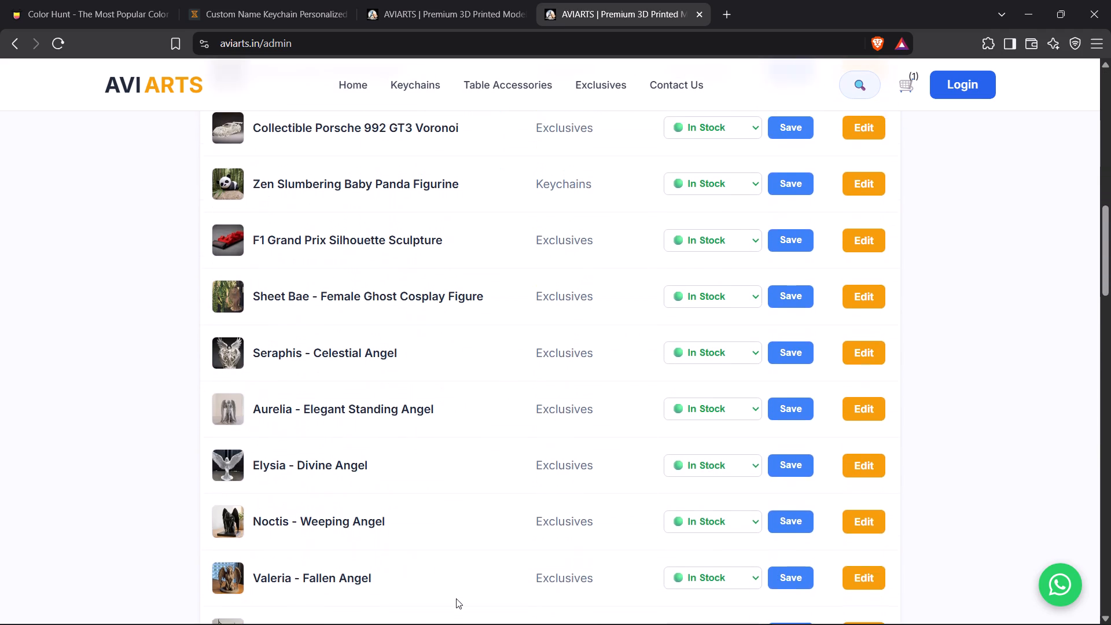
pyautogui.scroll(-1, 456, 598)
pyautogui.click(855, 243)
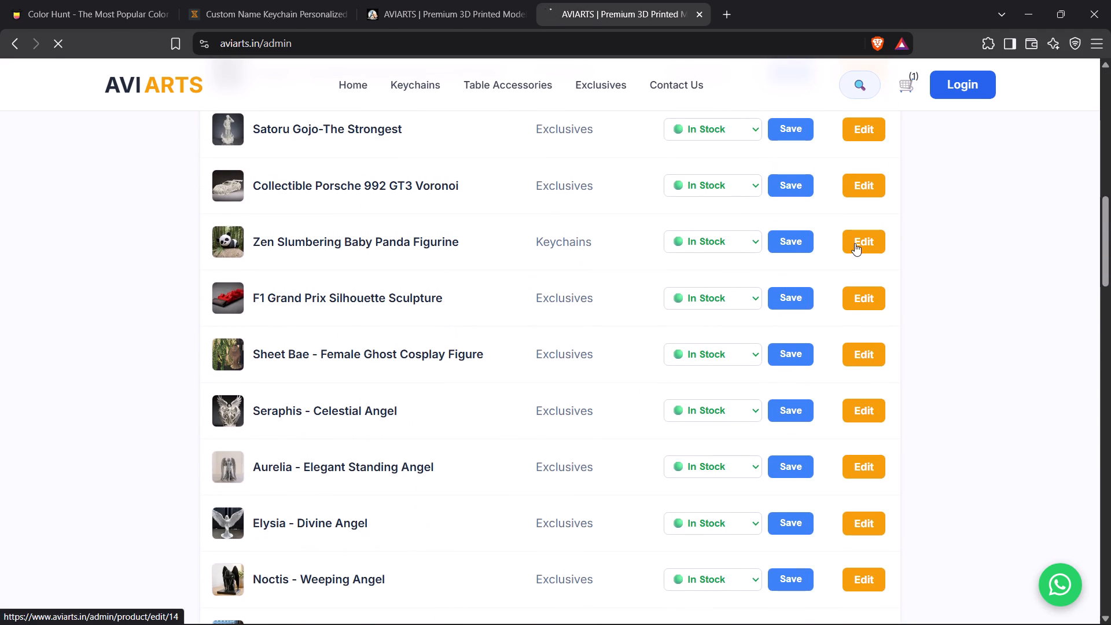
pyautogui.scroll(-3, 855, 243)
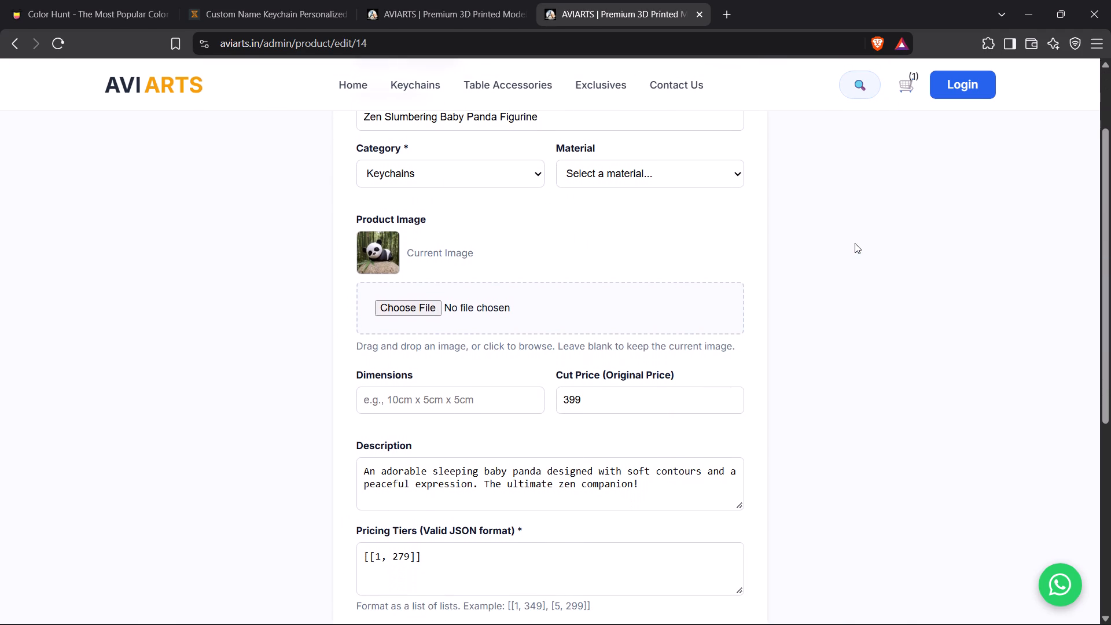
pyautogui.click(396, 554)
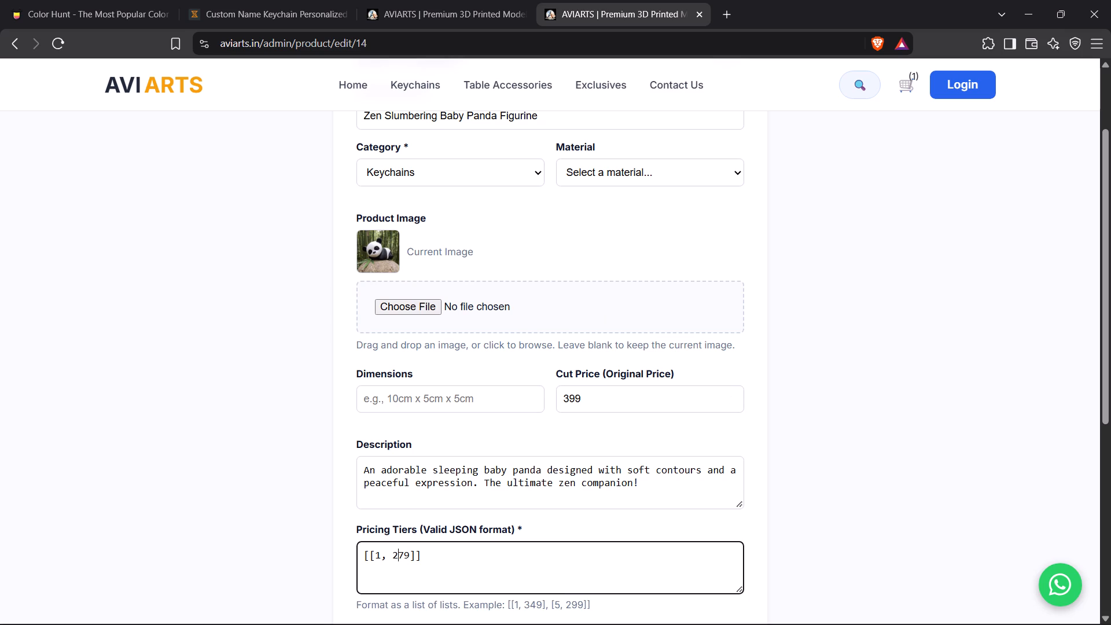
pyautogui.press('BackSpace')
pyautogui.press('q')
pyautogui.press('BackSpace')
pyautogui.press('1')
# Set the Zen Slumbering Baby Panda Figurine's cut price (original price) to 289 and save the product update.
pyautogui.click(569, 395)
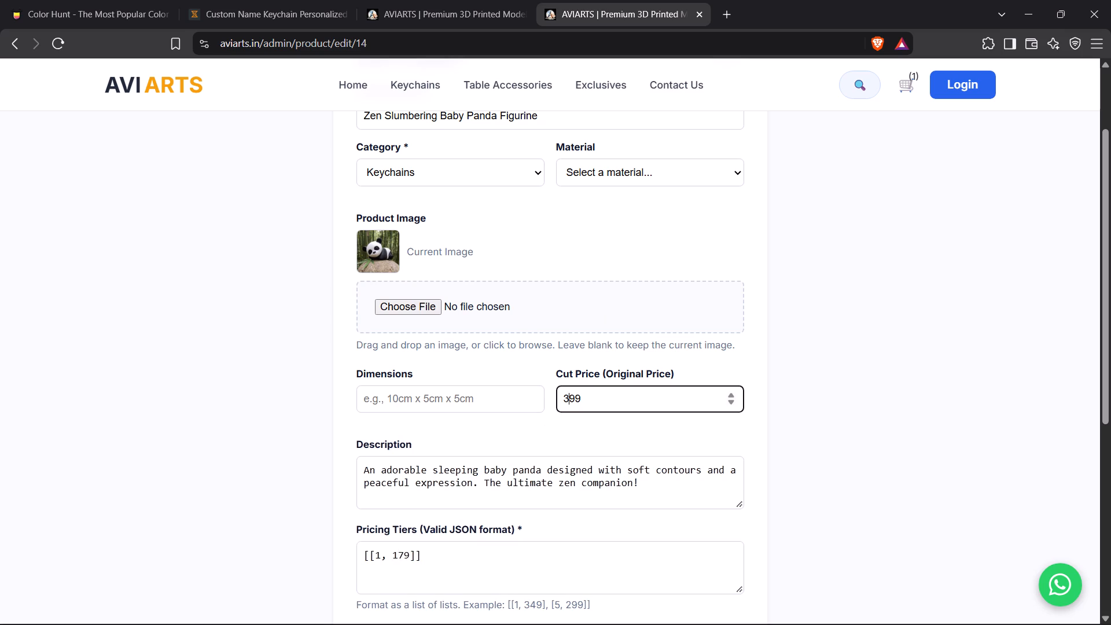
pyautogui.press('BackSpace')
pyautogui.press('2')
pyautogui.scroll(-3, 569, 395)
pyautogui.scroll(7, 569, 395)
pyautogui.click(797, 448)
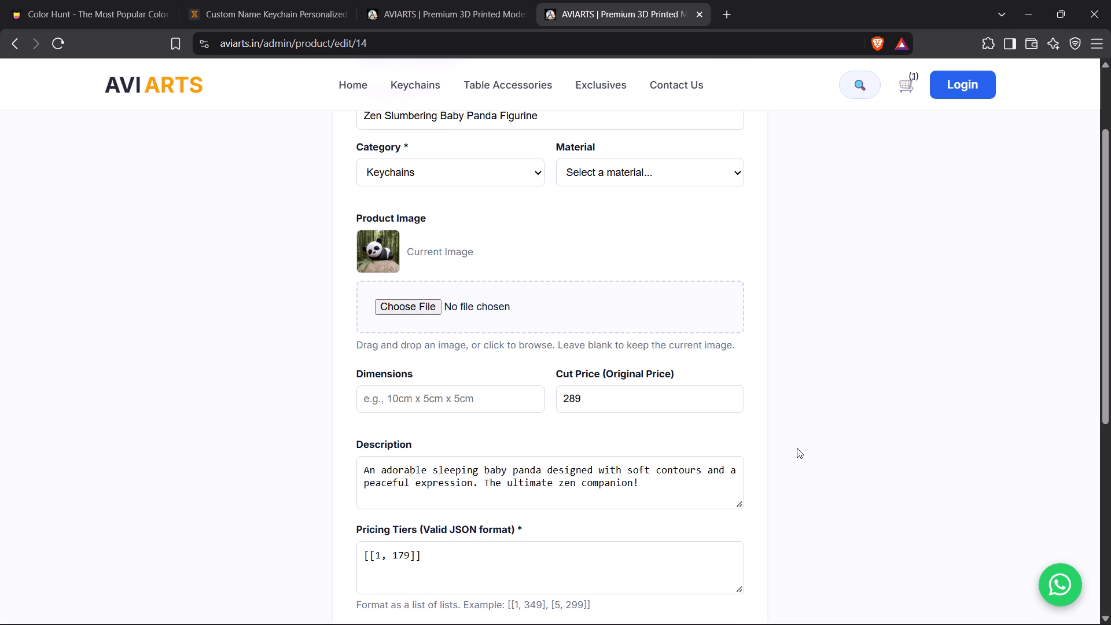
pyautogui.scroll(-3, 797, 448)
pyautogui.click(665, 479)
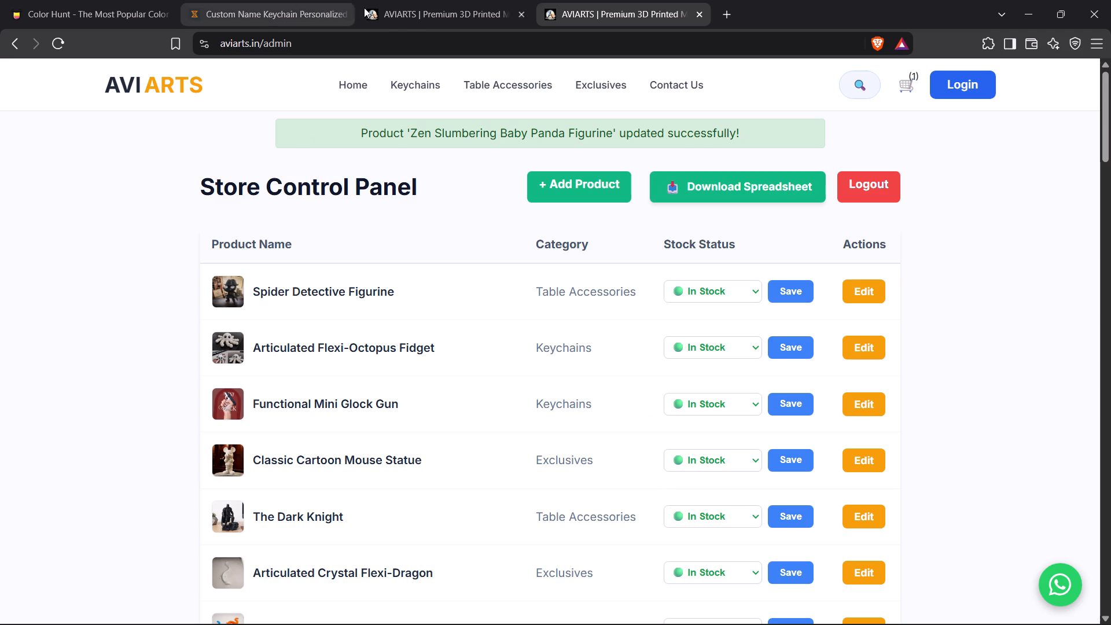
# Switch to the AVIARTS storefront, reload it and review the product cards' prices from the Flexi-Fox to the Sheet Bae figure.
pyautogui.click(412, 19)
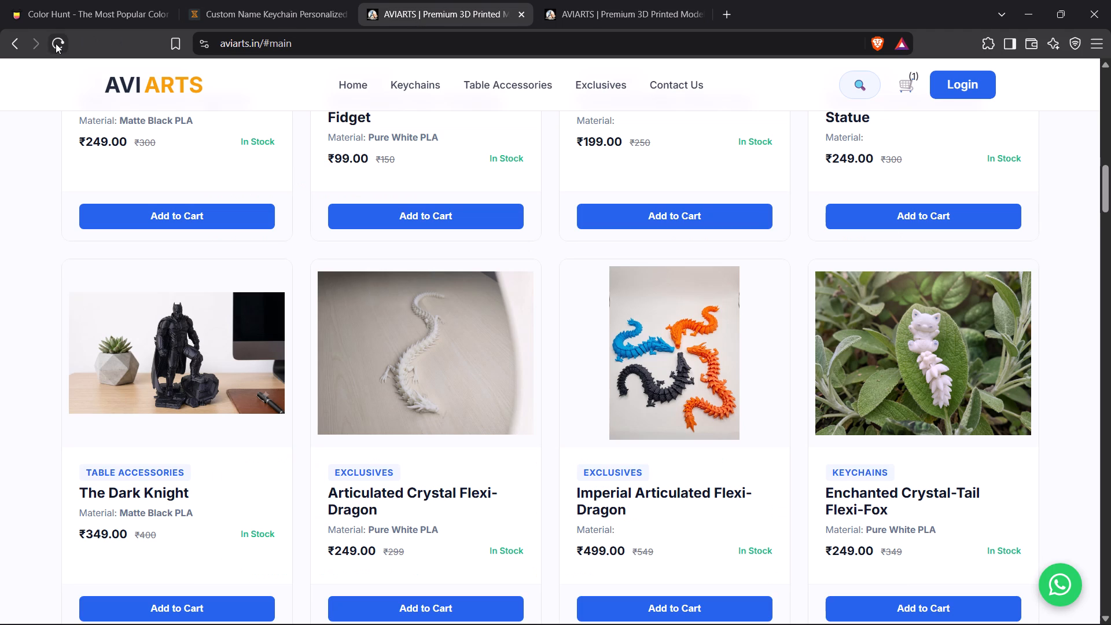
pyautogui.click(56, 43)
pyautogui.scroll(-2, 56, 43)
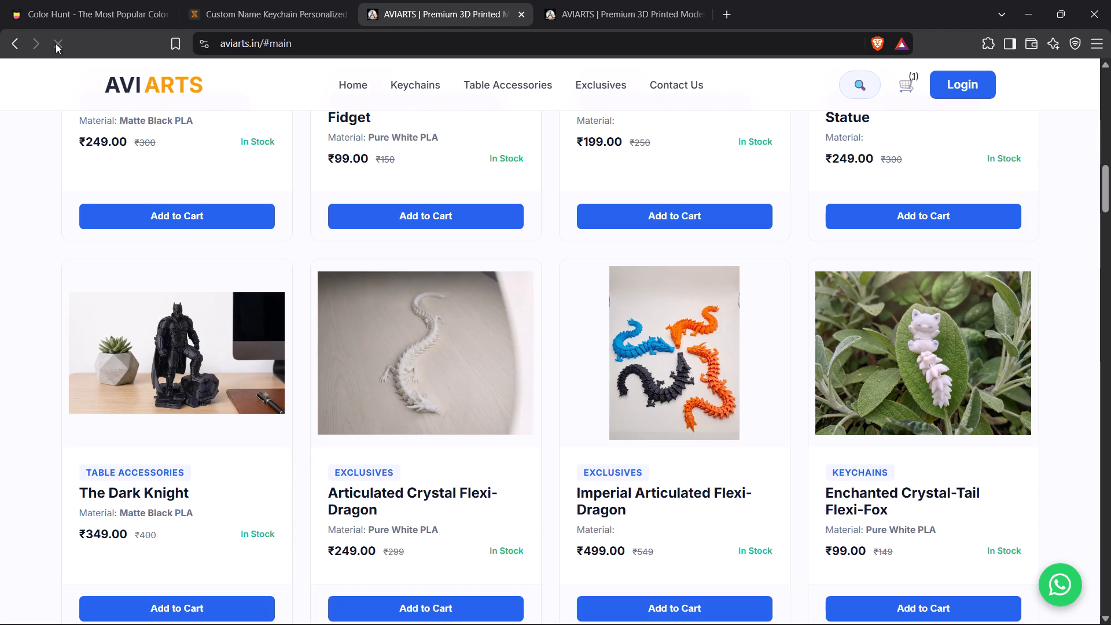
pyautogui.scroll(-1, 56, 43)
pyautogui.scroll(-6, 301, 298)
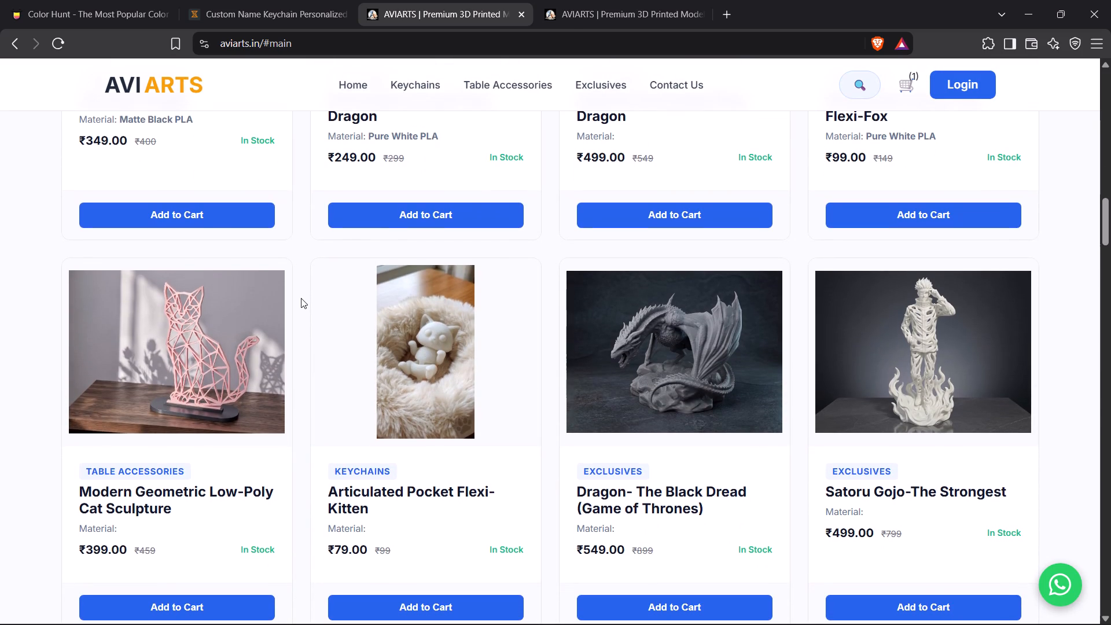
pyautogui.scroll(-1, 301, 298)
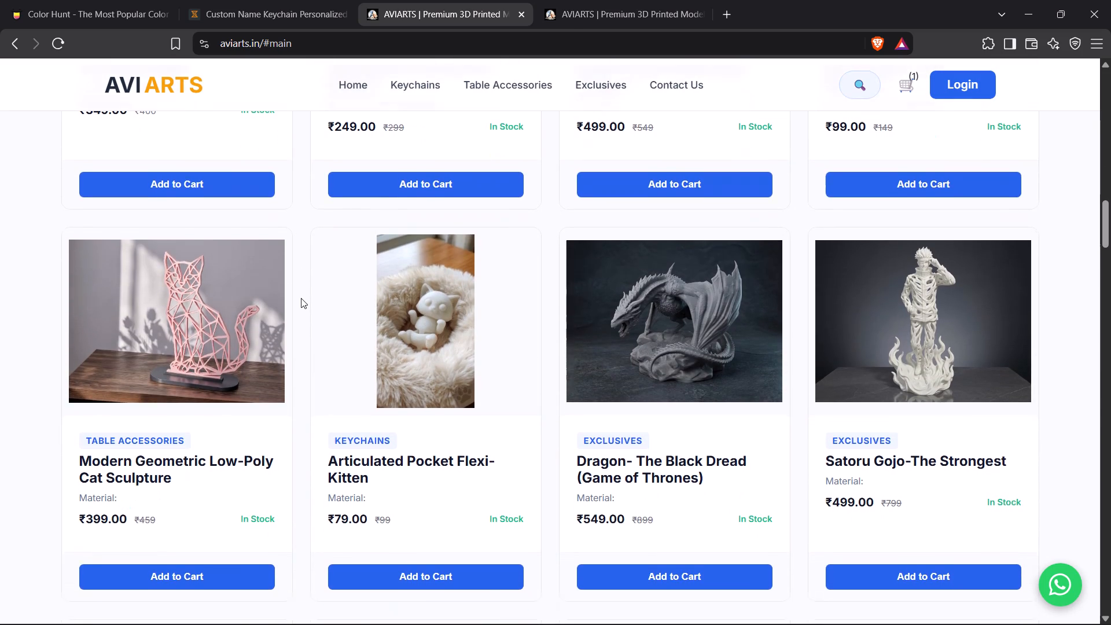
pyautogui.scroll(-7, 301, 298)
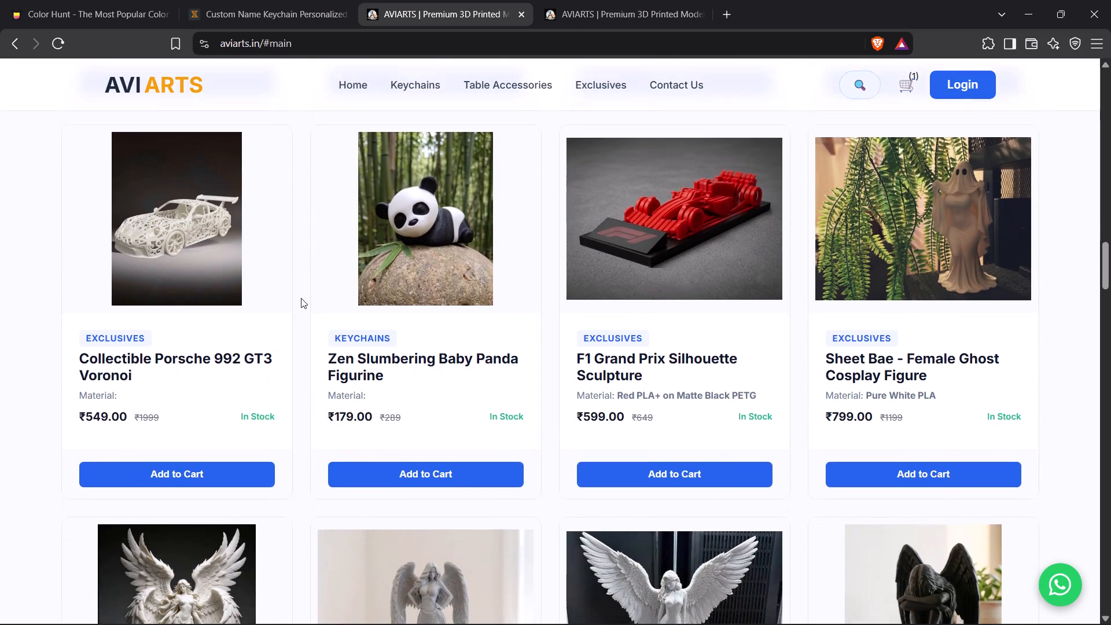
pyautogui.scroll(-2, 301, 298)
pyautogui.scroll(2, 301, 298)
pyautogui.scroll(-1, 301, 298)
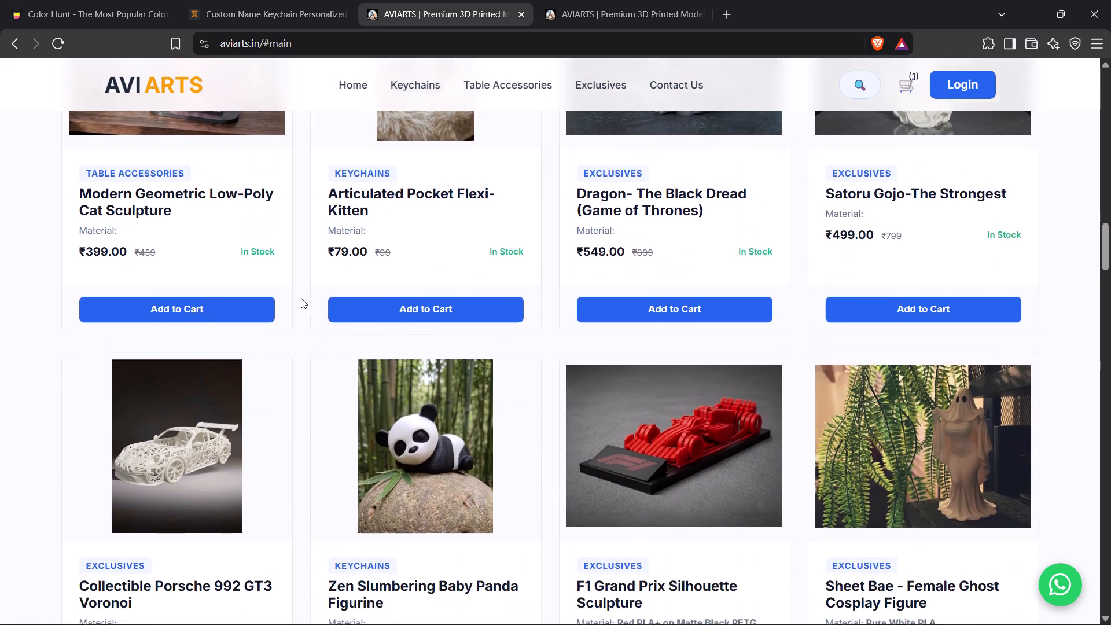
pyautogui.scroll(-2, 301, 298)
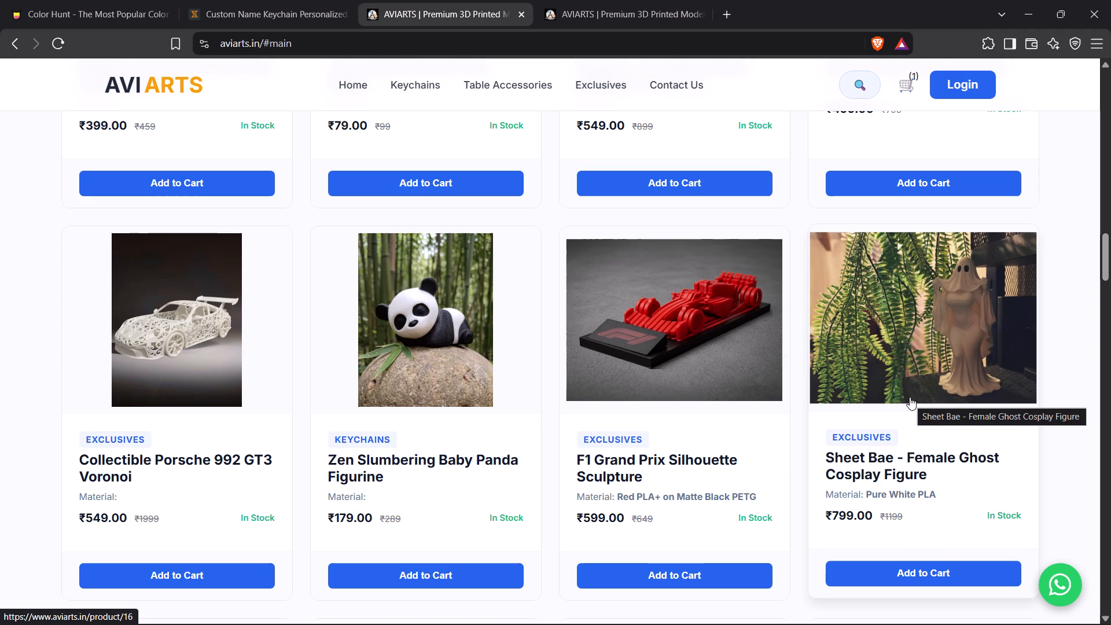
# Open Sheet Bae - Female Ghost Cosplay Figure for editing in the admin area and set its cut price (original price) to 699.
pyautogui.click(572, 12)
pyautogui.scroll(-4, 523, 481)
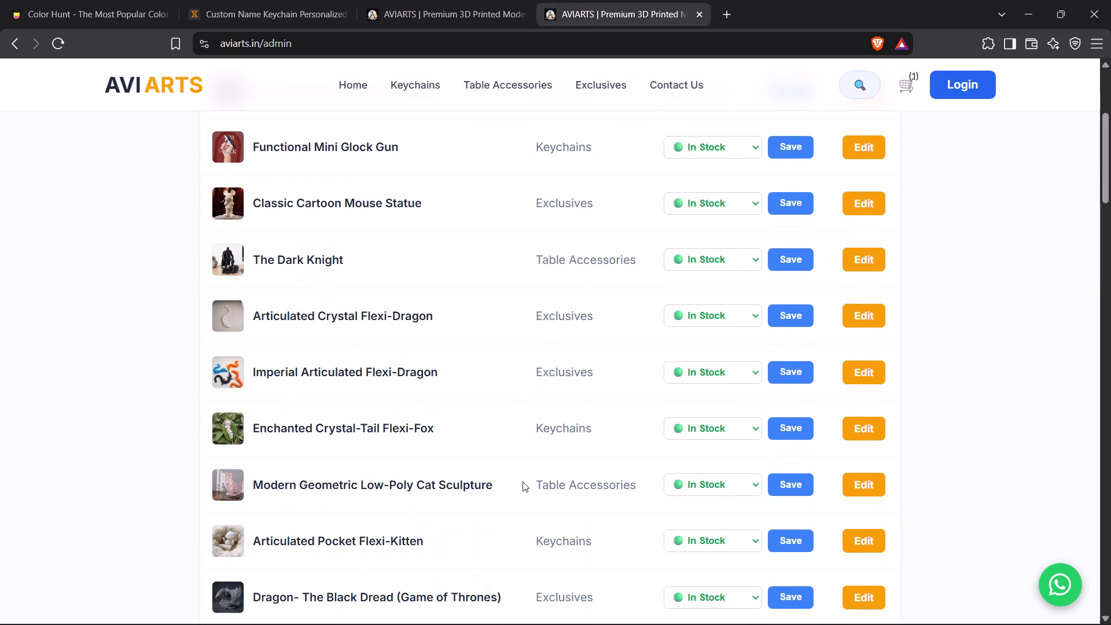
pyautogui.scroll(-7, 523, 481)
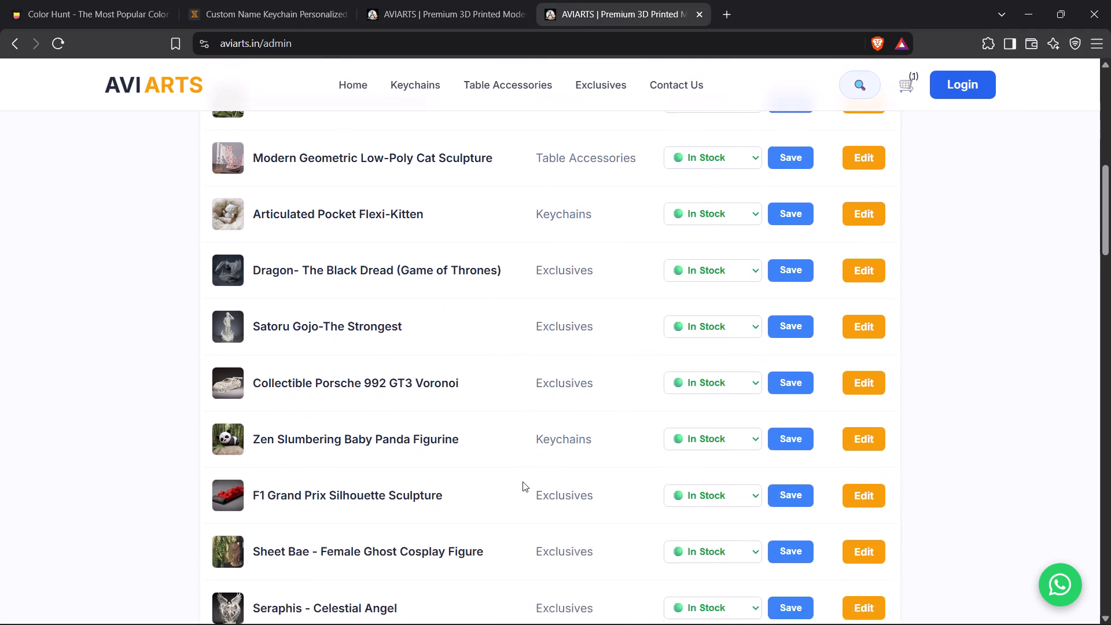
pyautogui.scroll(-1, 523, 481)
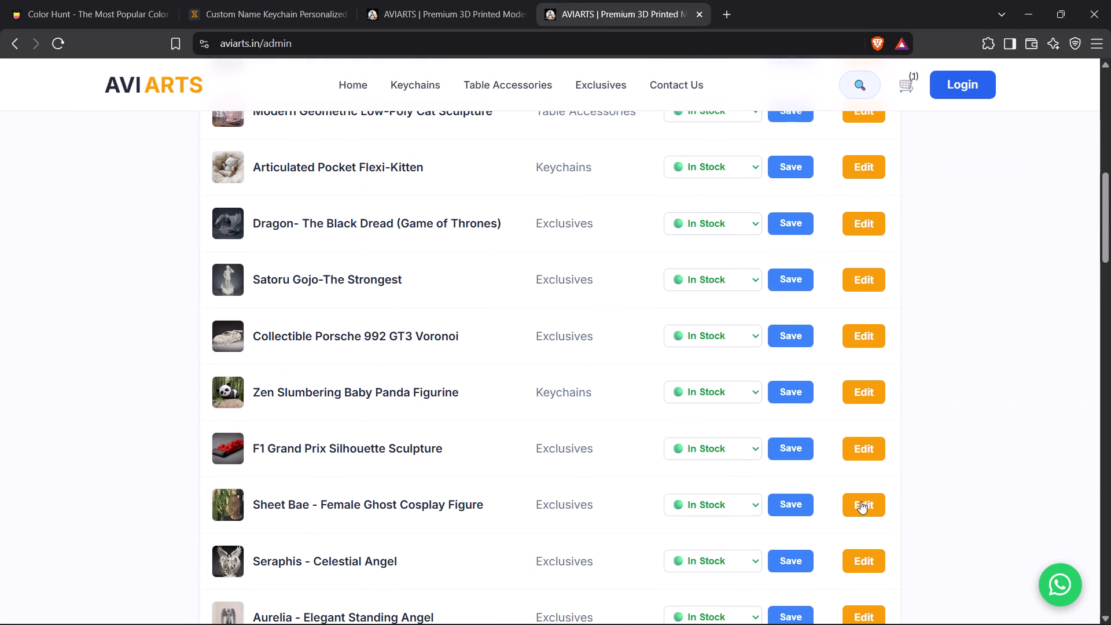
pyautogui.click(862, 502)
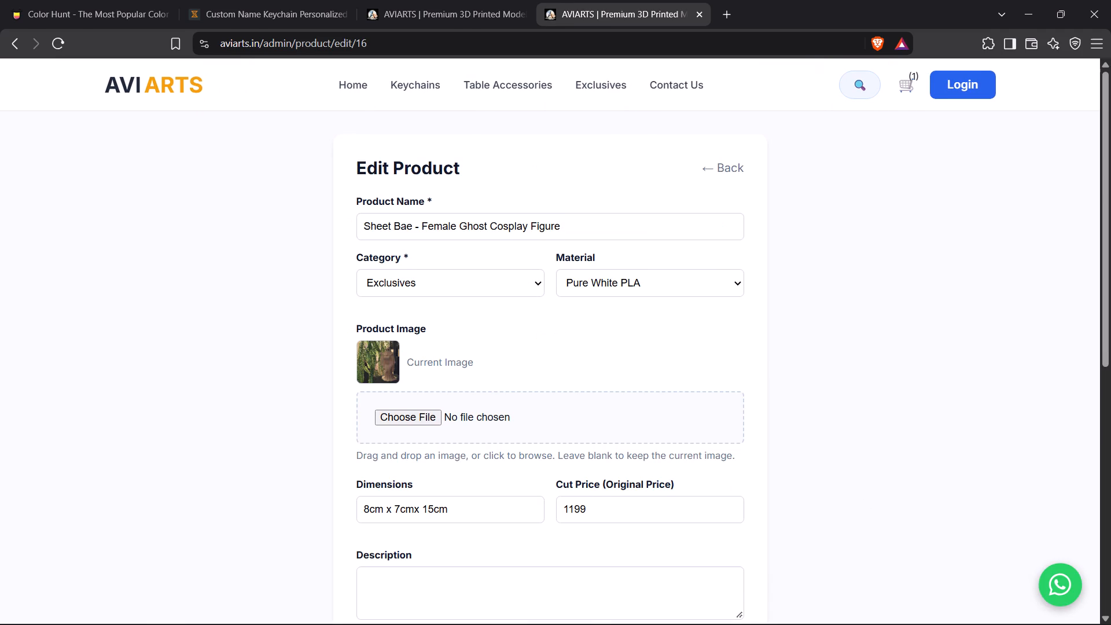
pyautogui.scroll(-5, 651, 459)
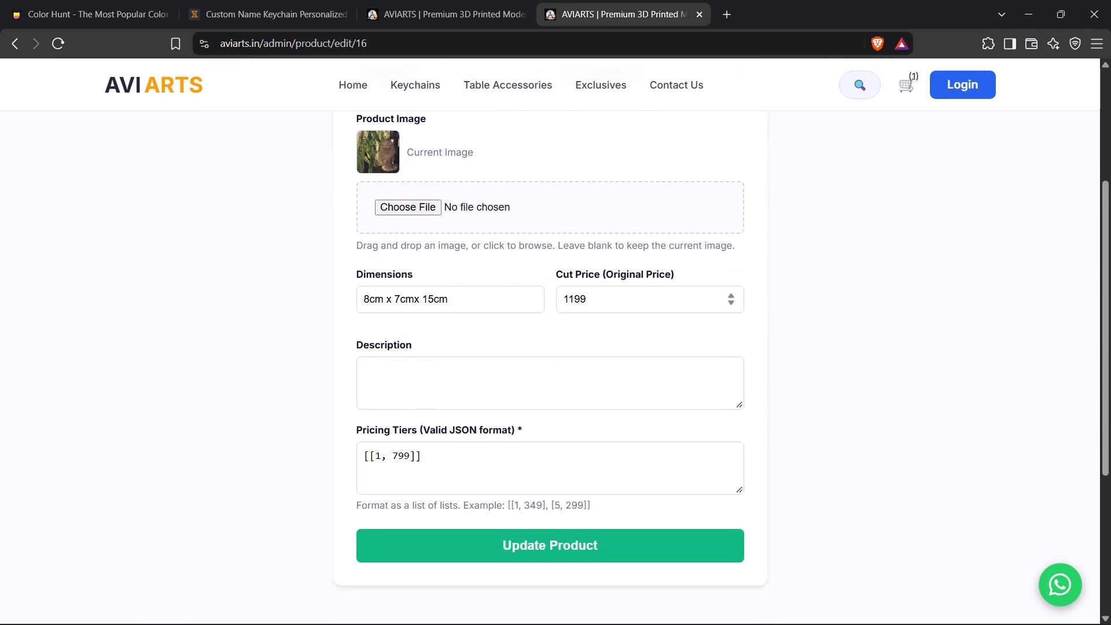
pyautogui.click(573, 301)
pyautogui.press('BackSpace')
pyautogui.press('BackSpace')
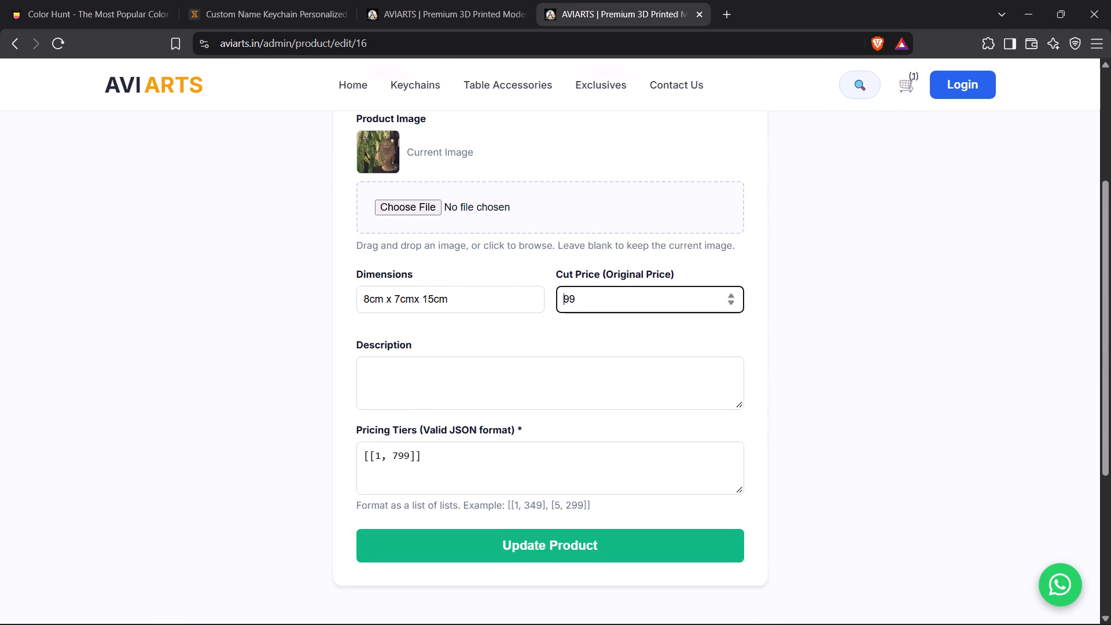
pyautogui.press('6')
# Change the Sheet Bae - Female Ghost Cosplay Figure's pricing tier to [[1, 499]] and save the product update.
pyautogui.click(398, 453)
pyautogui.press('BackSpace')
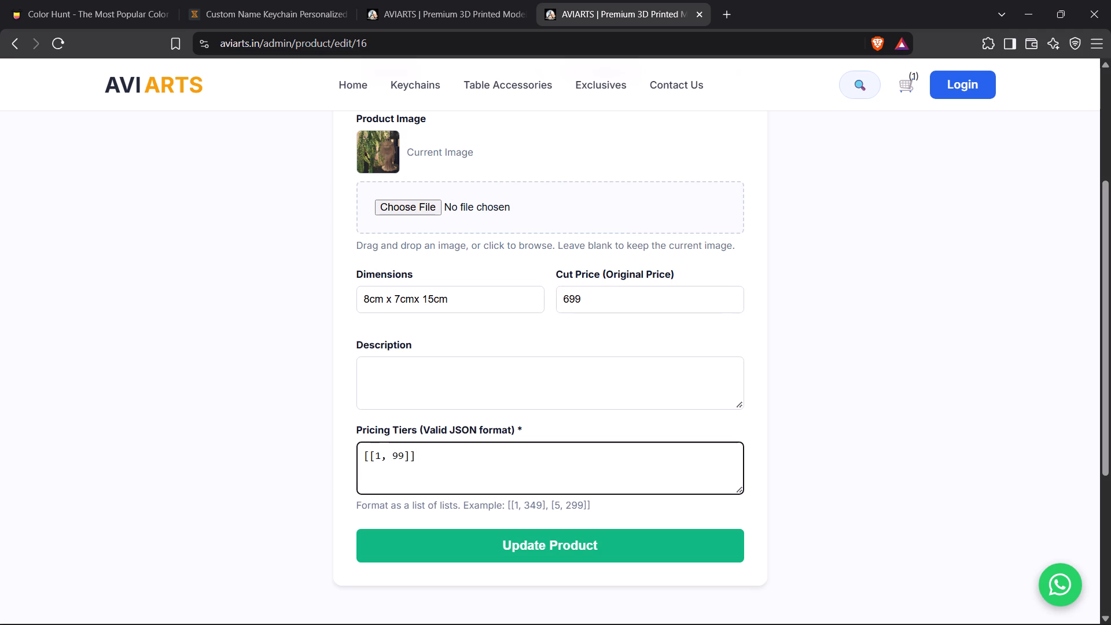
pyautogui.press('3')
pyautogui.press('BackSpace')
pyautogui.press('4')
pyautogui.click(444, 548)
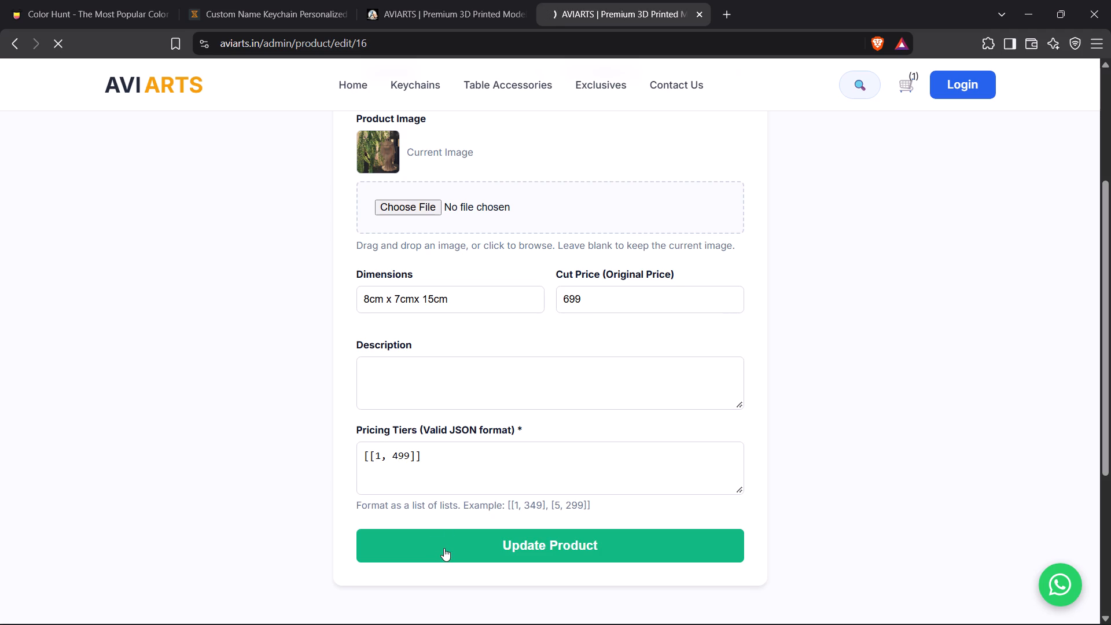
# Look through the admin product list from the Flexi-Dragon entries down to Knightfall.
pyautogui.scroll(-6, 529, 512)
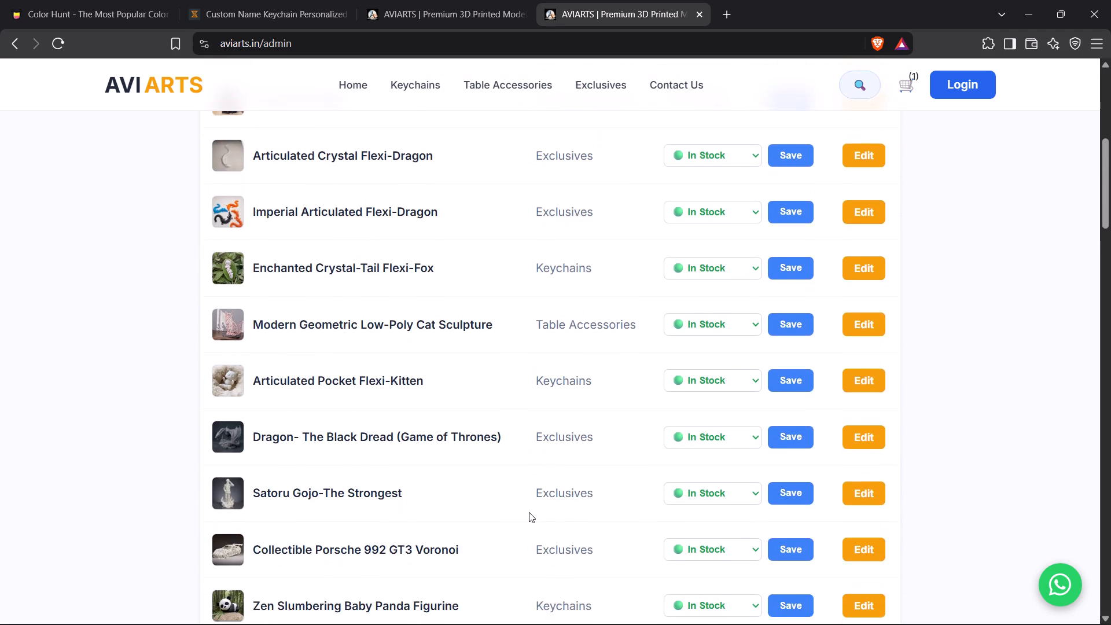
pyautogui.scroll(-7, 529, 512)
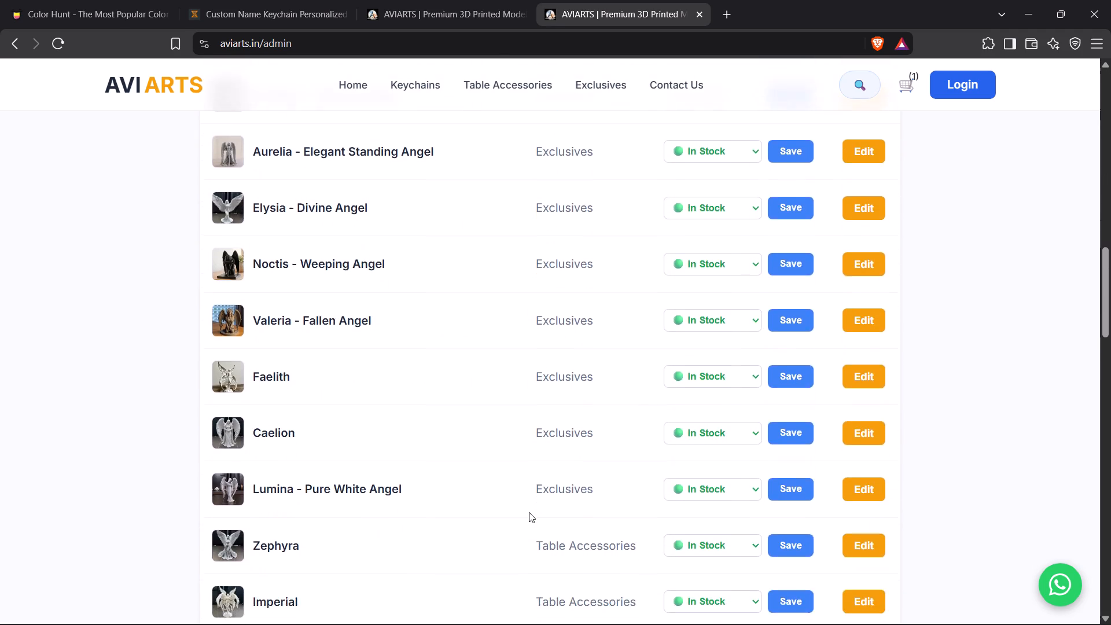
pyautogui.scroll(-11, 529, 512)
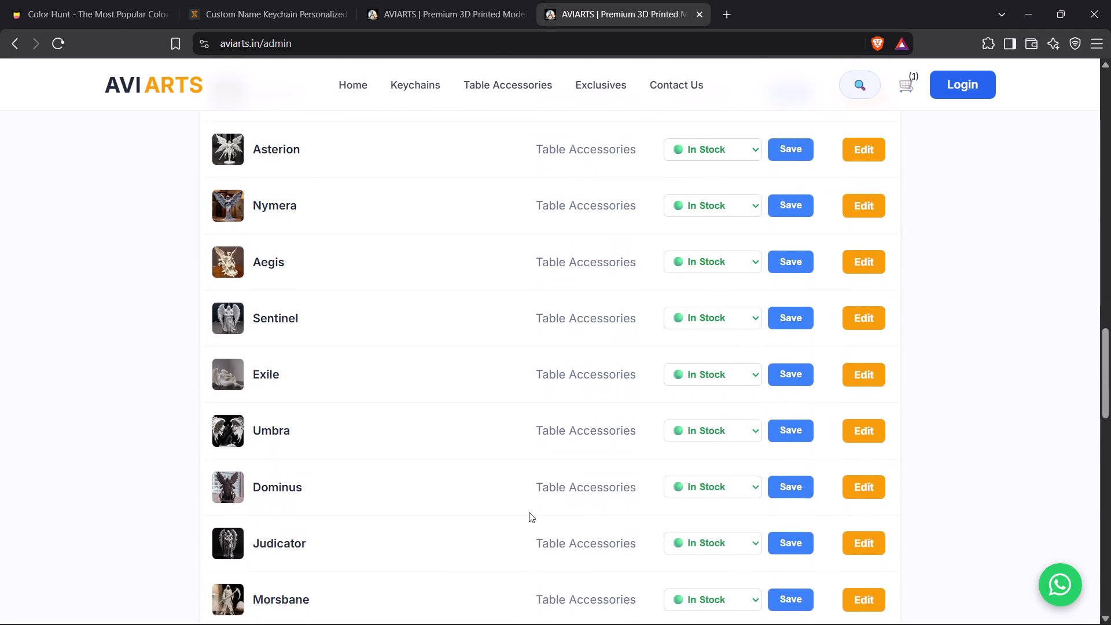
pyautogui.scroll(-7, 529, 512)
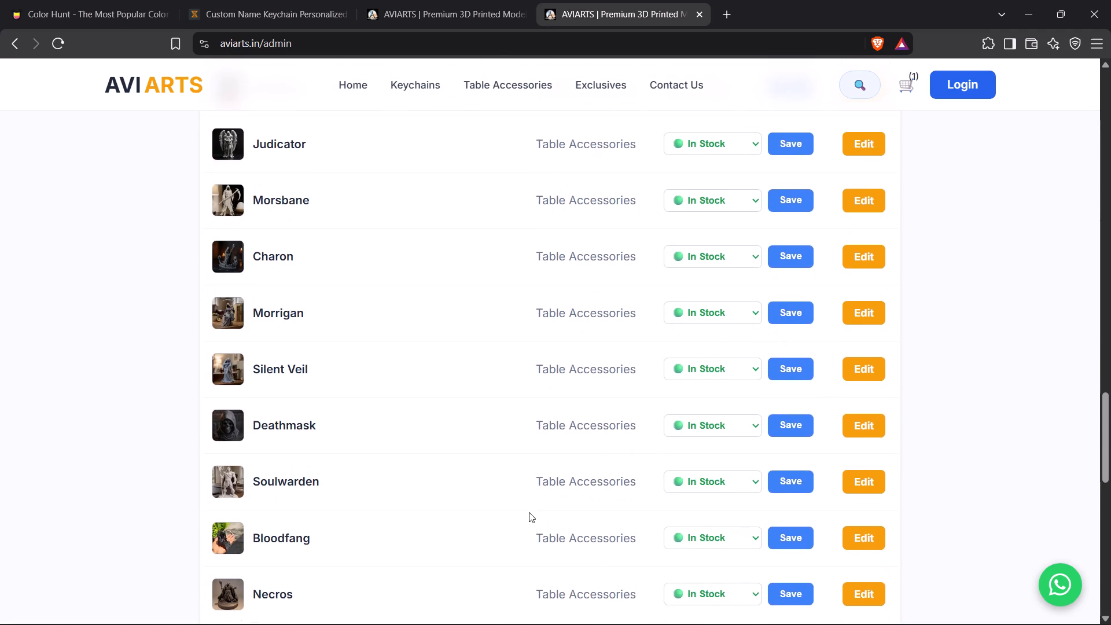
pyautogui.scroll(-10, 529, 512)
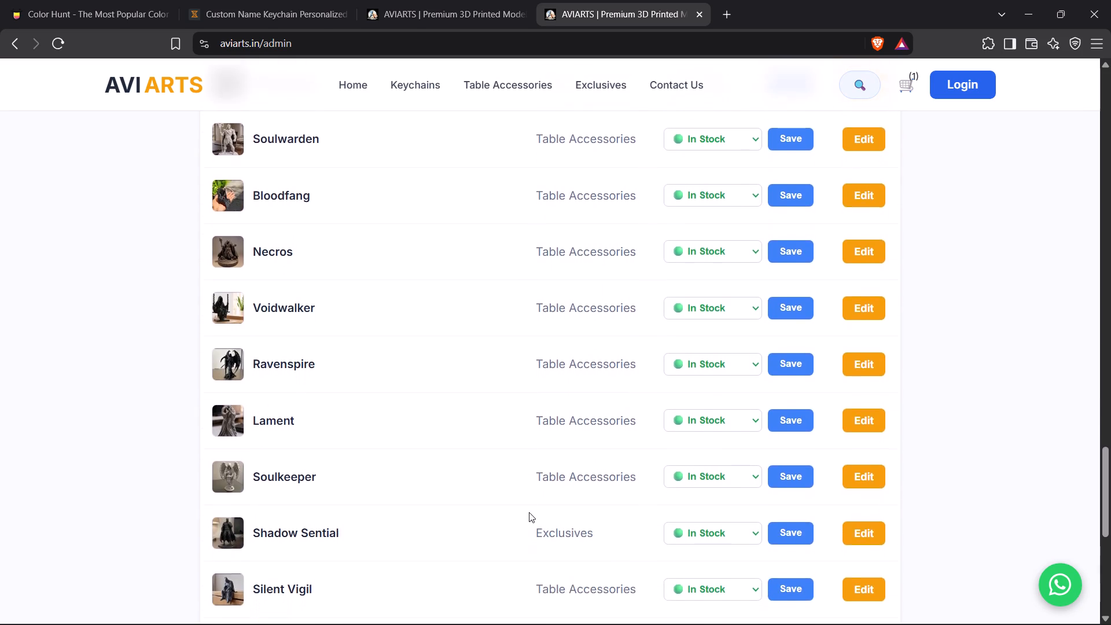
pyautogui.scroll(-3, 529, 512)
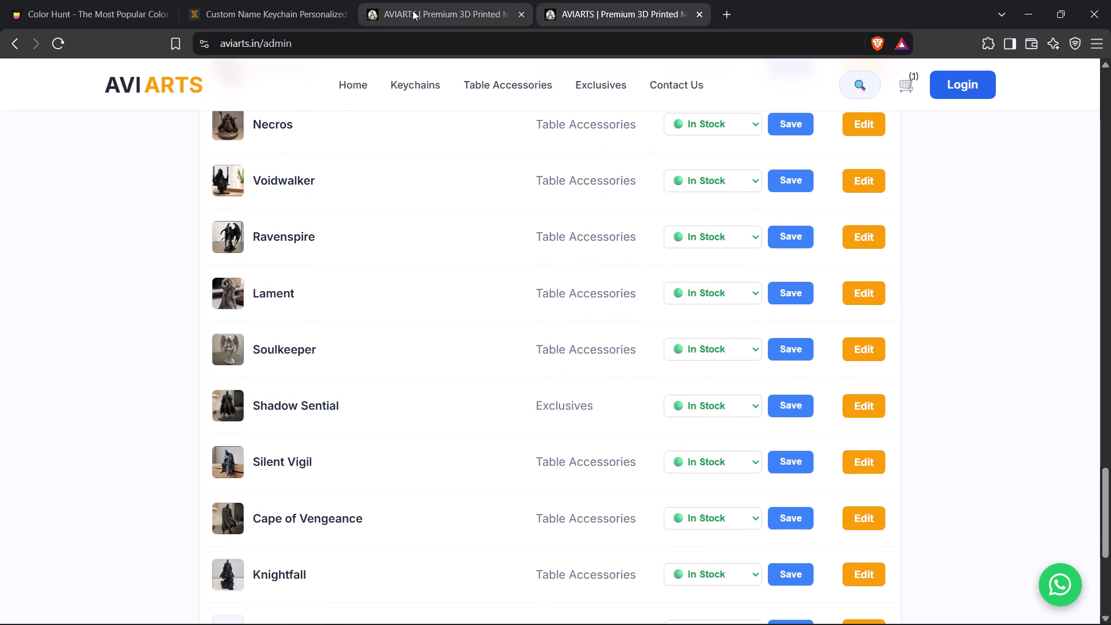
# Switch to the AVIARTS storefront, reload it and review the product cards' materials and prices from the Collectible Porsche to Gotham's Guardian.
pyautogui.click(415, 8)
pyautogui.click(49, 42)
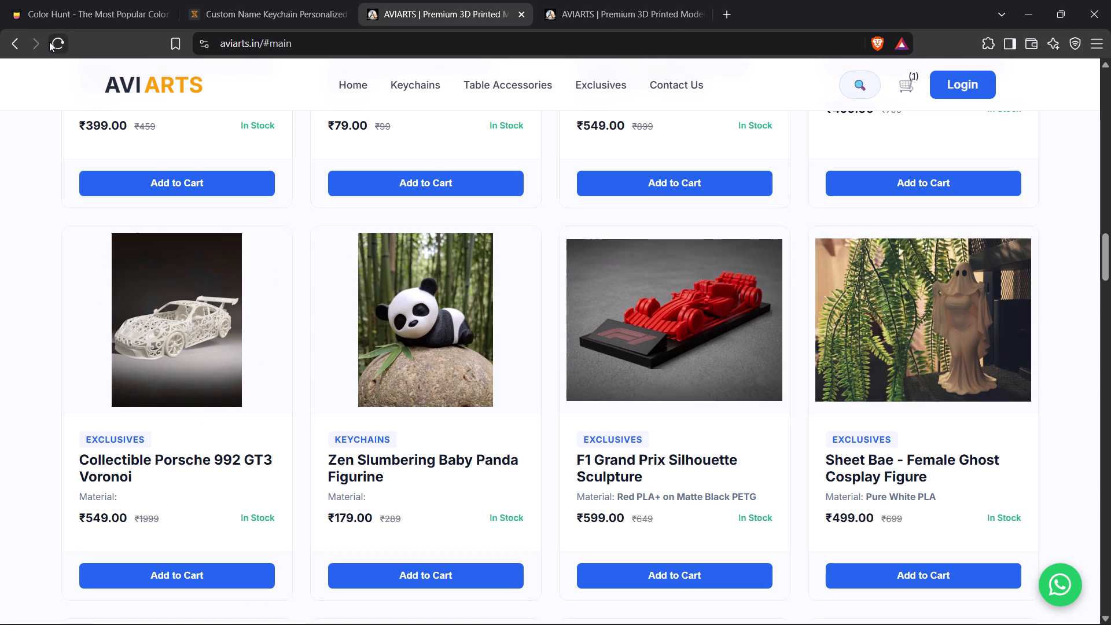
pyautogui.scroll(-6, 49, 42)
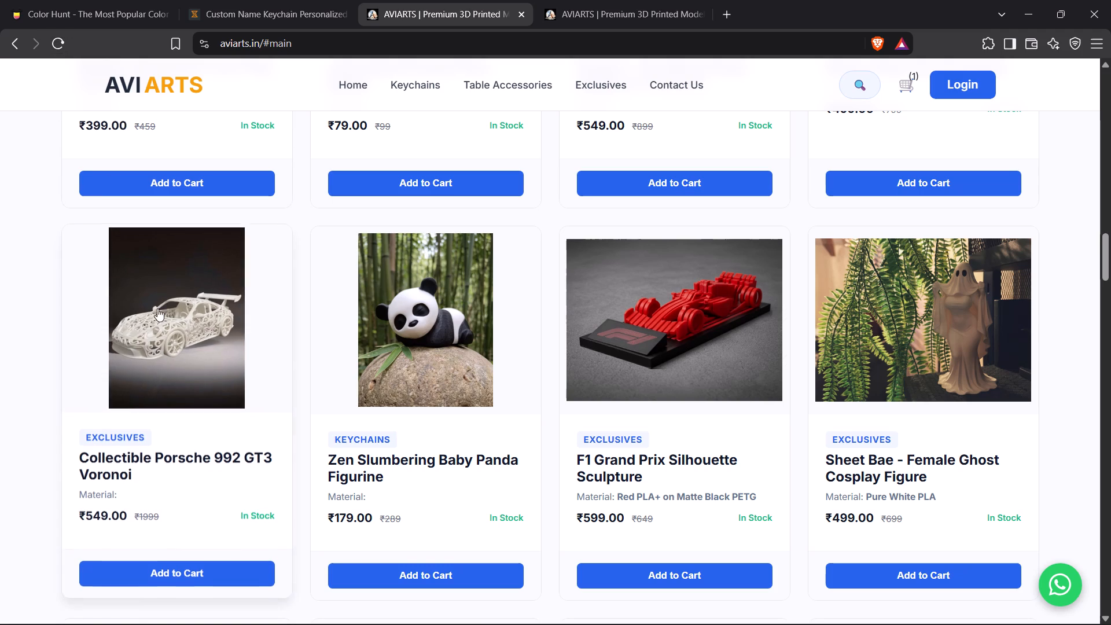
pyautogui.scroll(-11, 189, 370)
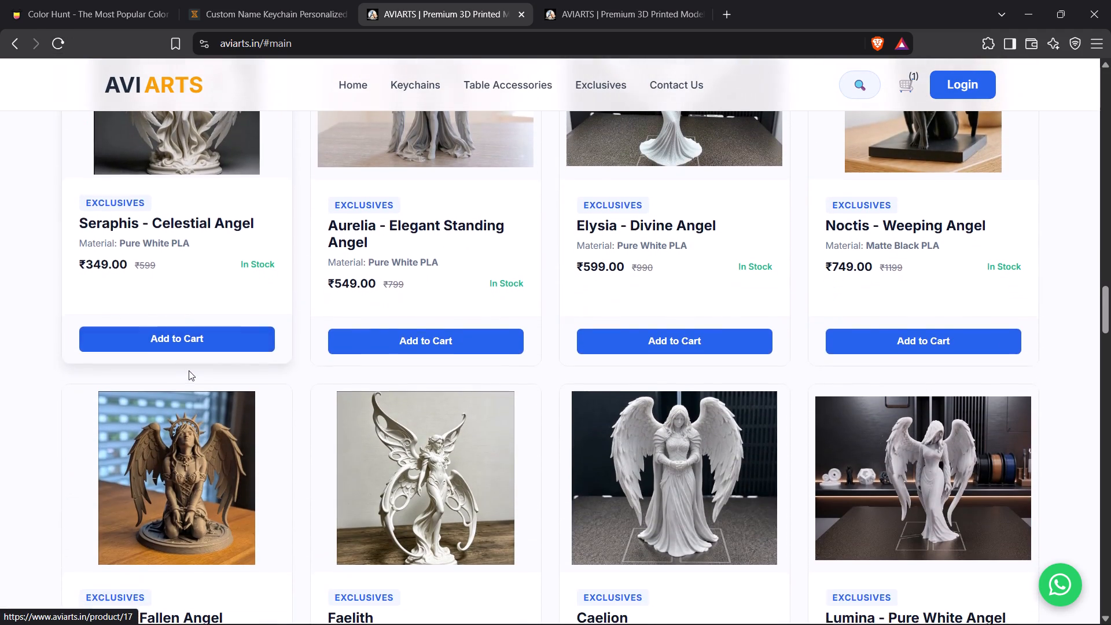
pyautogui.scroll(-8, 189, 370)
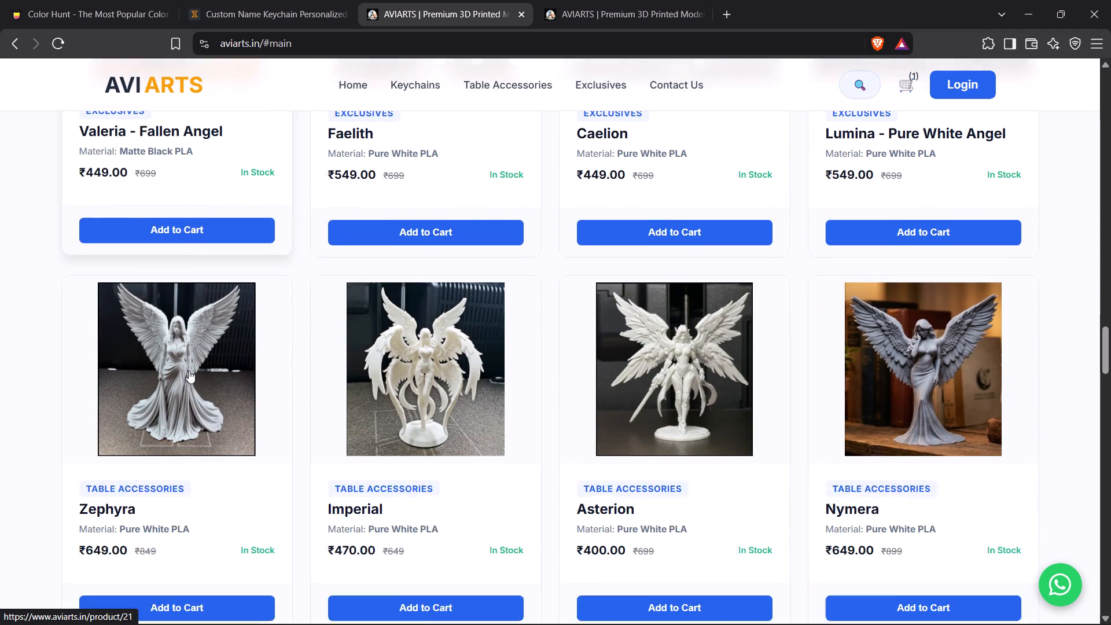
pyautogui.scroll(-10, 189, 370)
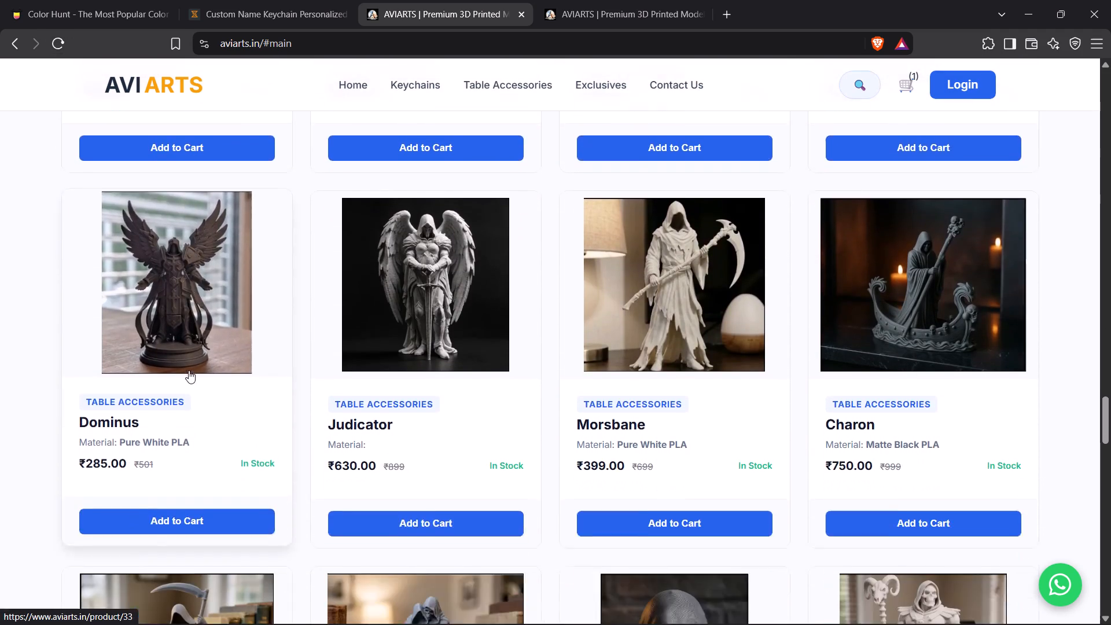
pyautogui.scroll(-7, 189, 370)
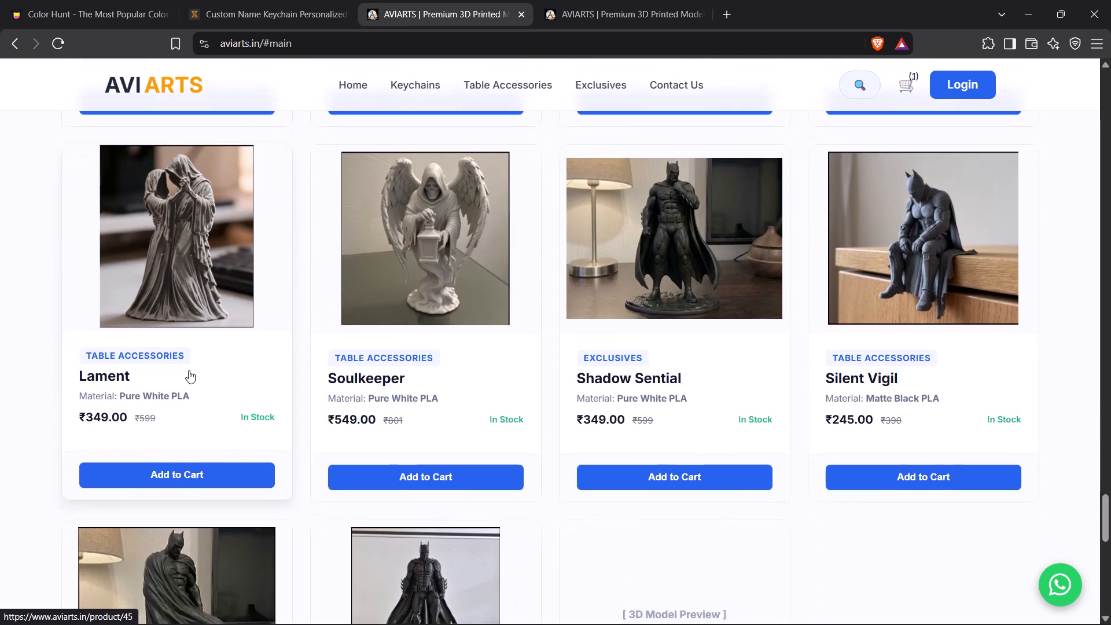
pyautogui.scroll(-9, 189, 370)
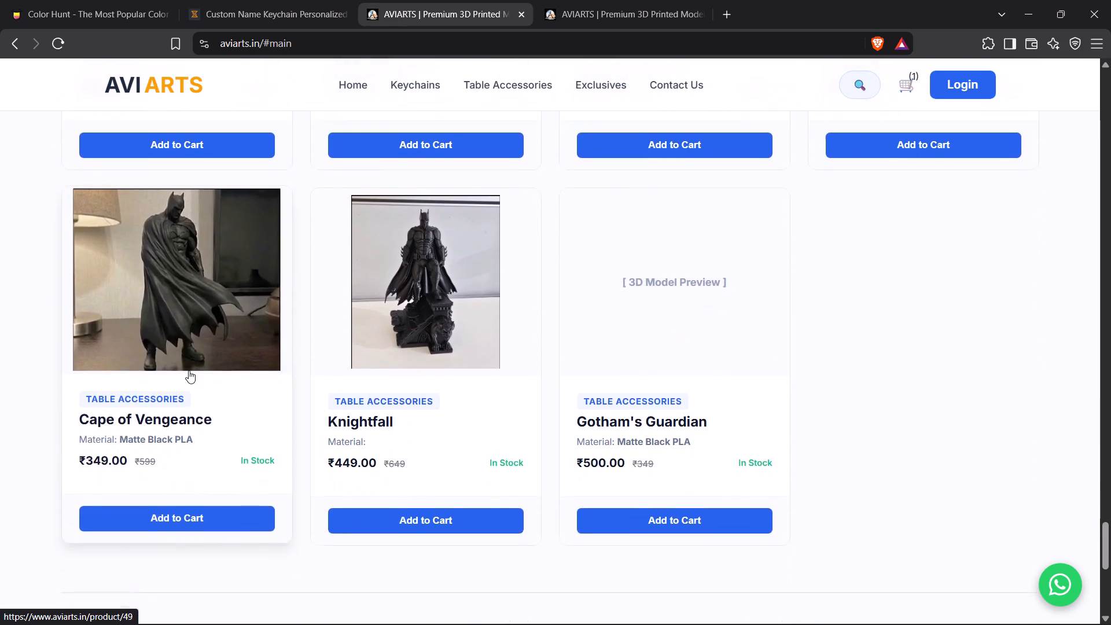
pyautogui.scroll(-2, 189, 370)
pyautogui.scroll(4, 189, 370)
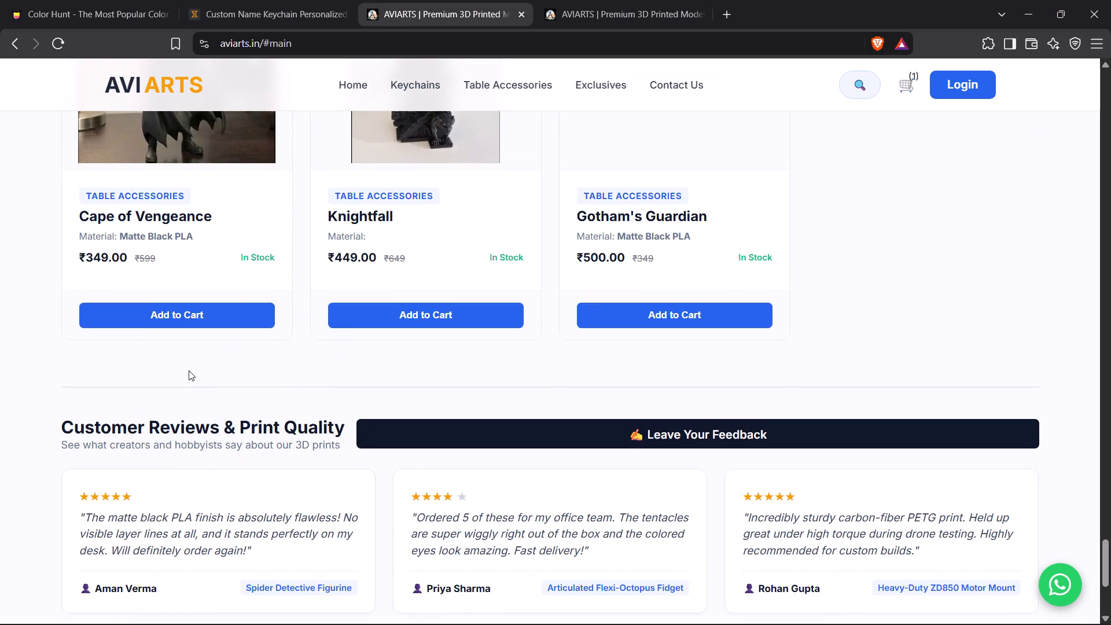
pyautogui.scroll(7, 189, 370)
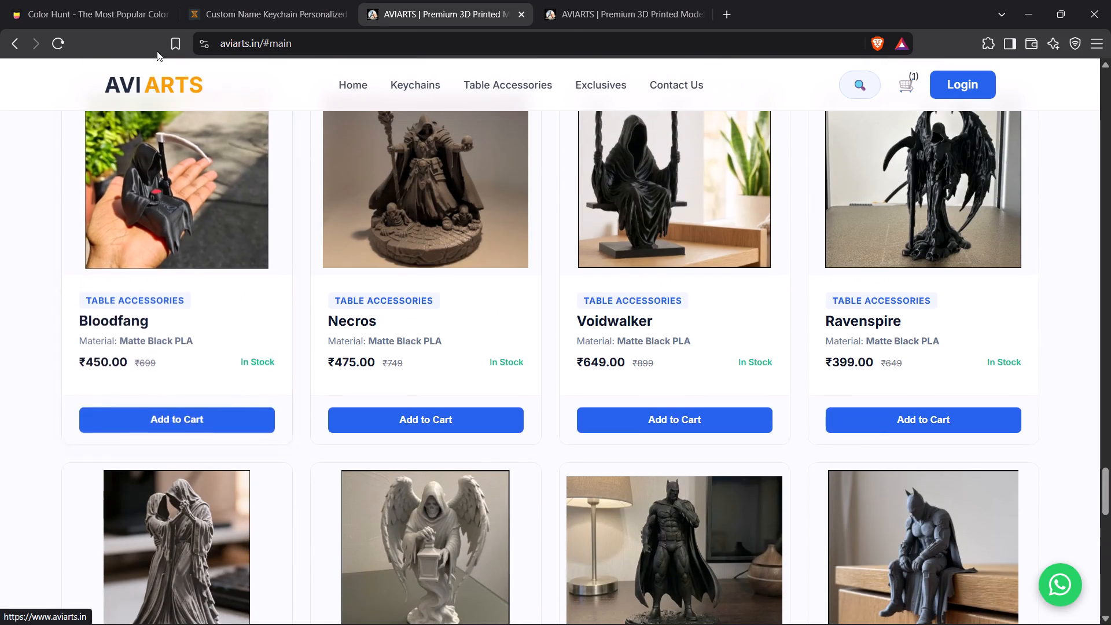